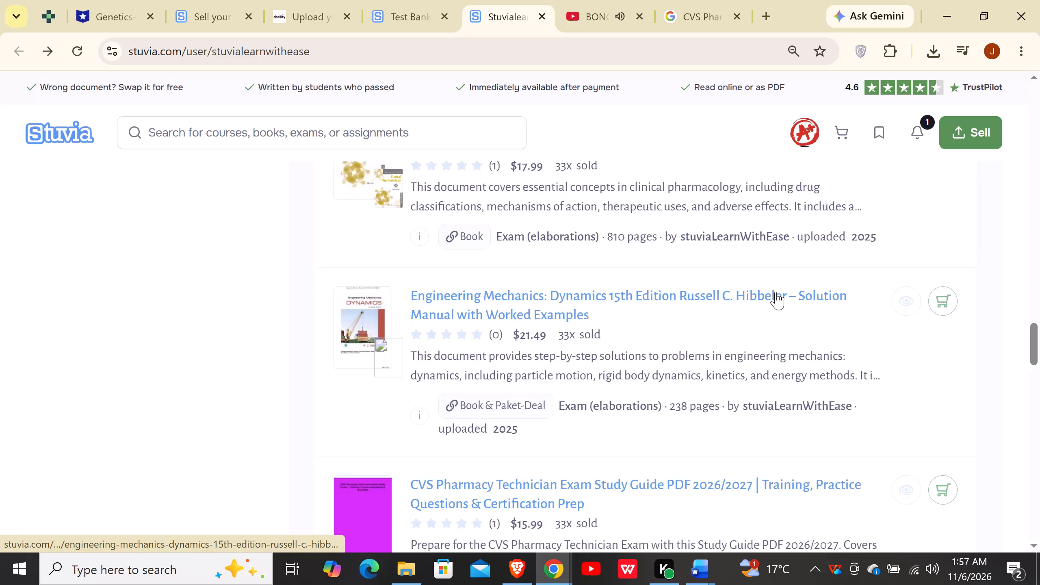
# Examine stuviaLearnWithEase's document listings, including their titles, prices and sales, down to the end of the first listing page.
pyautogui.scroll(-5, 776, 292)
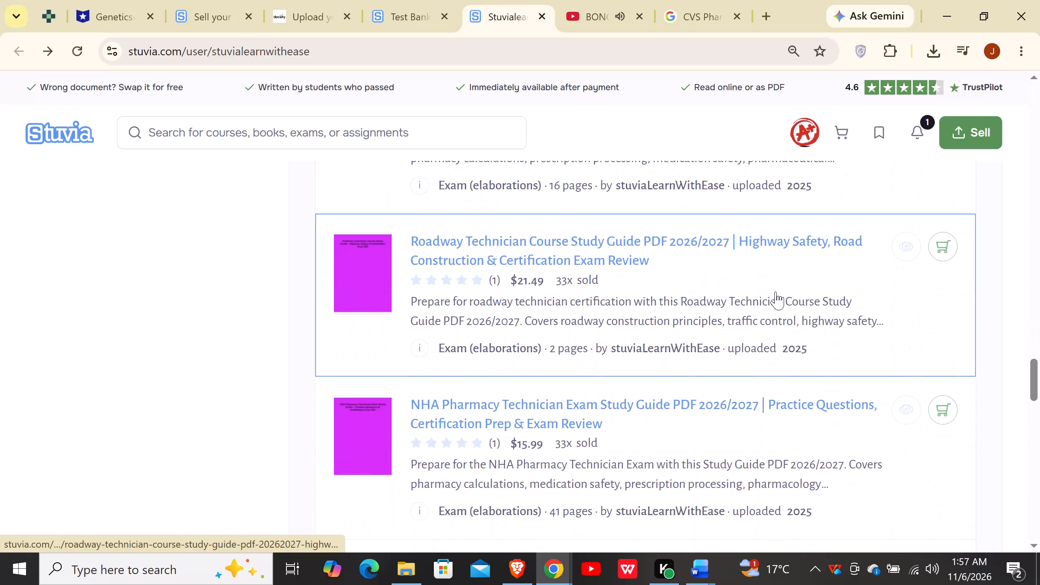
pyautogui.scroll(-2, 776, 292)
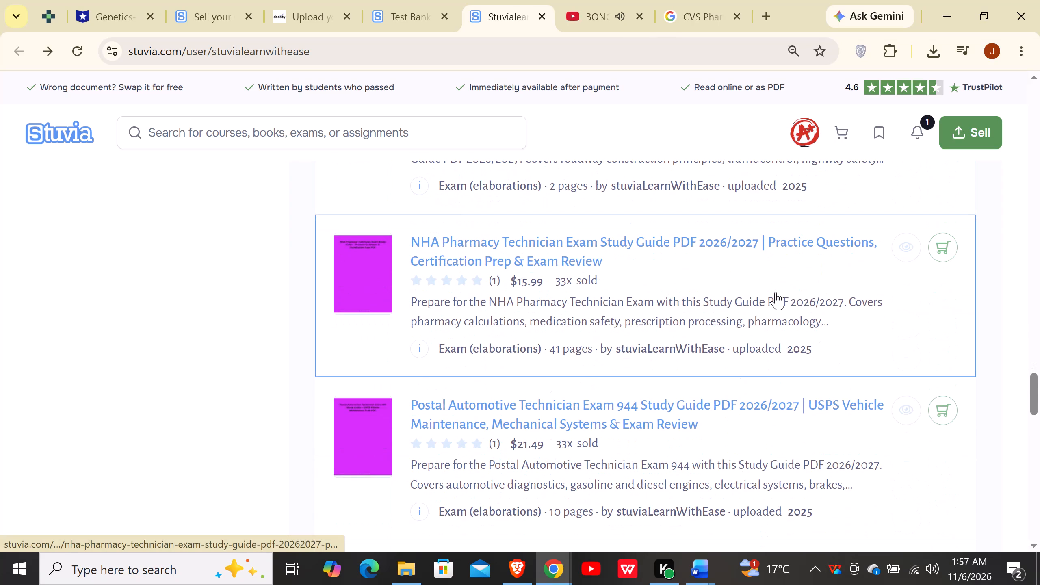
pyautogui.scroll(-2, 776, 292)
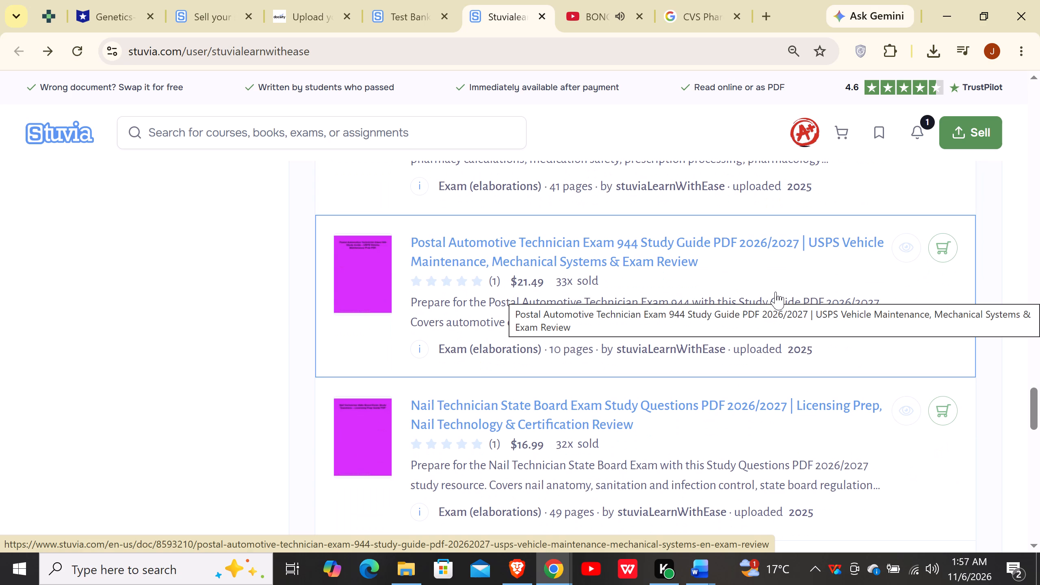
pyautogui.scroll(-1, 776, 292)
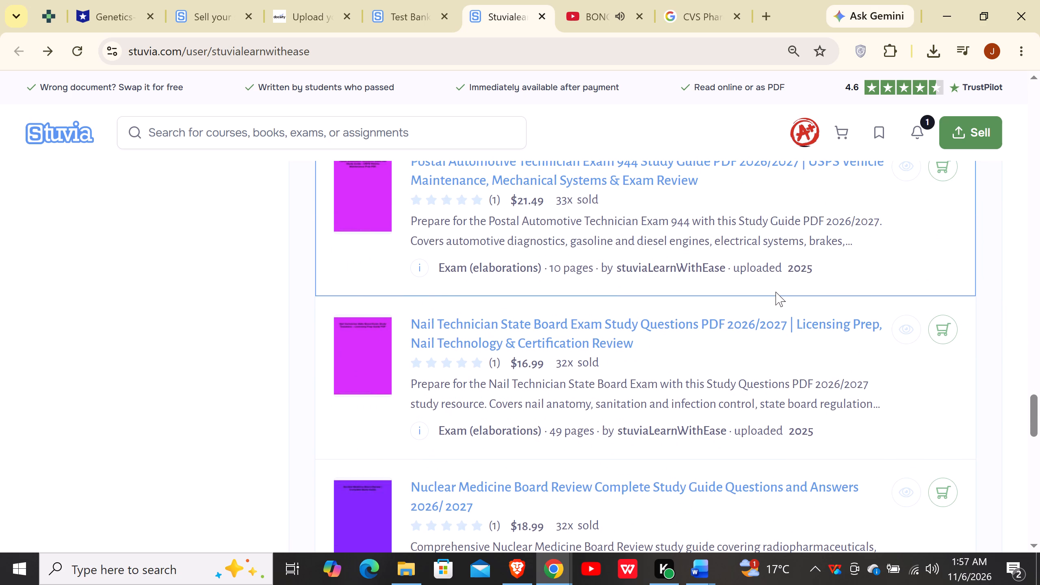
pyautogui.scroll(-2, 776, 292)
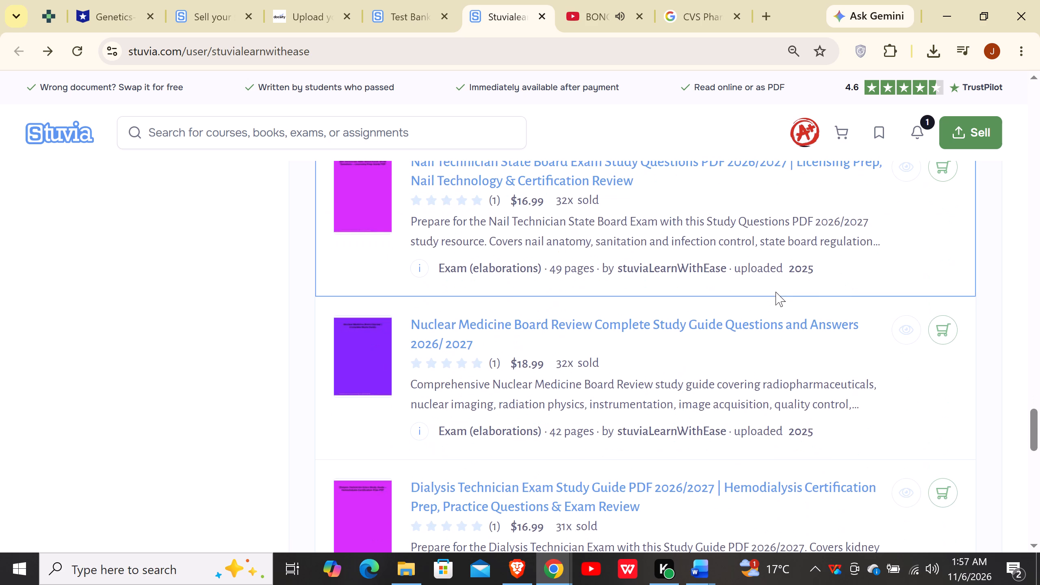
pyautogui.scroll(-6, 776, 292)
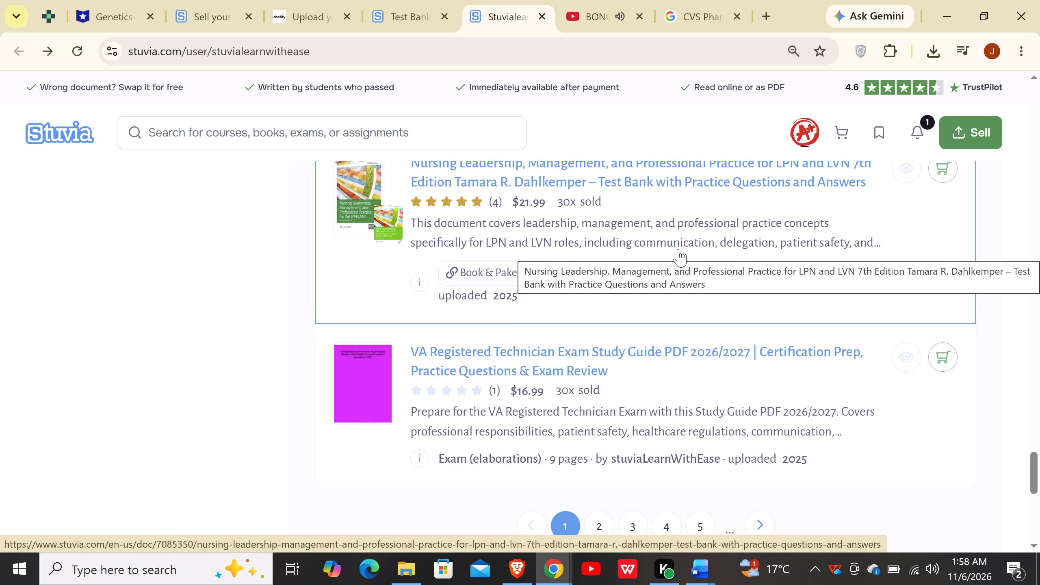
pyautogui.click(0, 234)
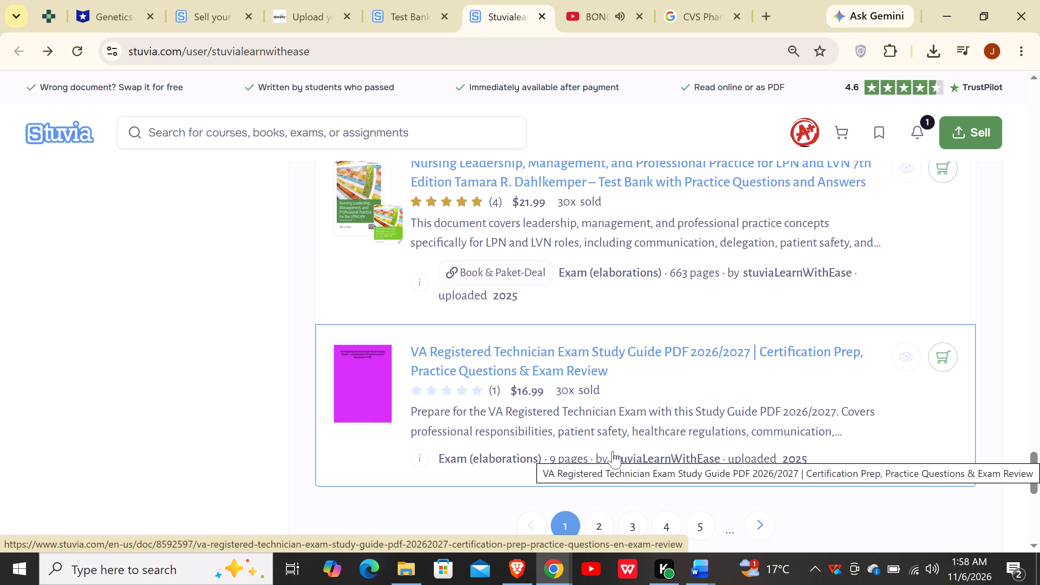
# Bring up the link options for the VA Registered Technician Exam Study Guide PDF 2026/2027 listing.
pyautogui.rightClick(613, 451)
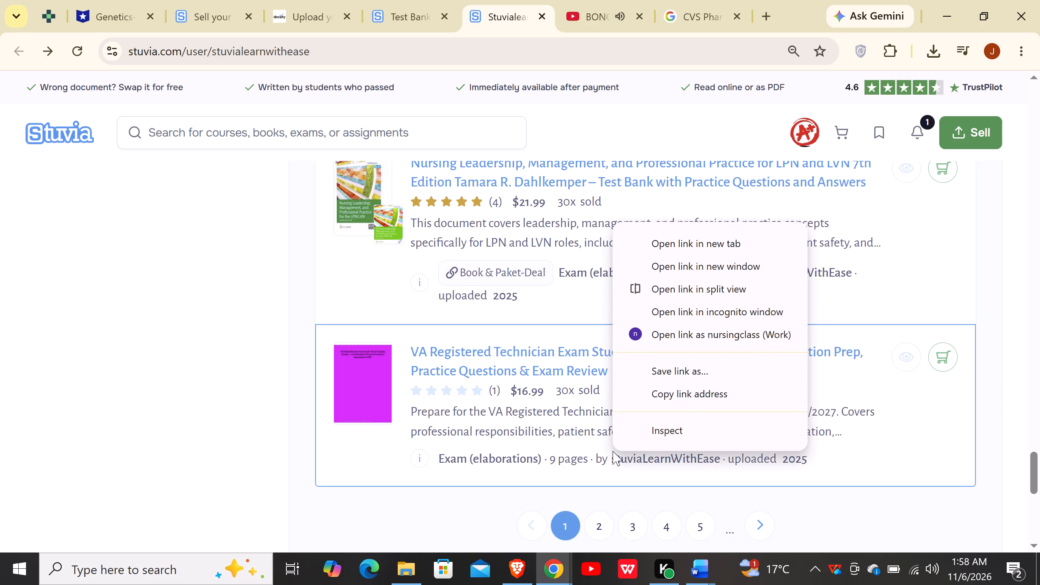
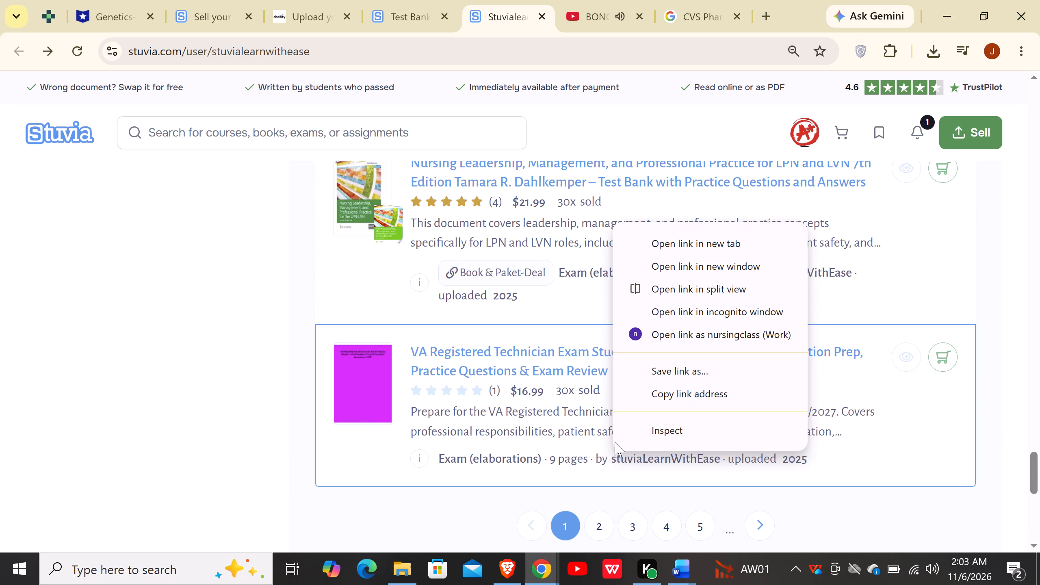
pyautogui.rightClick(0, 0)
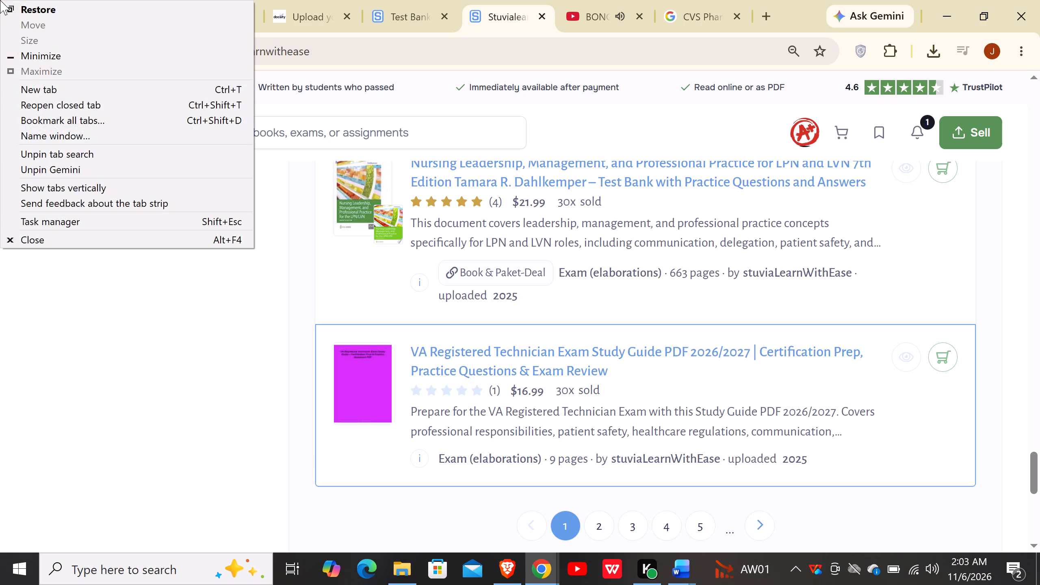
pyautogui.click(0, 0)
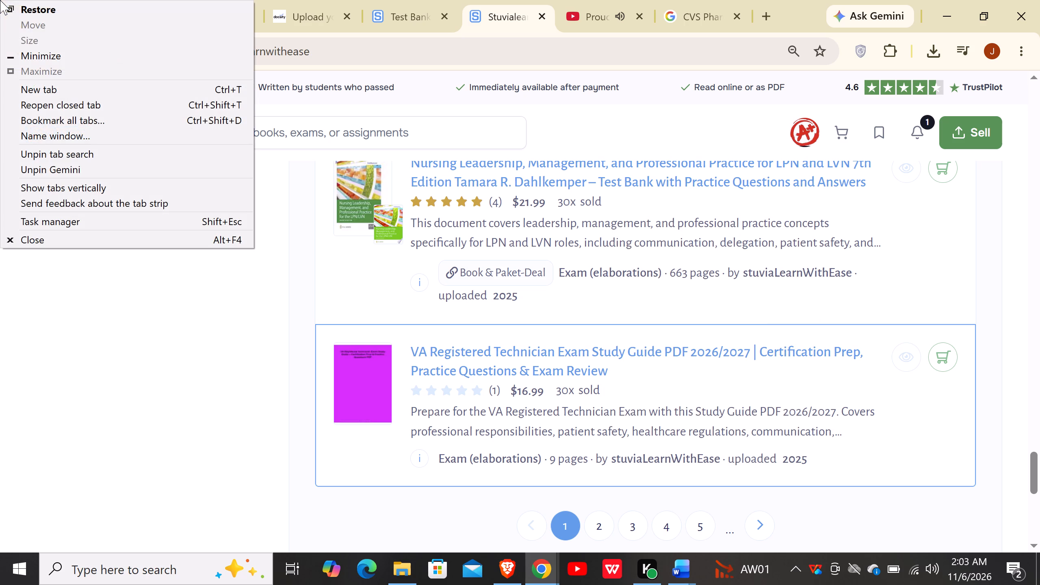
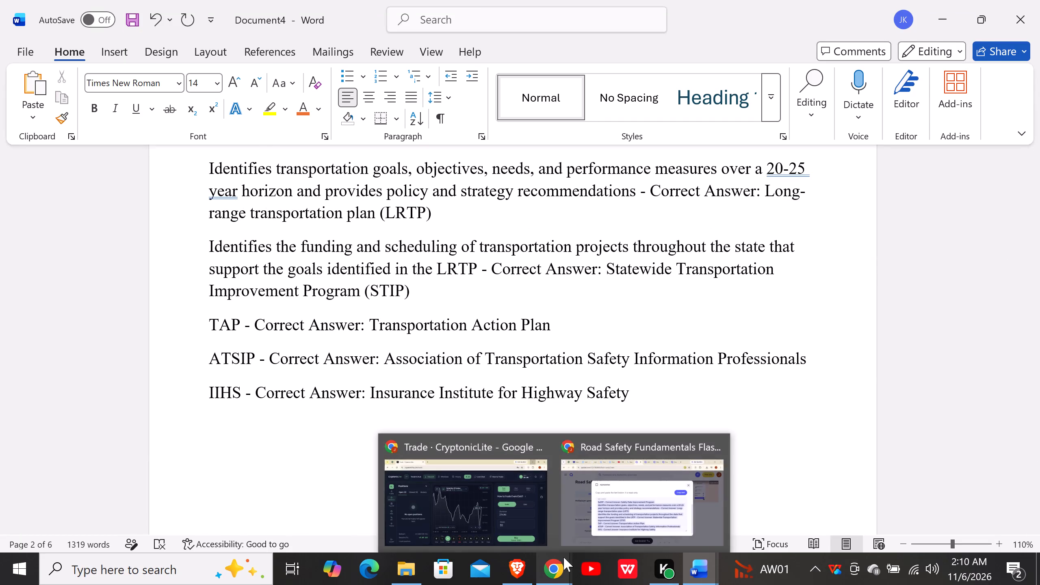
# Switch to Chrome, dismiss the Quizlet export, and copy the full title of the Roadway Technician Course Study Guide listing on Stuvia.
pyautogui.click(609, 526)
pyautogui.click(808, 170)
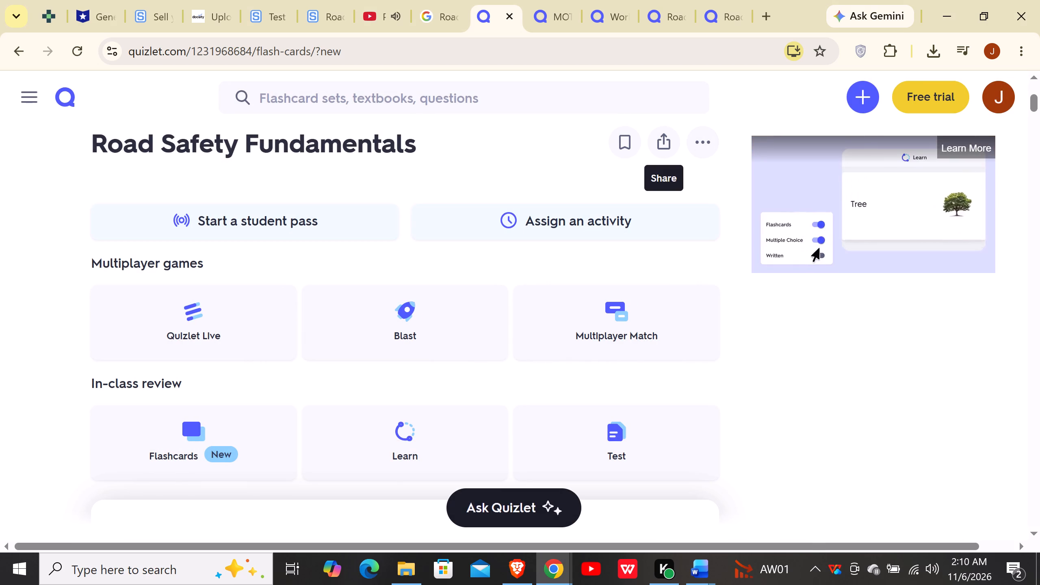
pyautogui.click(329, 20)
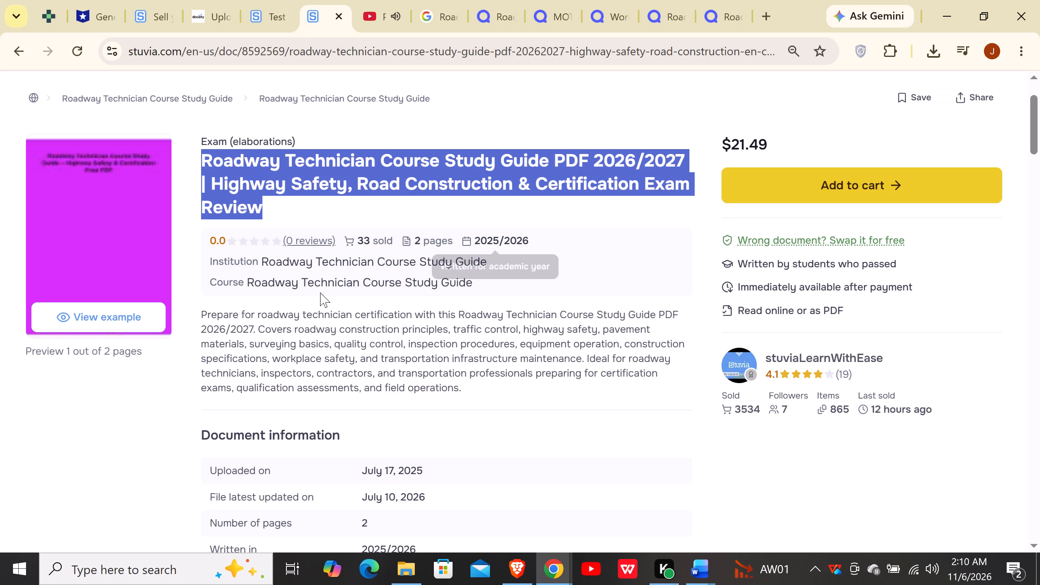
pyautogui.hotkey('ctrl', 'c')
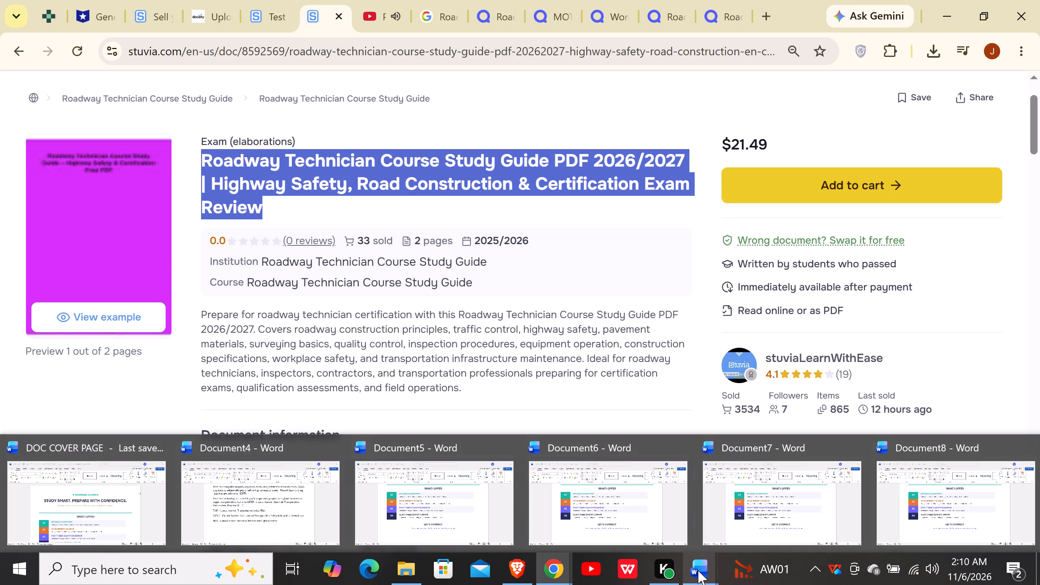
# In Word's Document4, paste the copied title under "STUDY SMART. PREPARE WITH CONFIDENCE." on the cover page and remove the extra blank line below it.
pyautogui.click(315, 492)
pyautogui.scroll(5, 487, 430)
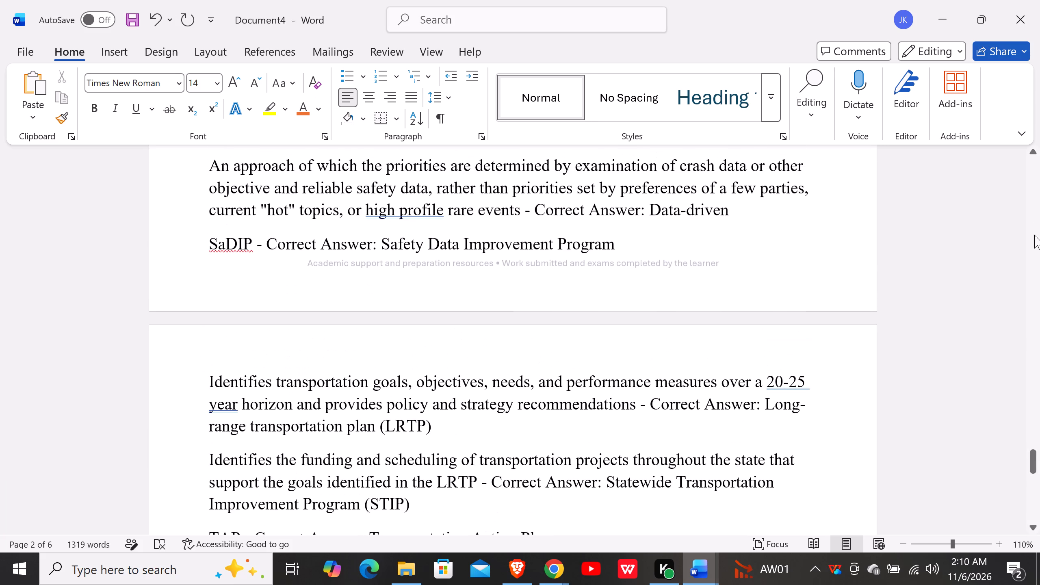
pyautogui.moveTo(1033, 458); pyautogui.dragTo(1027, 158)
pyautogui.moveTo(789, 249); pyautogui.dragTo(791, 259)
pyautogui.press('Return')
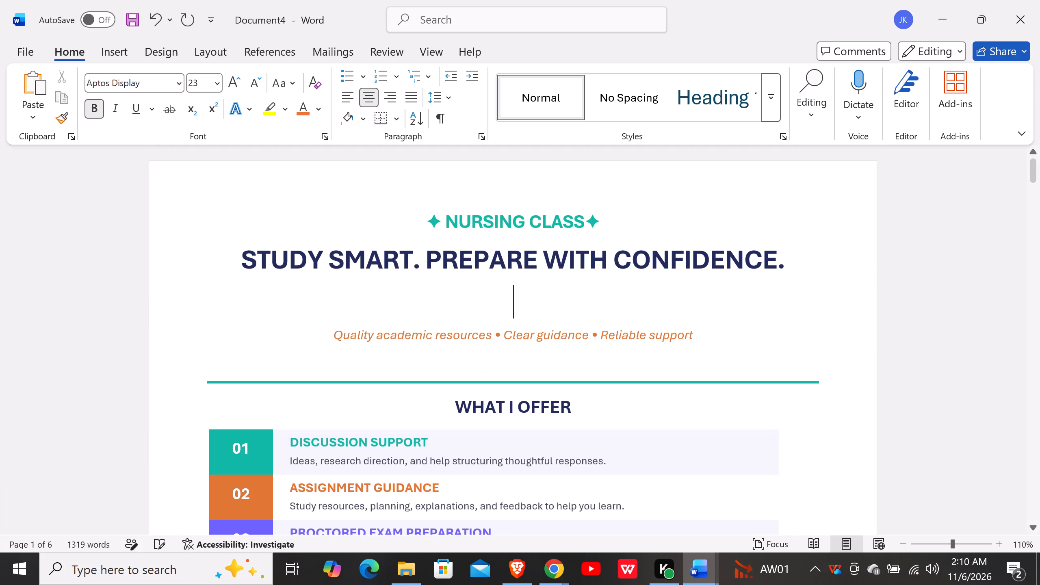
pyautogui.hotkey('ctrl', 'v')
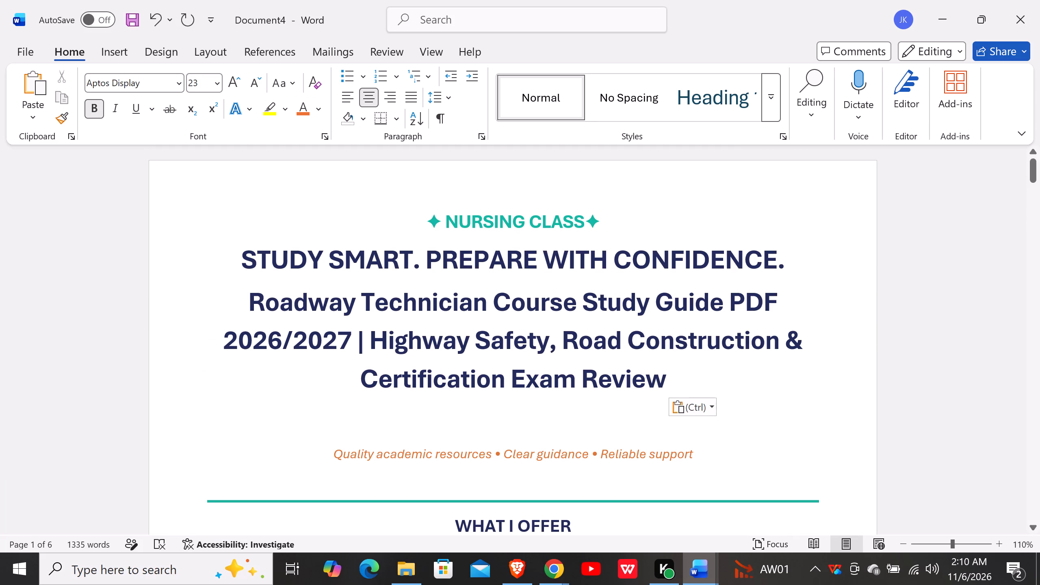
pyautogui.press('BackSpace')
pyautogui.press('BackSpace')
# Format the pasted cover title as uppercase, red, underlined text in the Aptos Slab Black font.
pyautogui.moveTo(681, 382); pyautogui.dragTo(324, 341)
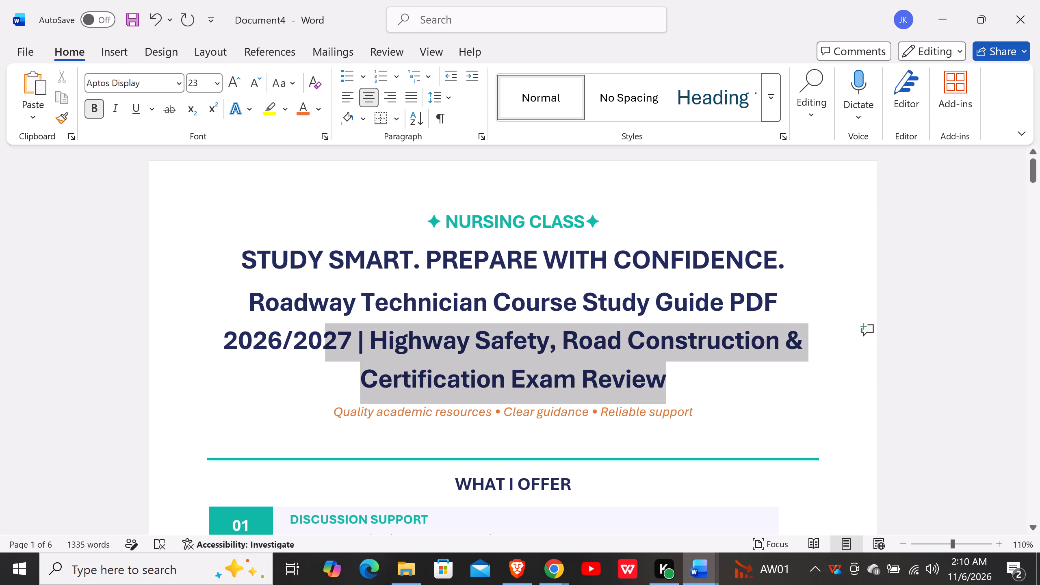
pyautogui.moveTo(324, 341); pyautogui.dragTo(278, 307)
pyautogui.click(283, 75)
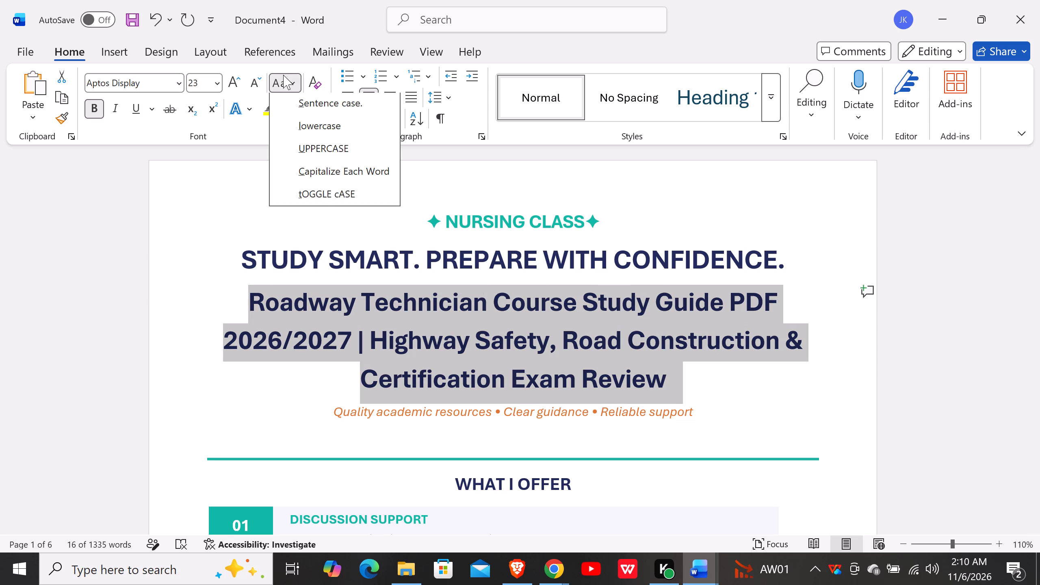
pyautogui.click(331, 157)
pyautogui.rightClick(428, 326)
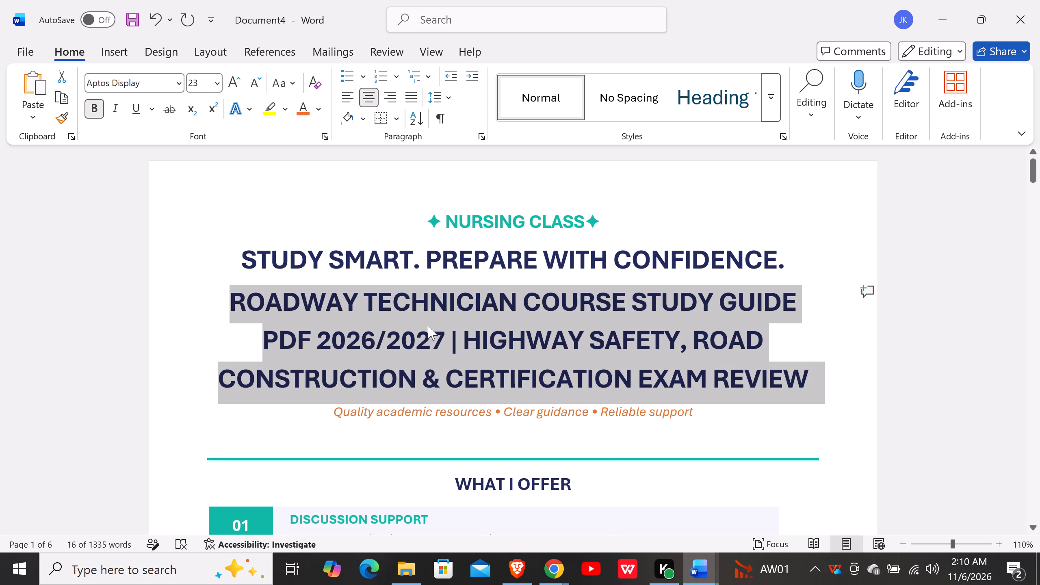
pyautogui.click(548, 171)
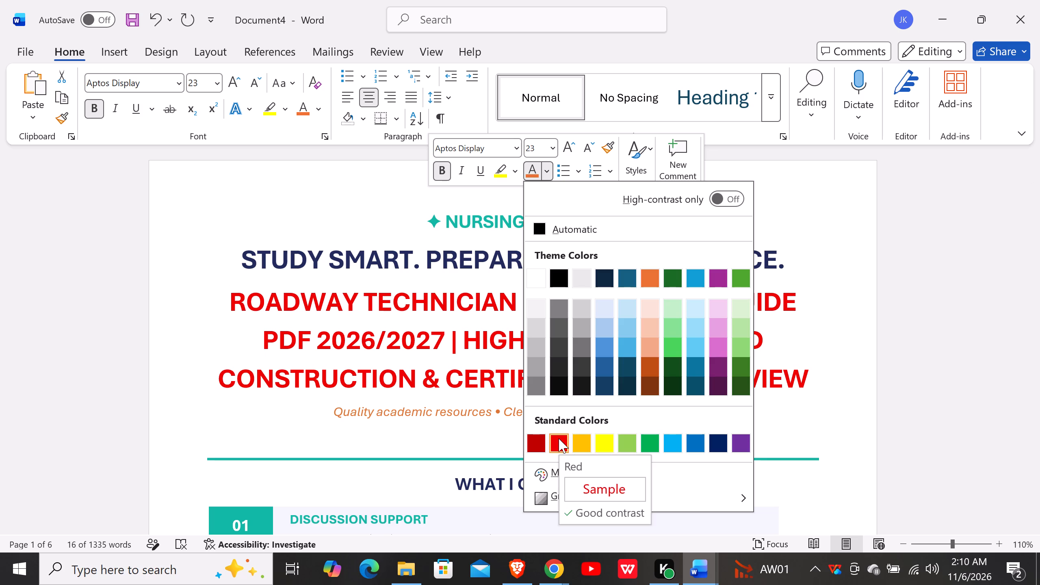
pyautogui.click(559, 438)
pyautogui.click(479, 172)
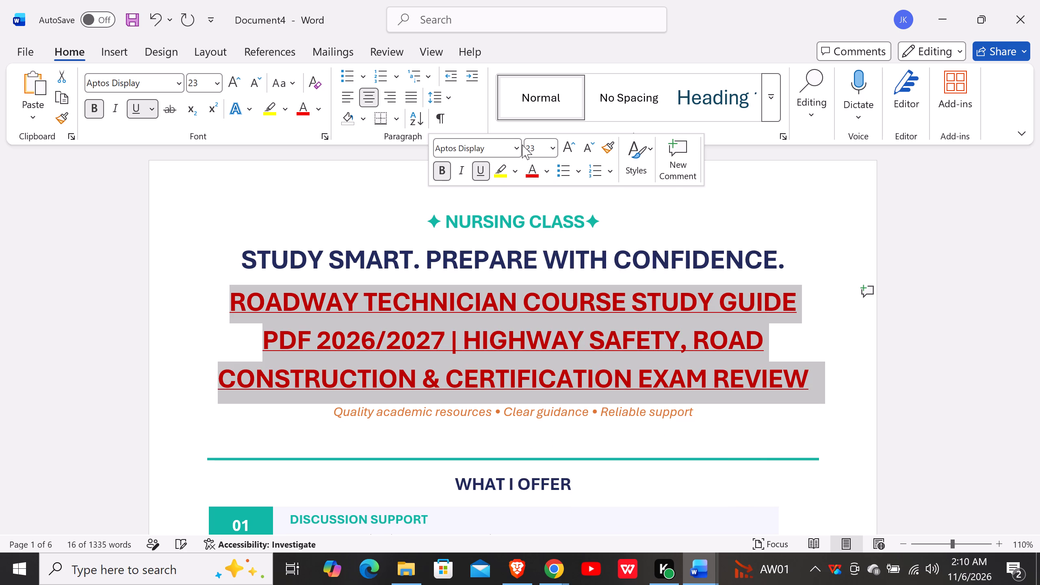
pyautogui.click(517, 146)
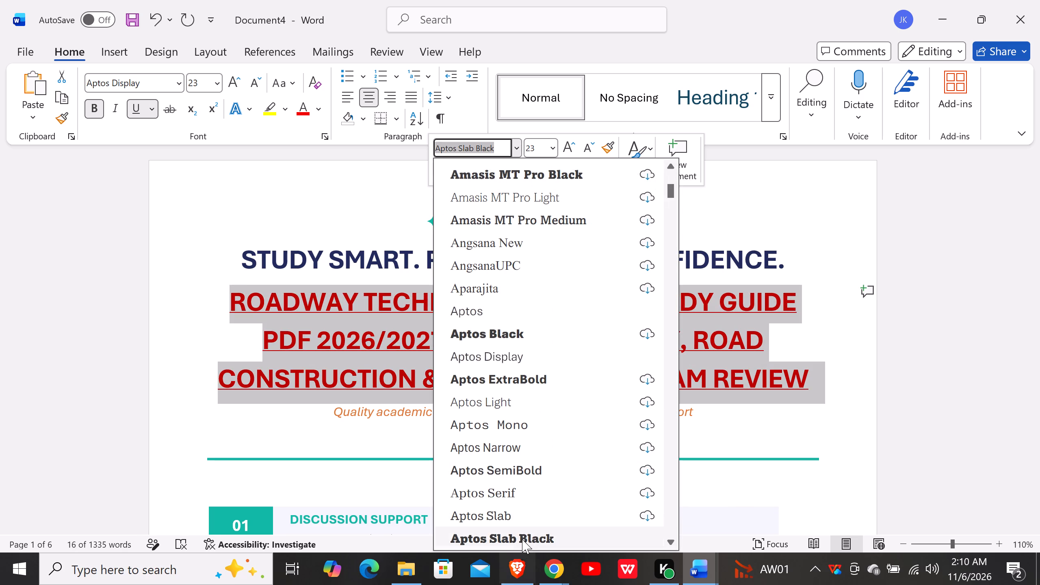
pyautogui.click(522, 539)
pyautogui.click(281, 442)
# Delete the blank lines above the first question, "The publisher of the Road Safety Fundamentals document".
pyautogui.scroll(-3, 310, 427)
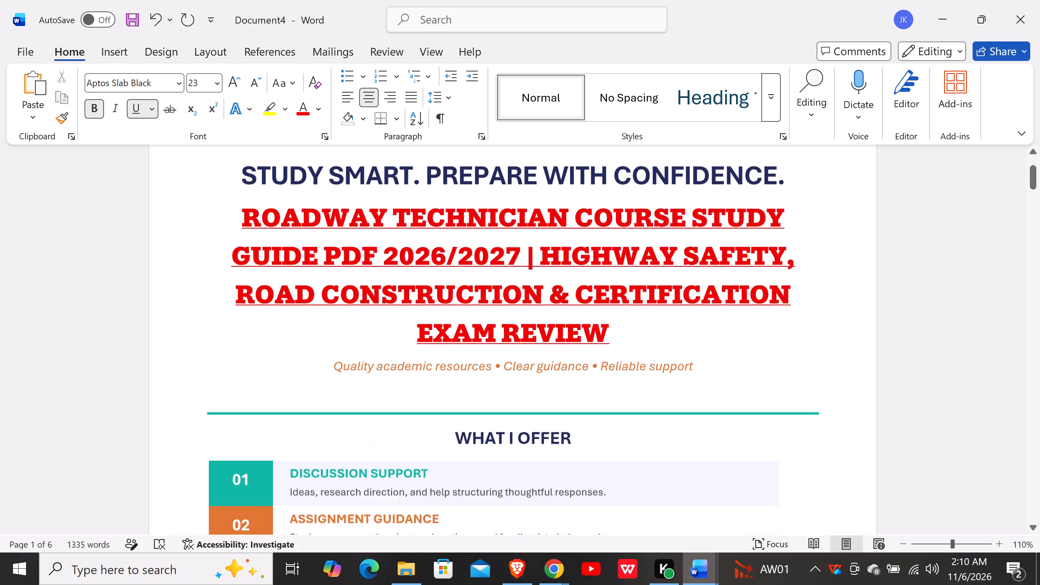
pyautogui.scroll(-18, 310, 427)
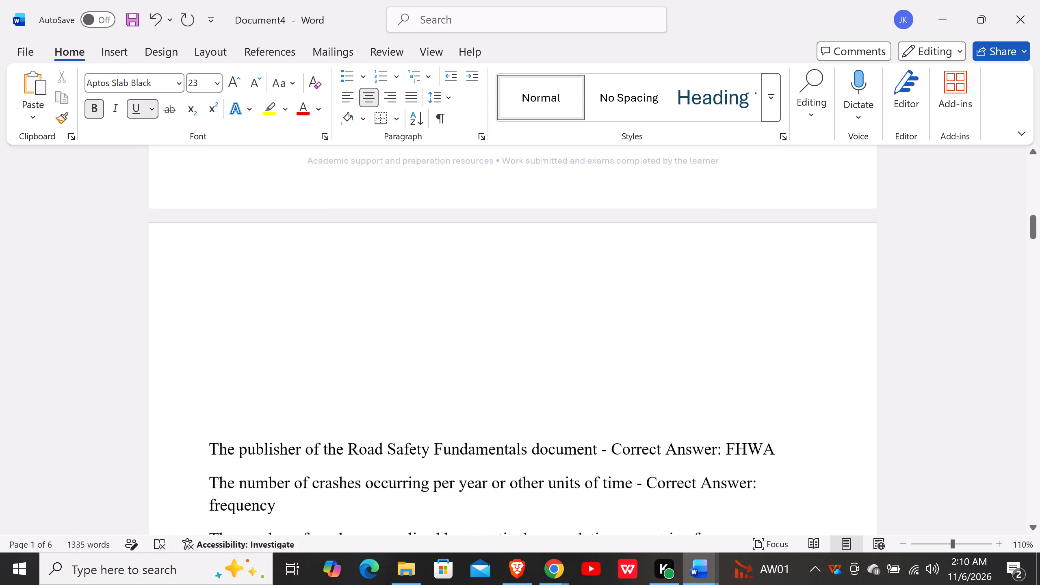
pyautogui.click(295, 387)
pyautogui.press('BackSpace')
pyautogui.press('BackSpace')
pyautogui.press('BackSpace')
pyautogui.press('BackSpace')
pyautogui.press('BackSpace')
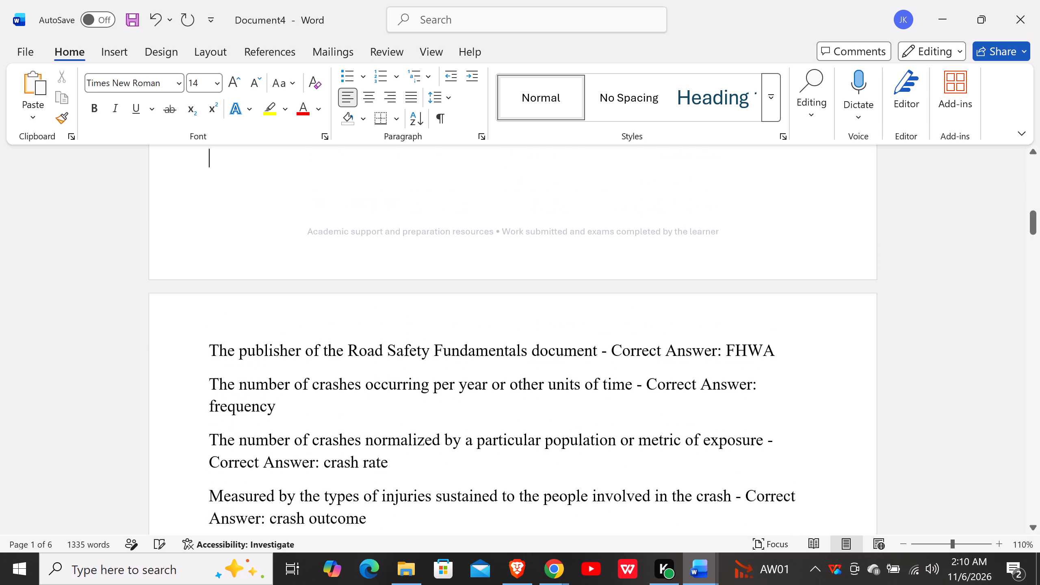
# Replace every "Correct Answer:" in the document with a highlighted "Answer:".
pyautogui.click(810, 101)
pyautogui.click(824, 167)
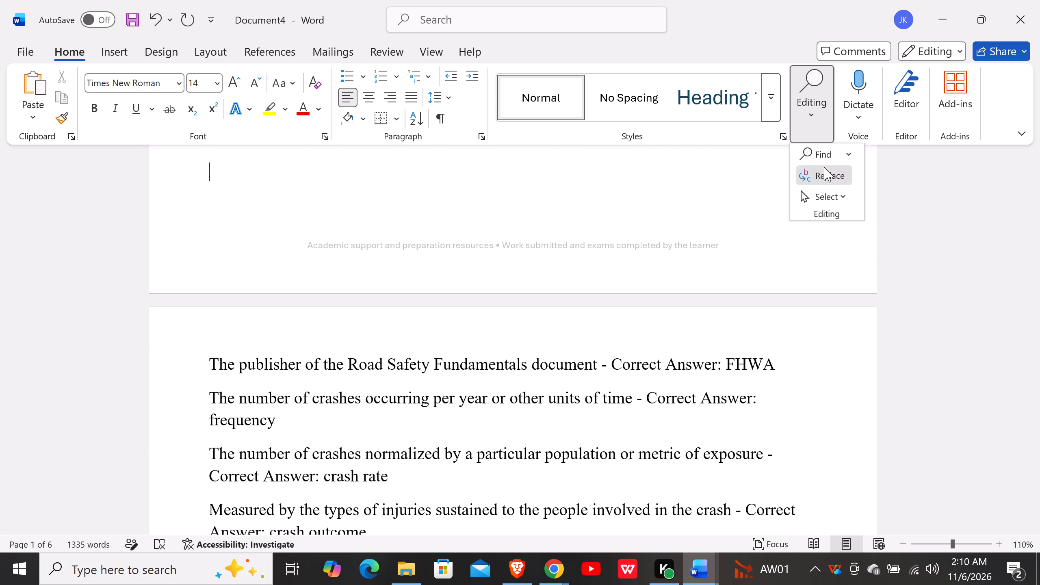
pyautogui.click(436, 301)
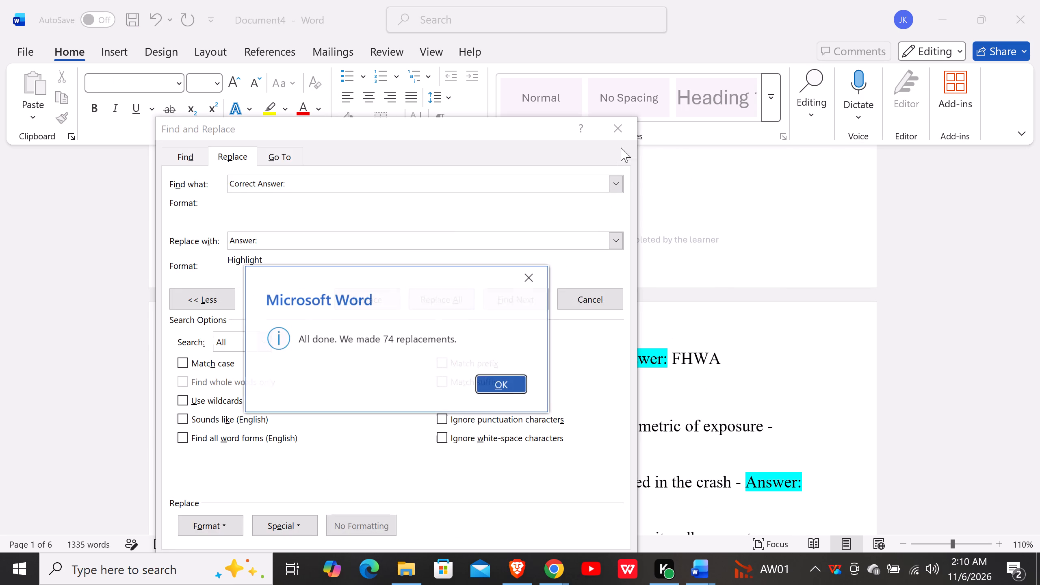
pyautogui.click(506, 385)
pyautogui.click(620, 129)
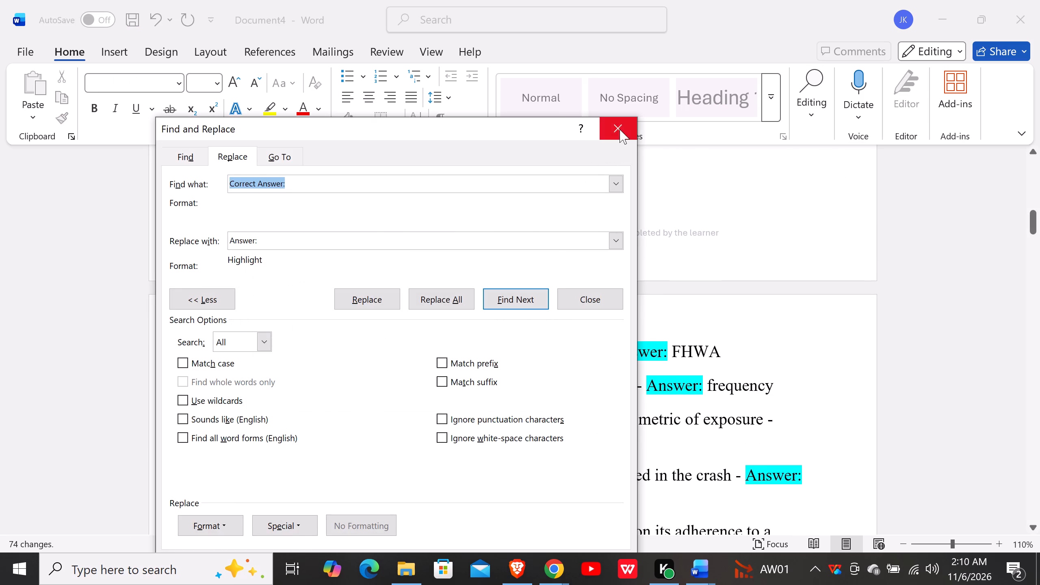
# Save the document in the stuvia folder as "ROADWAY TECHNICIAN COURSE STUDY GUIDE PDF 20262027", reusing the cover title without the slash.
pyautogui.scroll(19, 564, 334)
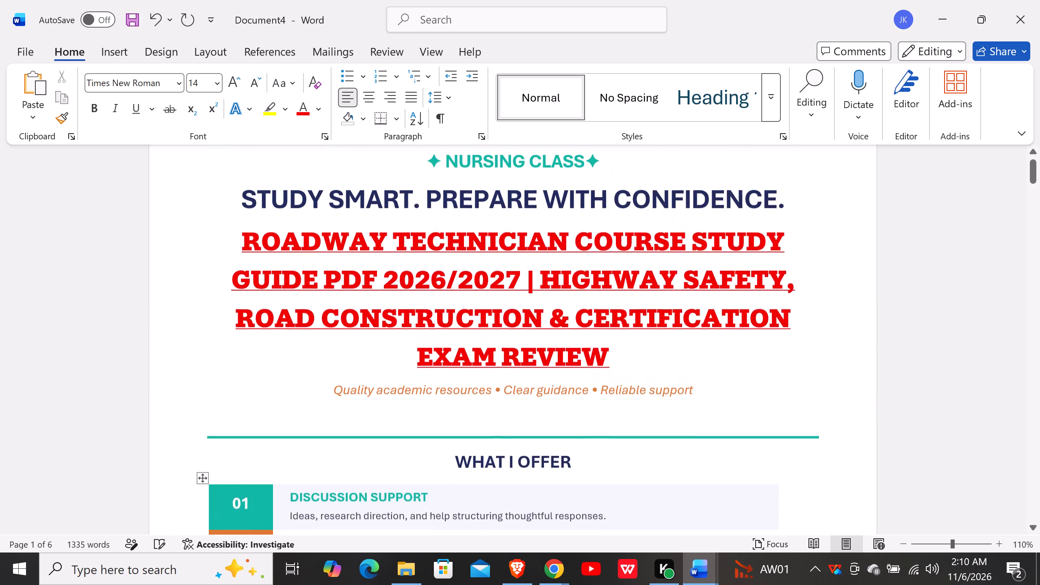
pyautogui.moveTo(524, 328); pyautogui.dragTo(523, 328)
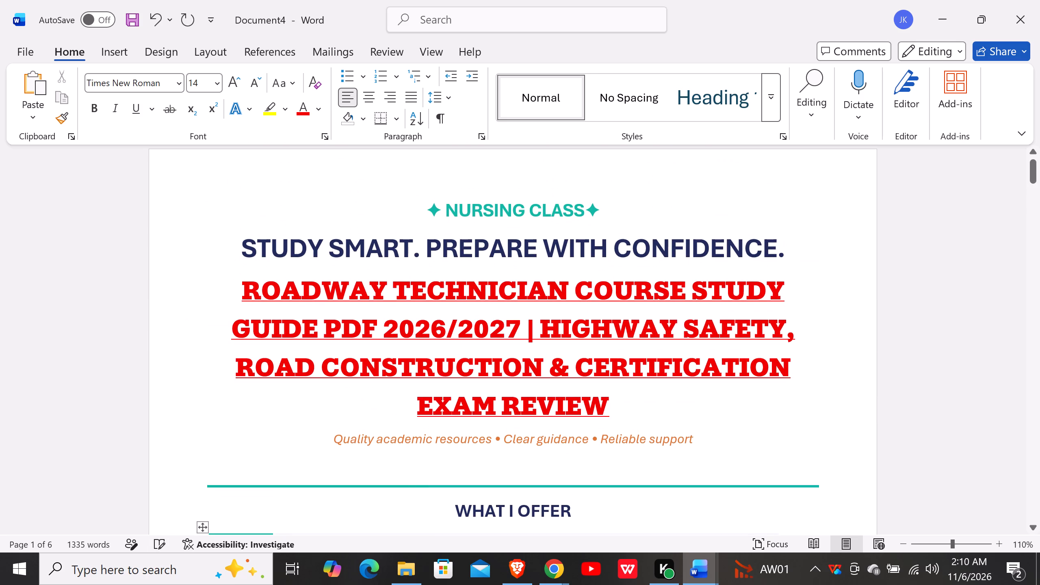
pyautogui.moveTo(523, 328); pyautogui.dragTo(300, 288)
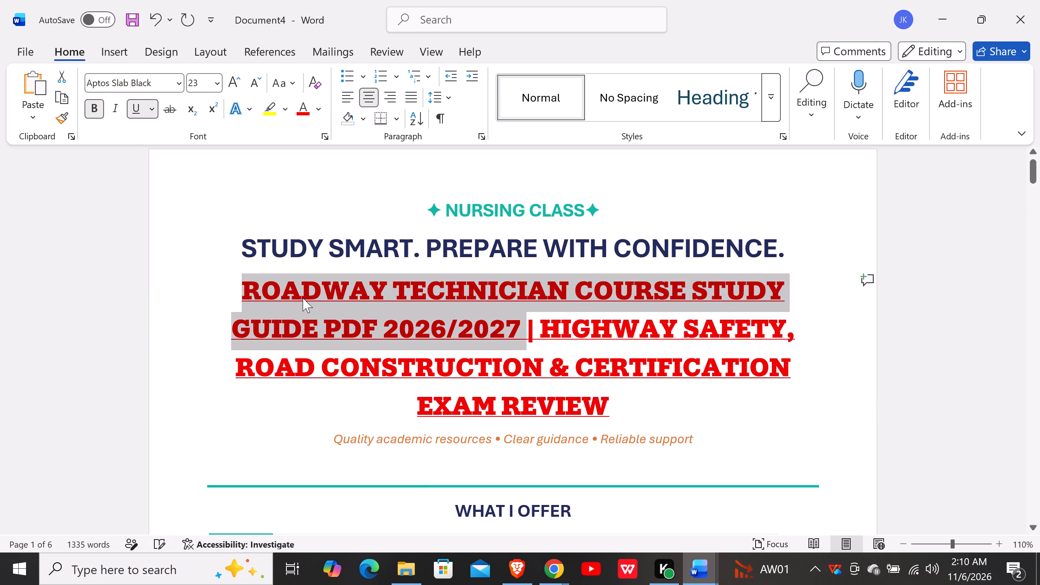
pyautogui.hotkey('ctrl', 'c')
pyautogui.hotkey('ctrl', 's')
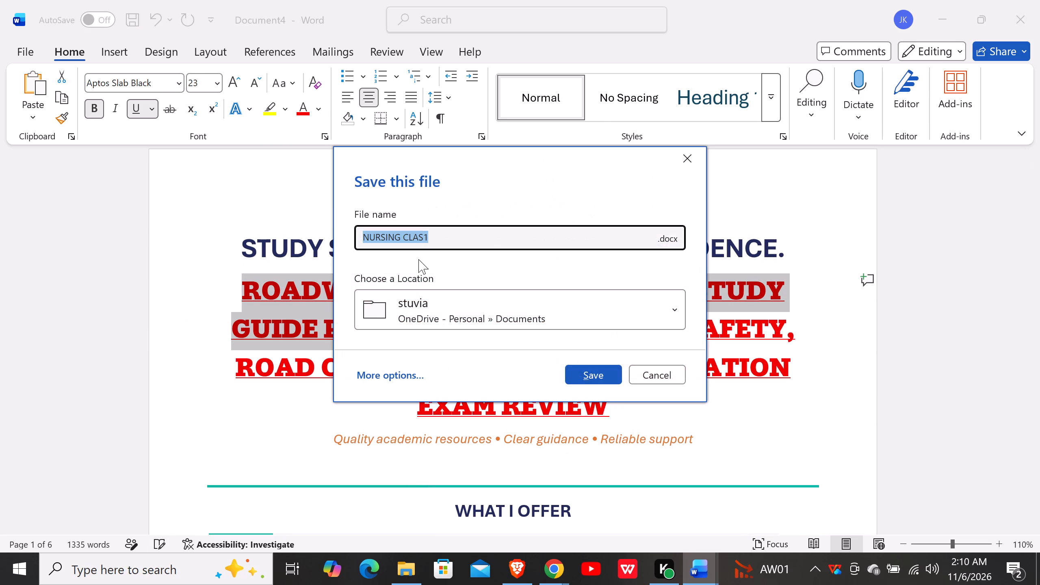
pyautogui.press('BackSpace')
pyautogui.hotkey('ctrl', 'v')
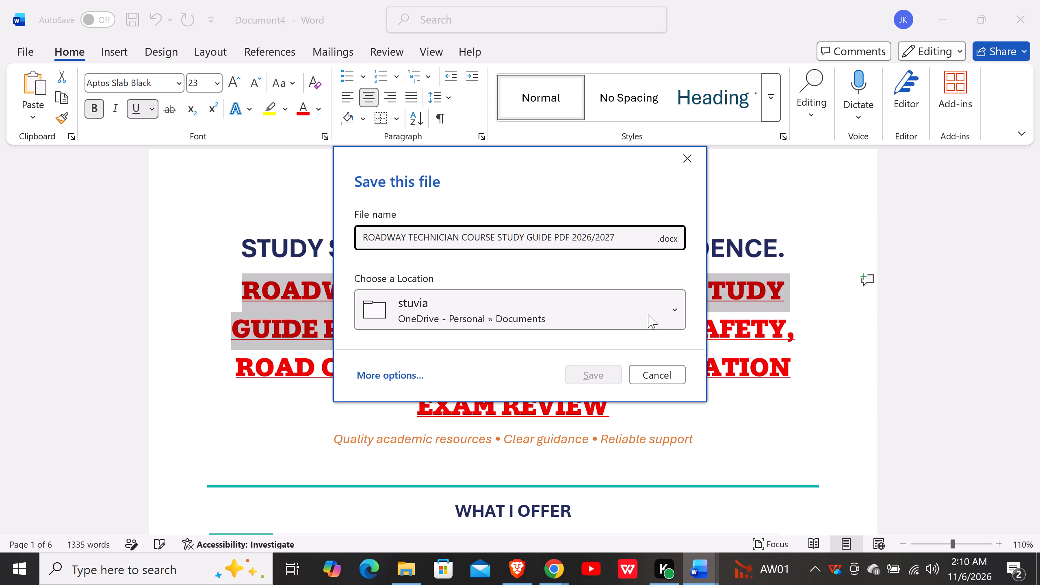
pyautogui.click(594, 237)
pyautogui.press('BackSpace')
pyautogui.click(604, 370)
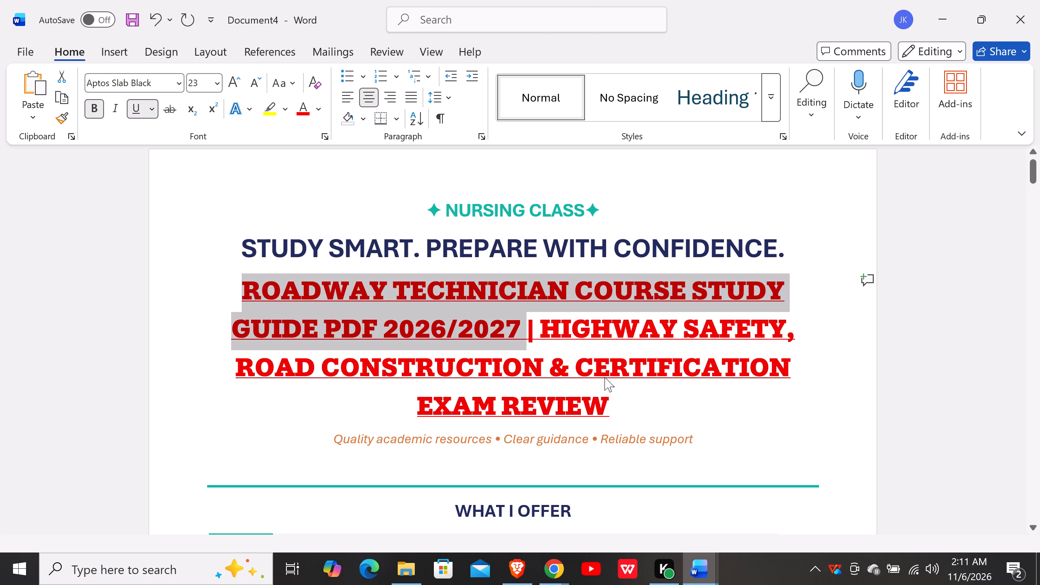
# Switch to Chrome, check the MOT Exam (LTAP) flashcard set on Quizlet, and make an editable copy of it.
pyautogui.click(556, 580)
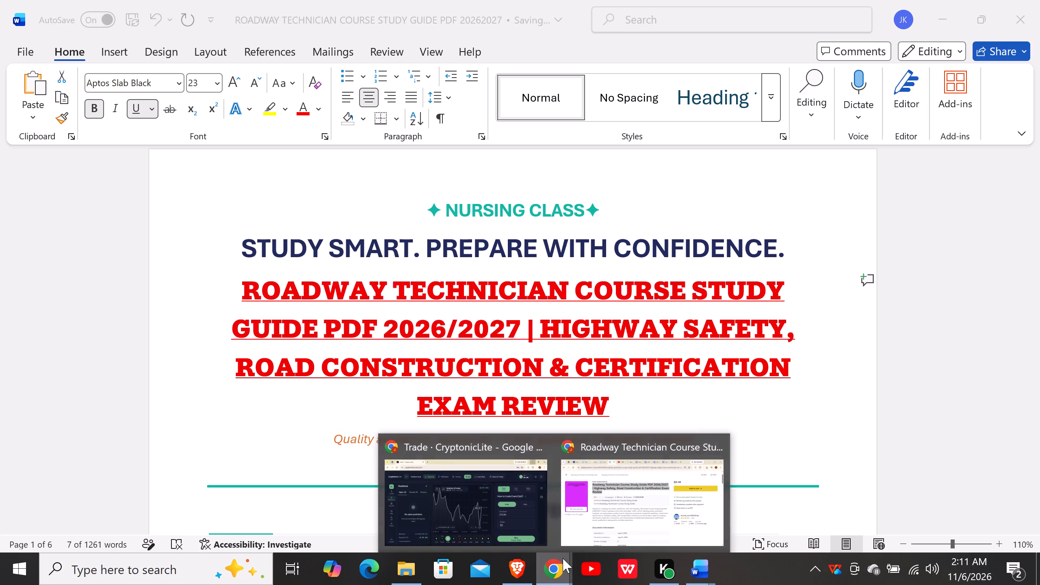
pyautogui.click(607, 523)
pyautogui.click(506, 12)
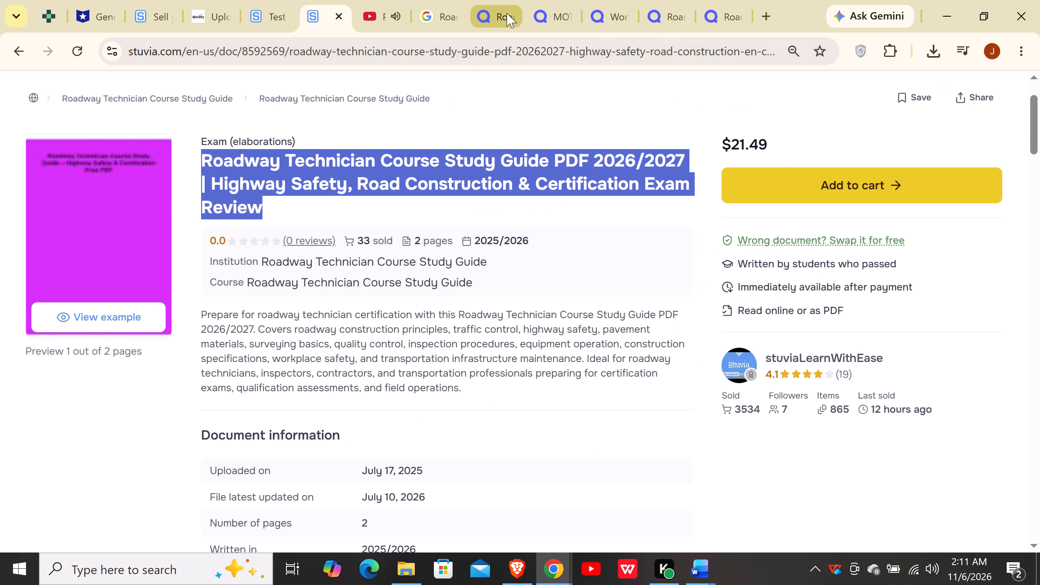
pyautogui.click(546, 19)
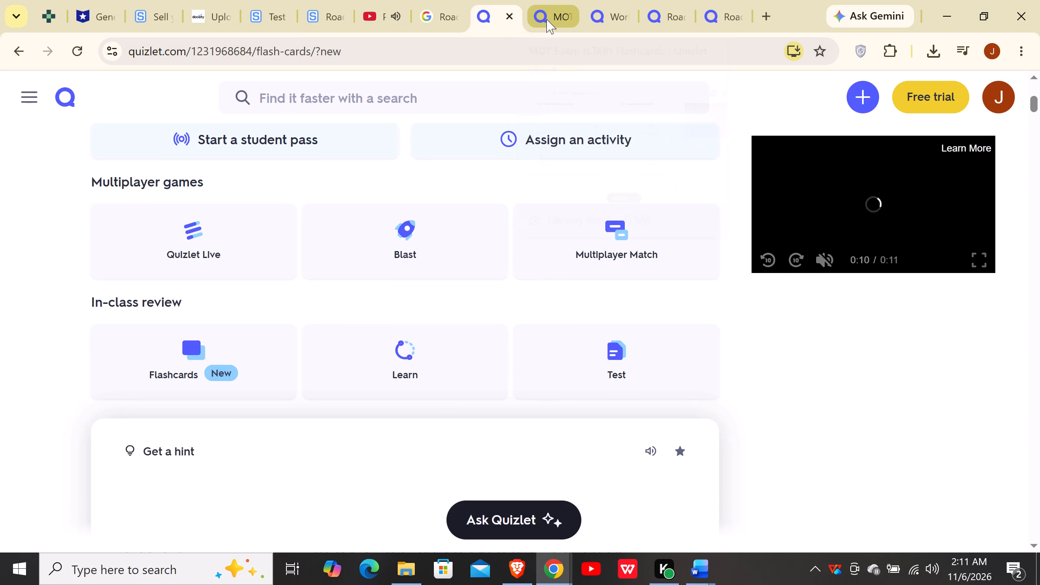
pyautogui.scroll(4, 388, 341)
pyautogui.scroll(-1, 389, 340)
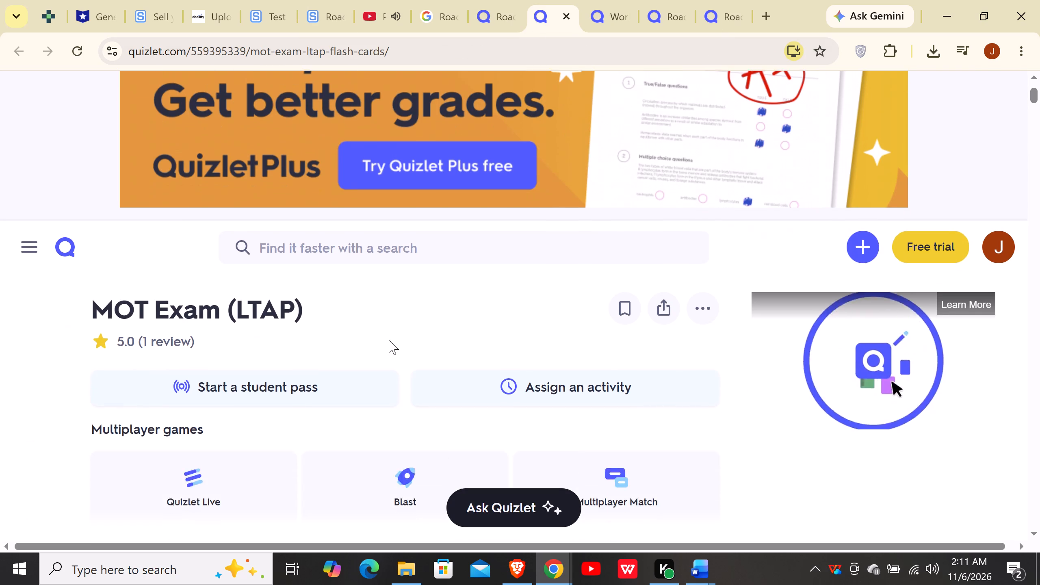
pyautogui.scroll(-7, 389, 340)
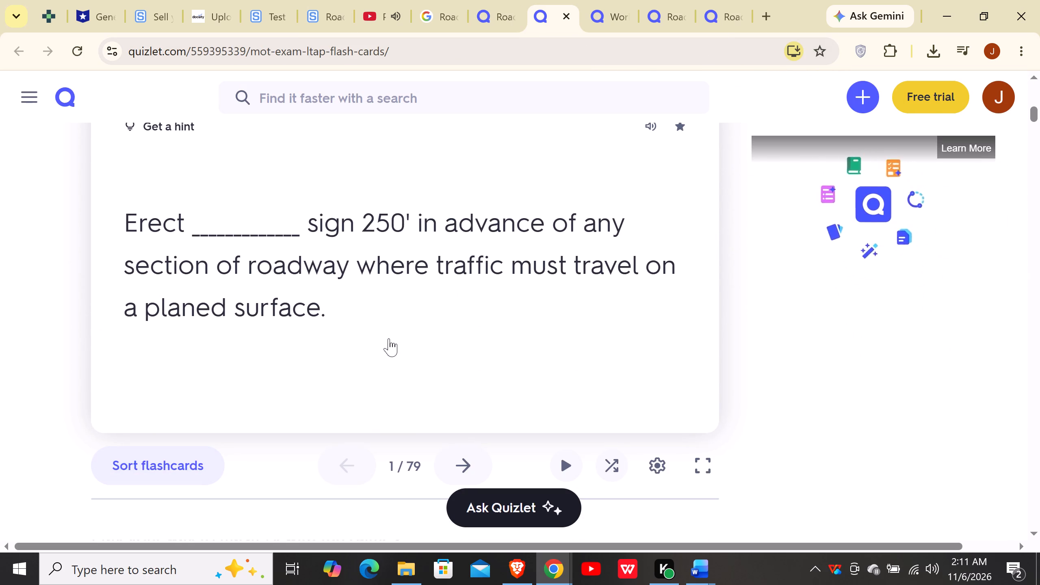
pyautogui.scroll(7, 389, 338)
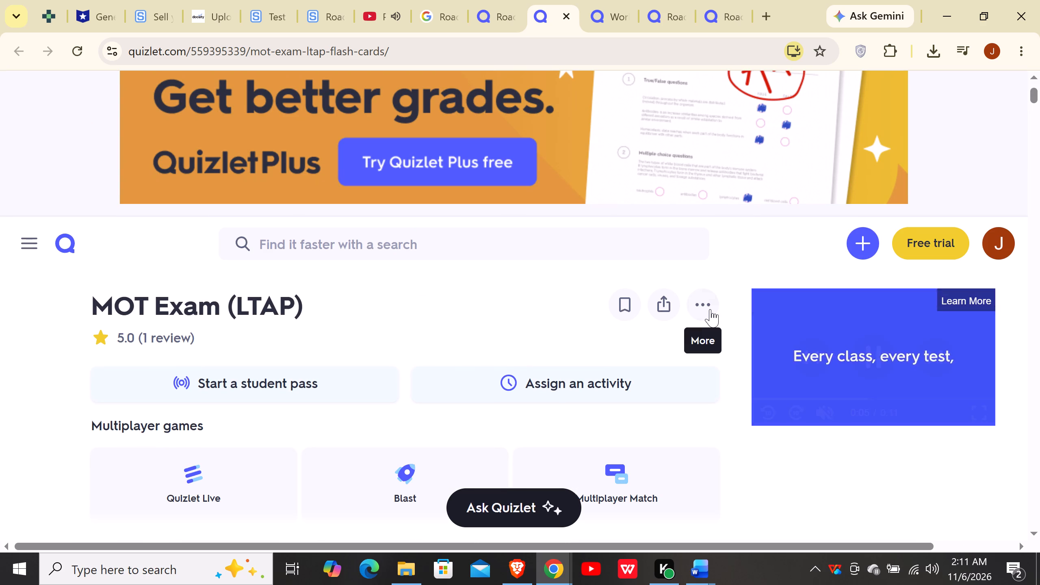
pyautogui.click(709, 309)
pyautogui.click(656, 384)
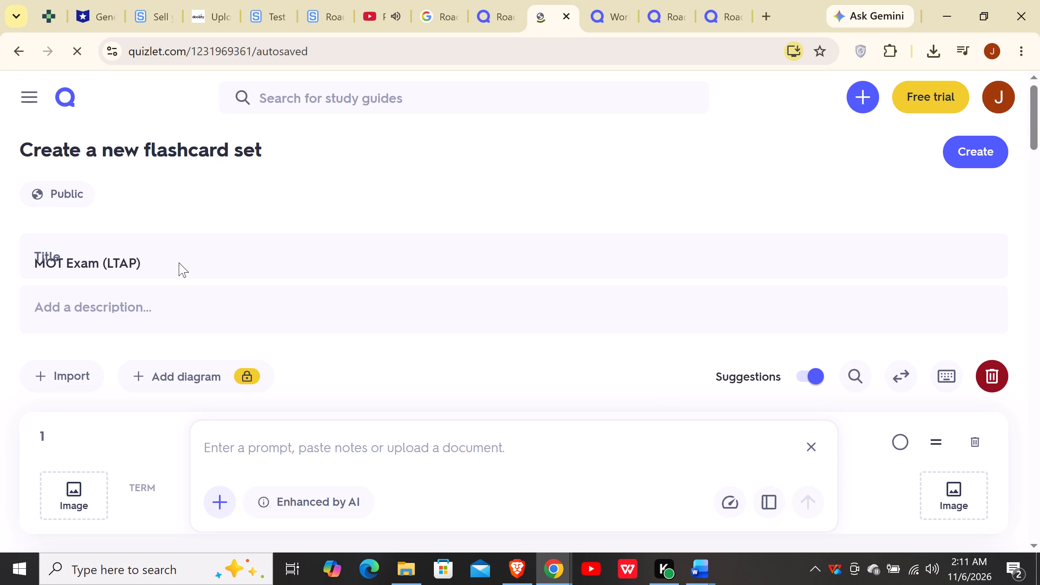
# Append "ROADWAY TECHNICIAN COURSE STUDY GUIDE PDF 2026/2027" to the copied set's title after "MOT Exam (LTAP)".
pyautogui.click(158, 268)
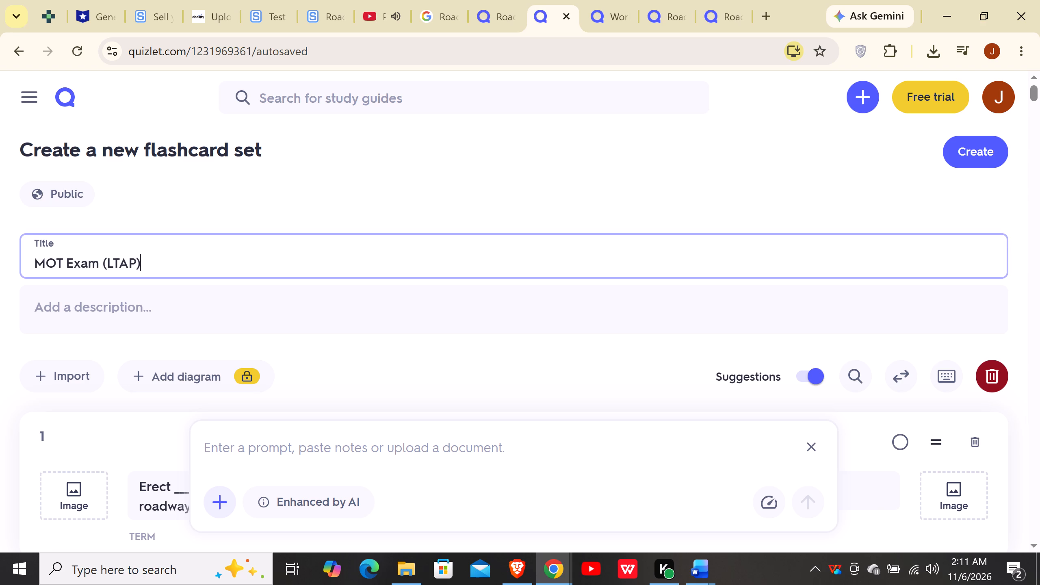
pyautogui.press('space')
pyautogui.hotkey('ctrl', 'v')
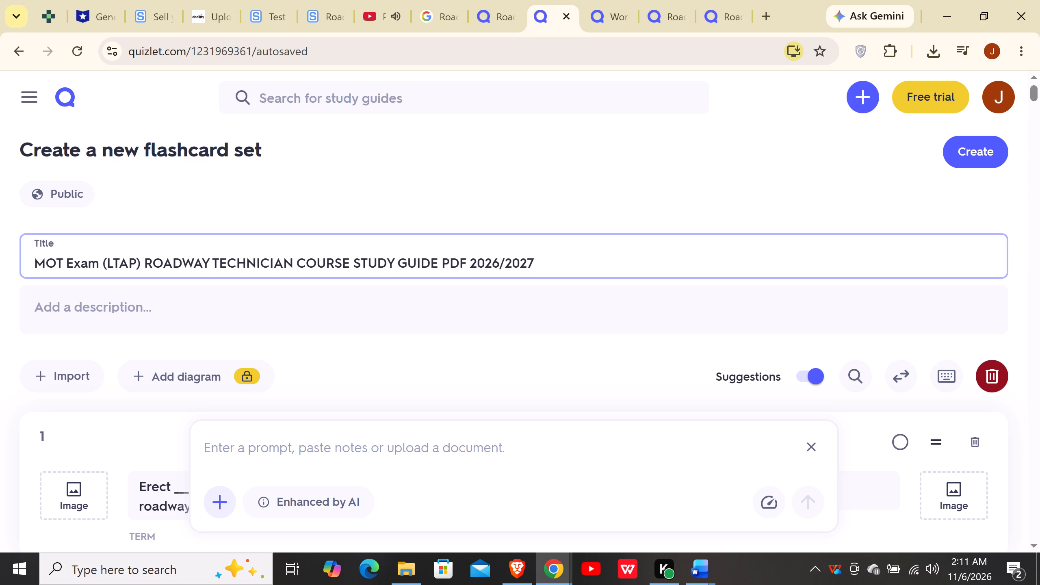
# Make the copied flashcard set visible to "Just me" and save the access setting.
pyautogui.click(55, 200)
pyautogui.click(266, 268)
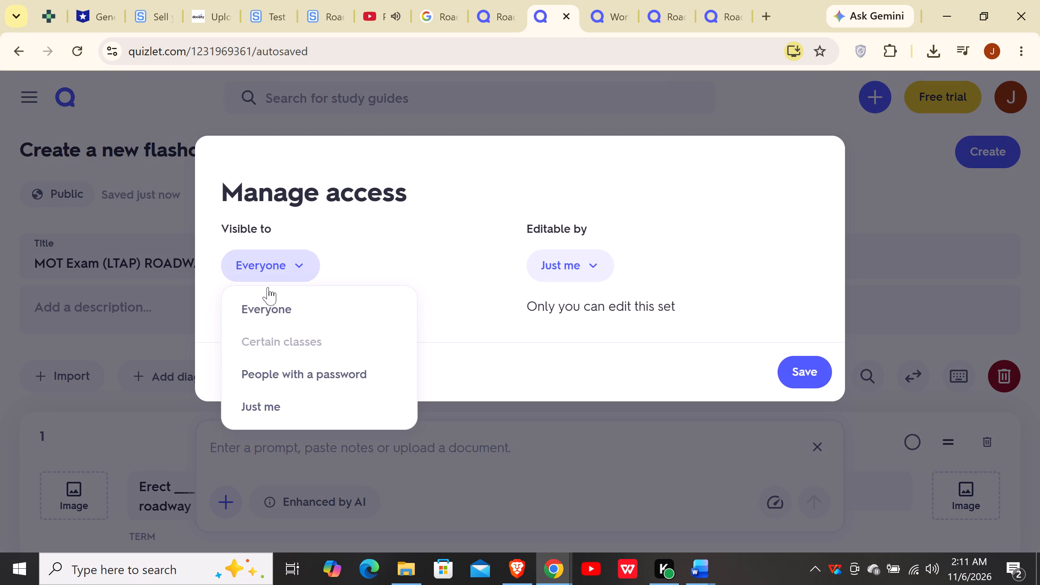
pyautogui.click(280, 396)
pyautogui.click(817, 377)
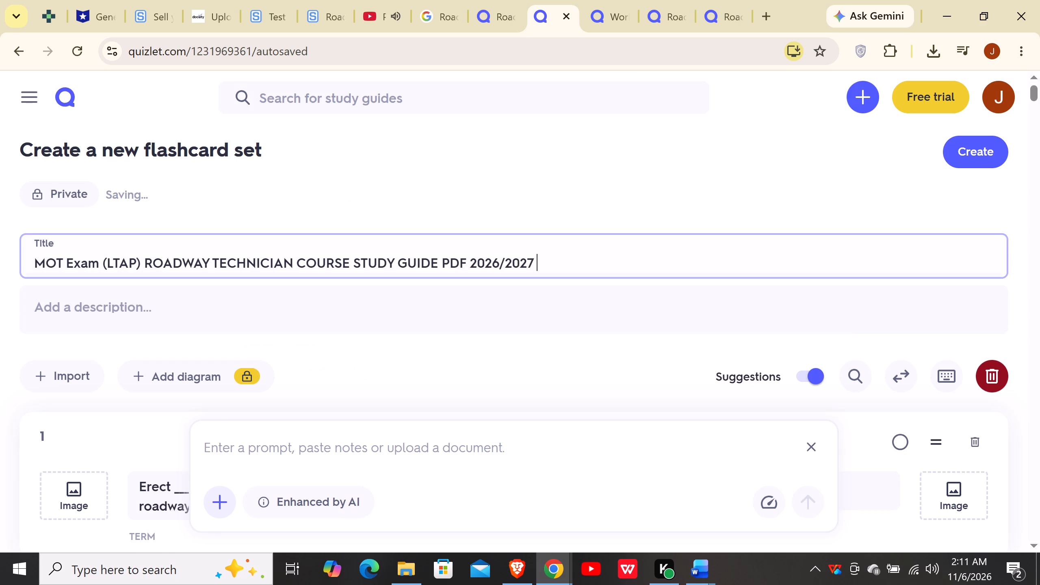
# Create the copied flashcard set with its new title and dismiss the "Start teaching this material" dialog.
pyautogui.click(988, 157)
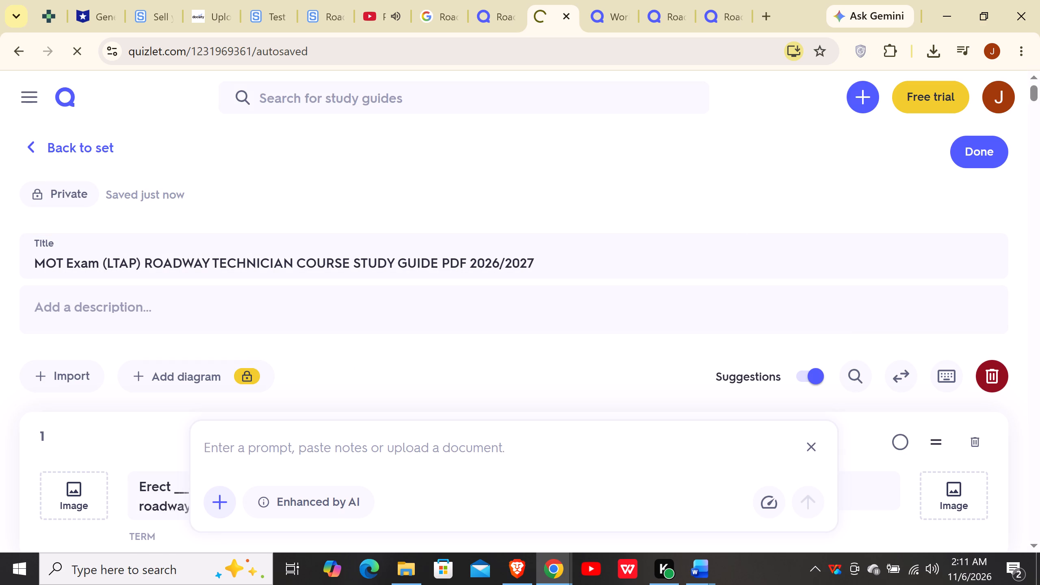
pyautogui.scroll(-3, 286, 392)
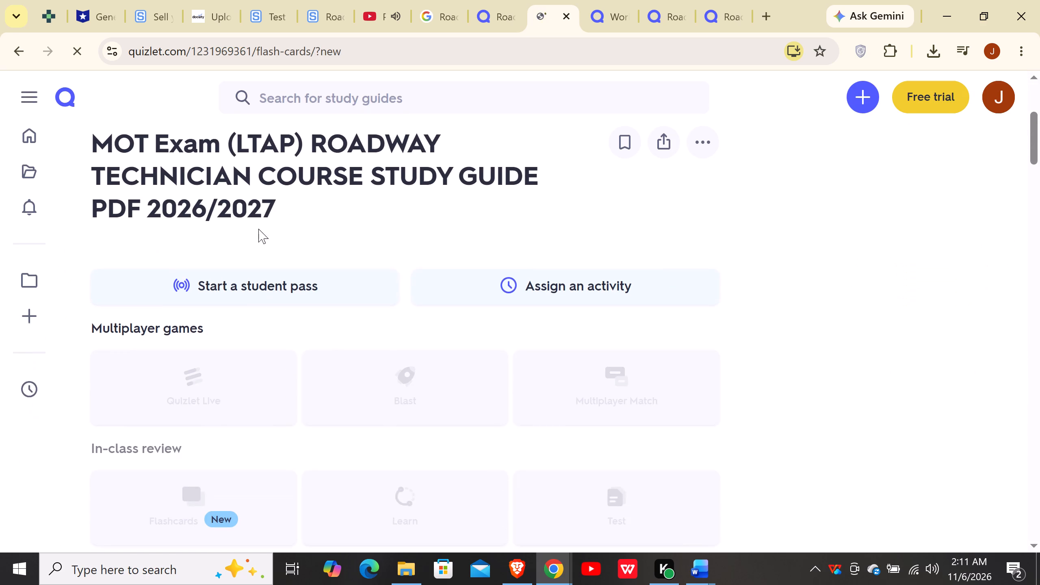
pyautogui.click(276, 201)
pyautogui.click(813, 169)
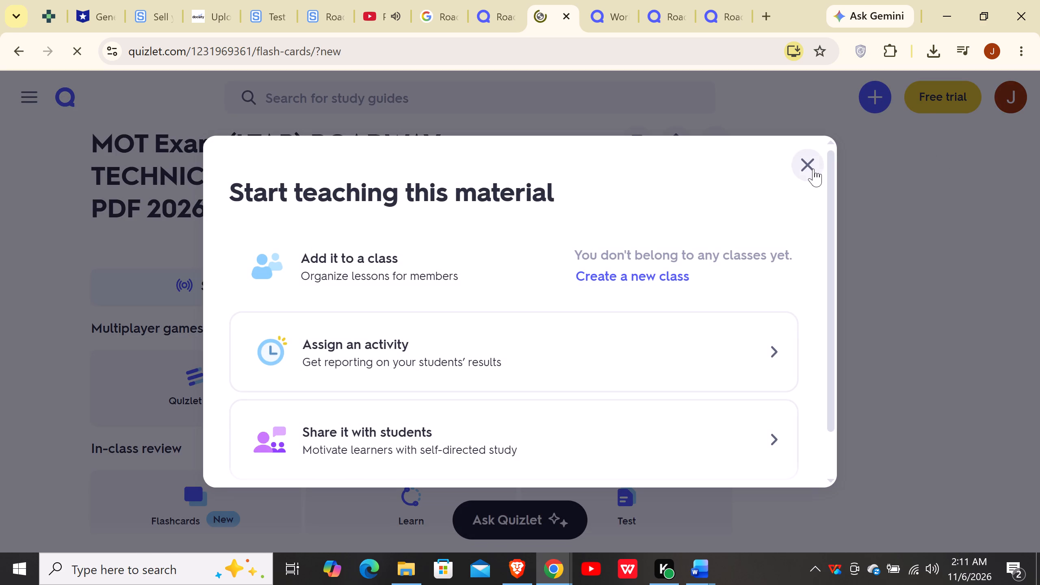
# Copy the new set's title into Word's Document5 as a line beneath "STUDY SMART. PREPARE WITH CONFIDENCE.", leaving no blank line after it.
pyautogui.click(276, 206)
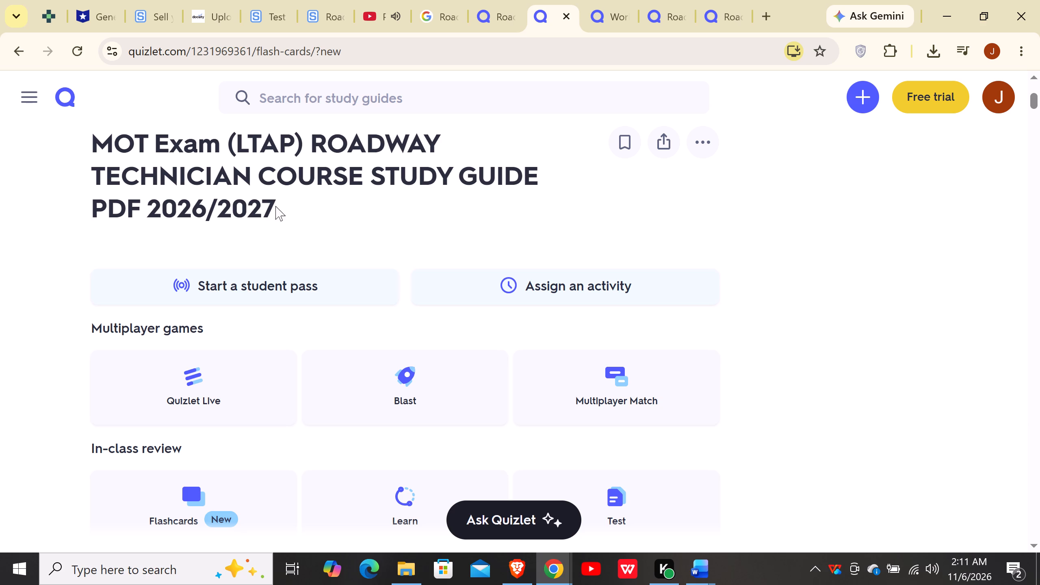
pyautogui.moveTo(275, 206); pyautogui.dragTo(80, 154)
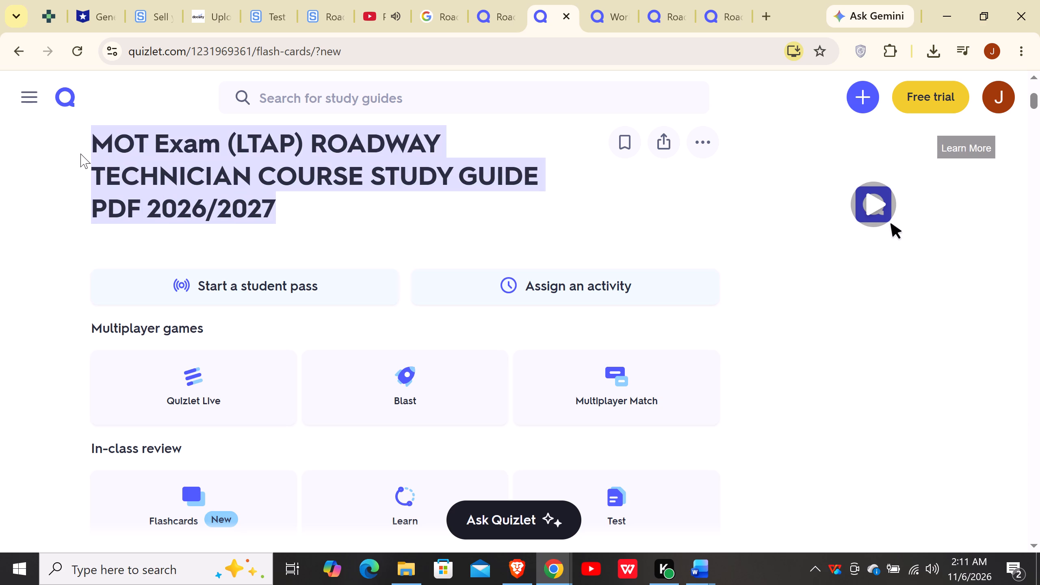
pyautogui.moveTo(80, 154); pyautogui.dragTo(80, 151)
pyautogui.hotkey('ctrl', 'c')
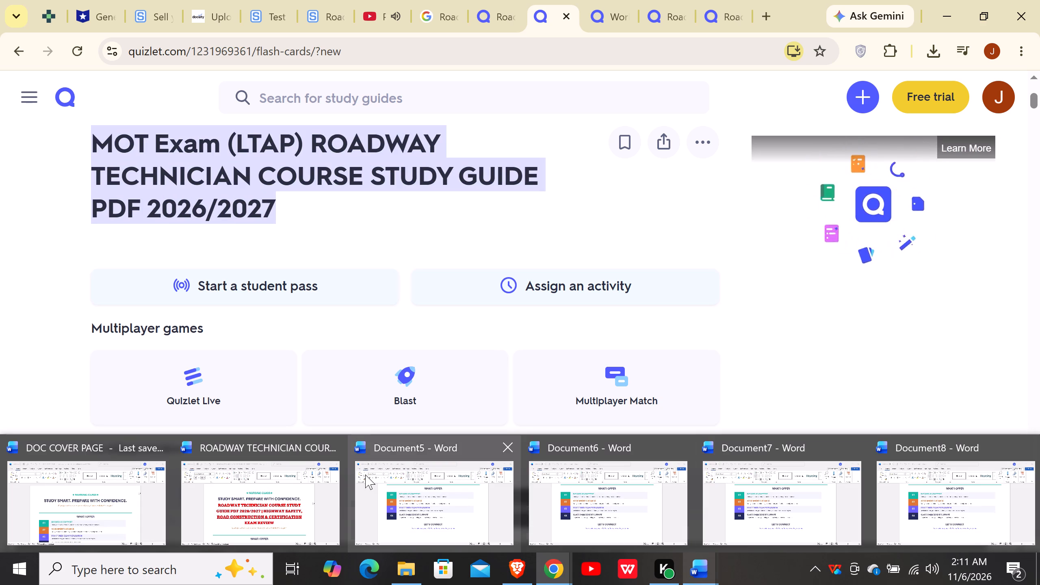
pyautogui.click(416, 490)
pyautogui.scroll(5, 486, 453)
pyautogui.scroll(3, 570, 384)
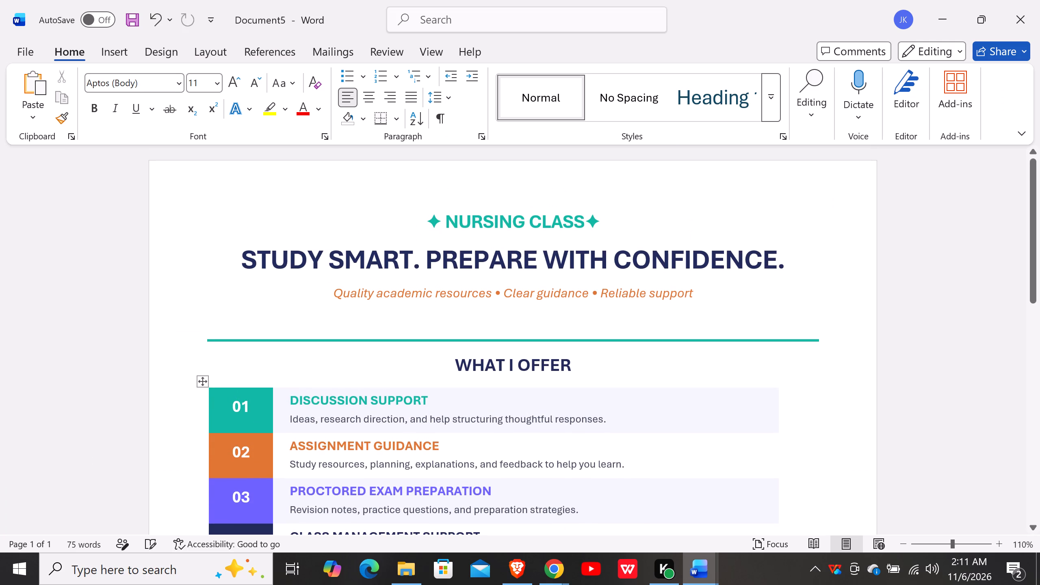
pyautogui.click(795, 255)
pyautogui.press('Return')
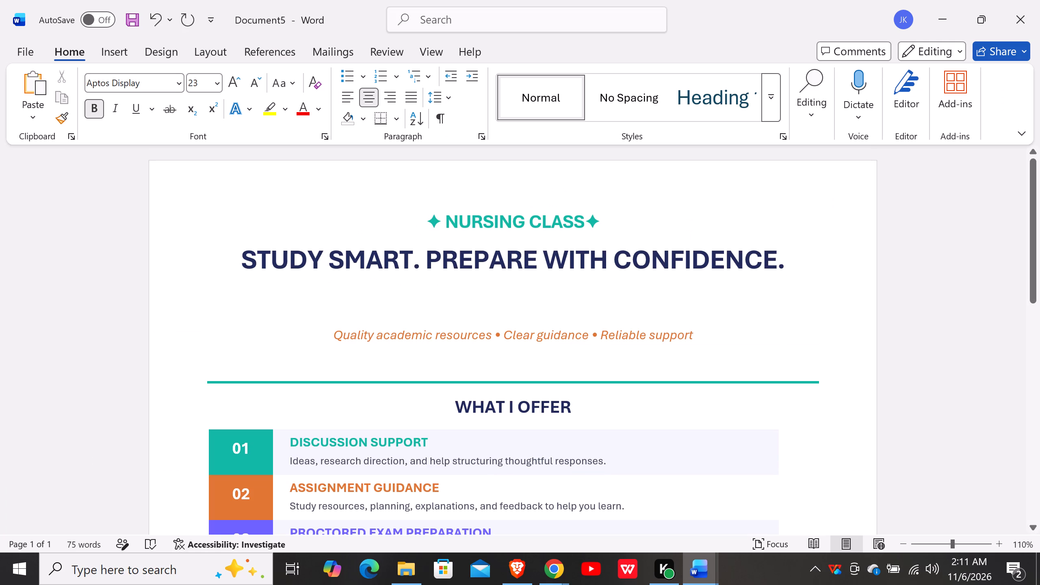
pyautogui.hotkey('ctrl', 'c')
pyautogui.hotkey('ctrl', 'v')
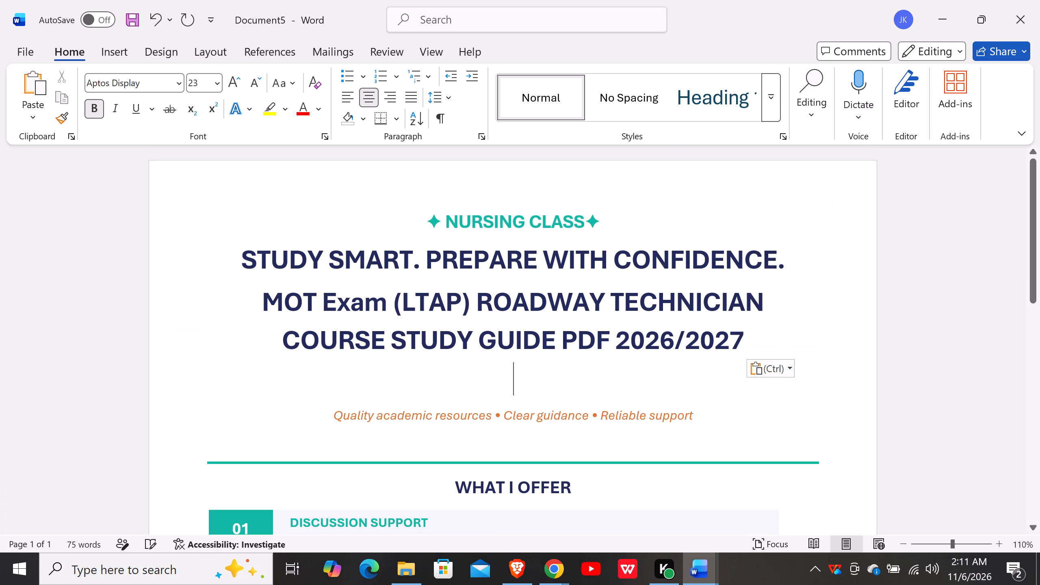
pyautogui.press('BackSpace')
pyautogui.press('BackSpace')
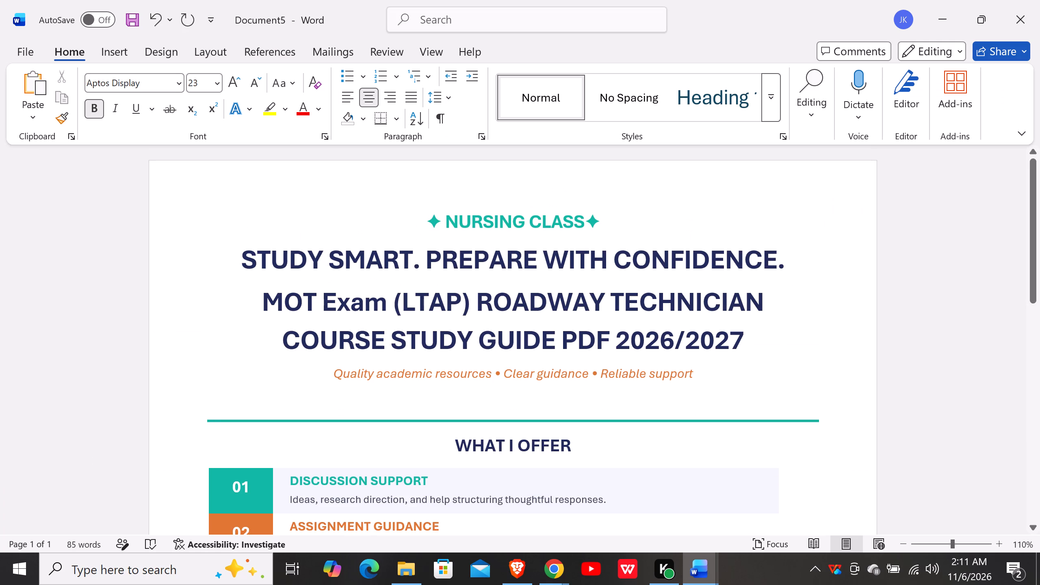
# Format the pasted MOT Exam cover title as 28 pt Aptos Slab Black, underlined, in a near-black theme colour.
pyautogui.moveTo(741, 335); pyautogui.dragTo(312, 310)
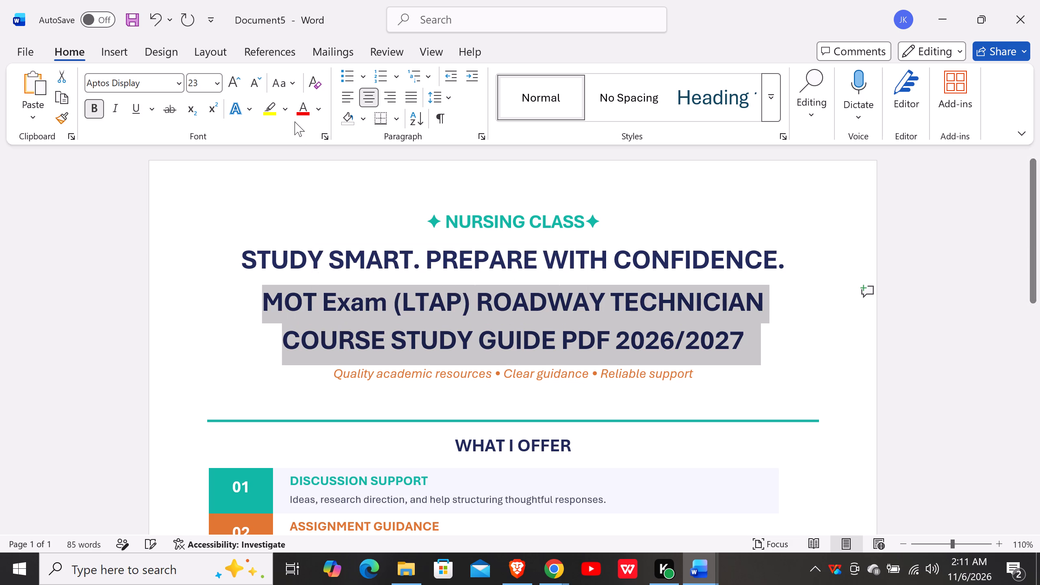
pyautogui.rightClick(444, 310)
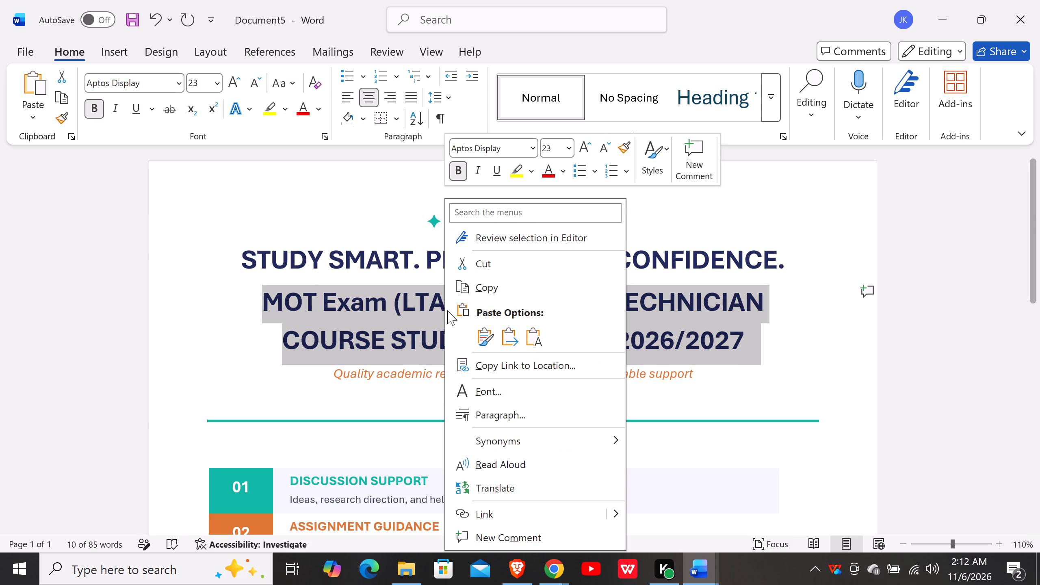
pyautogui.click(569, 151)
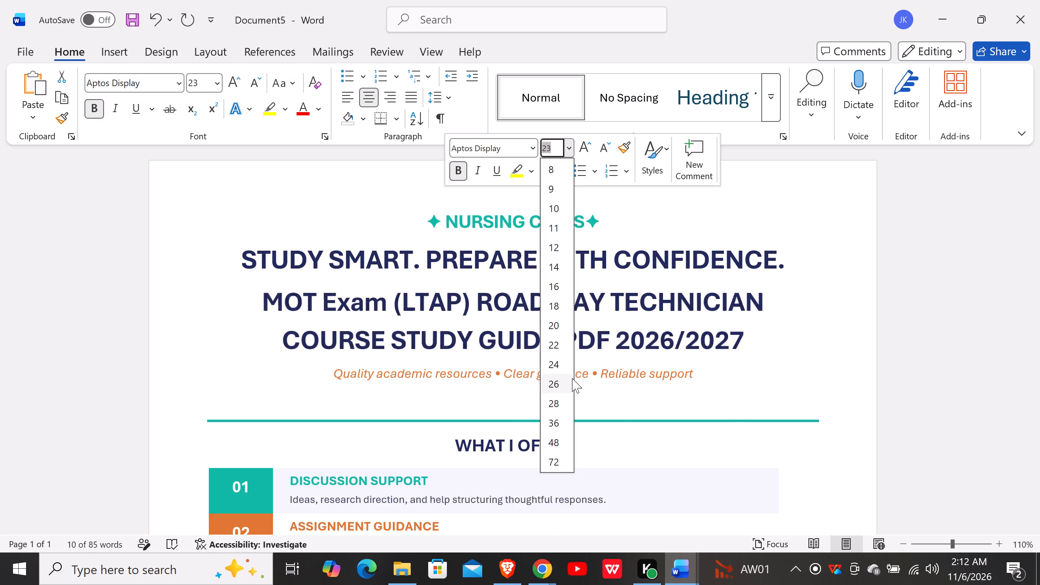
pyautogui.click(553, 403)
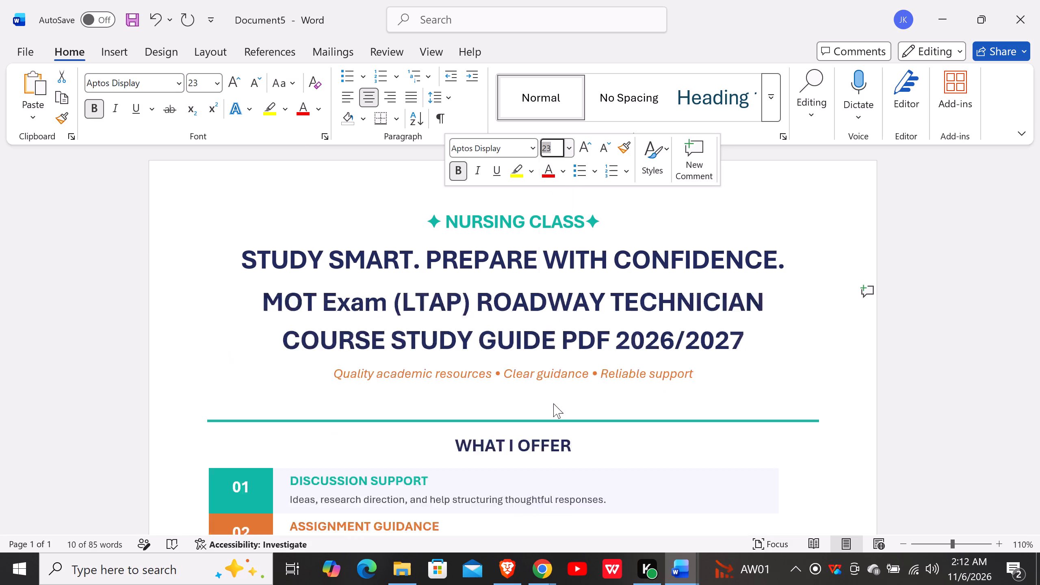
pyautogui.click(560, 171)
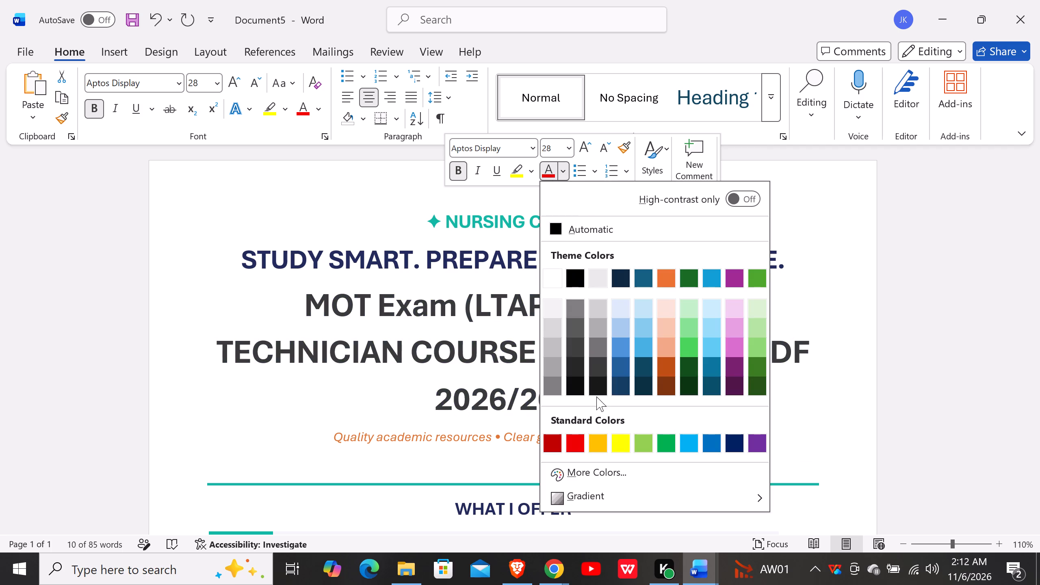
pyautogui.click(597, 378)
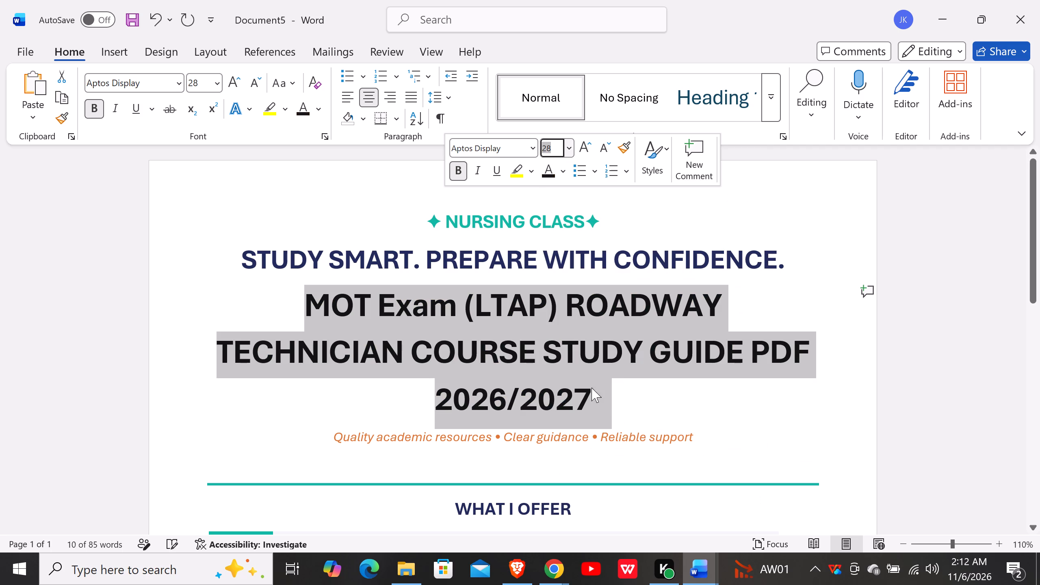
pyautogui.rightClick(498, 360)
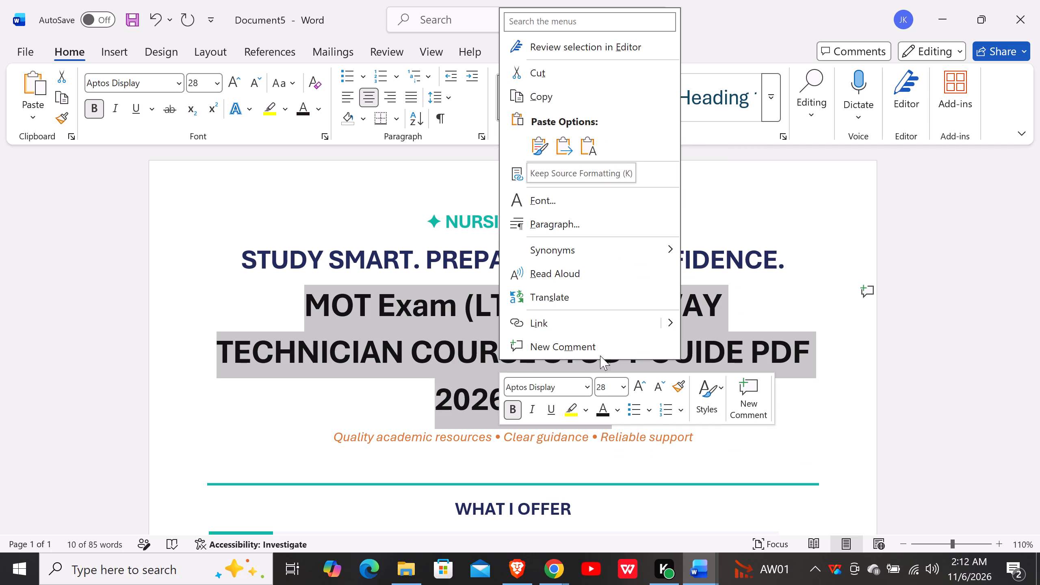
pyautogui.click(551, 409)
pyautogui.click(585, 388)
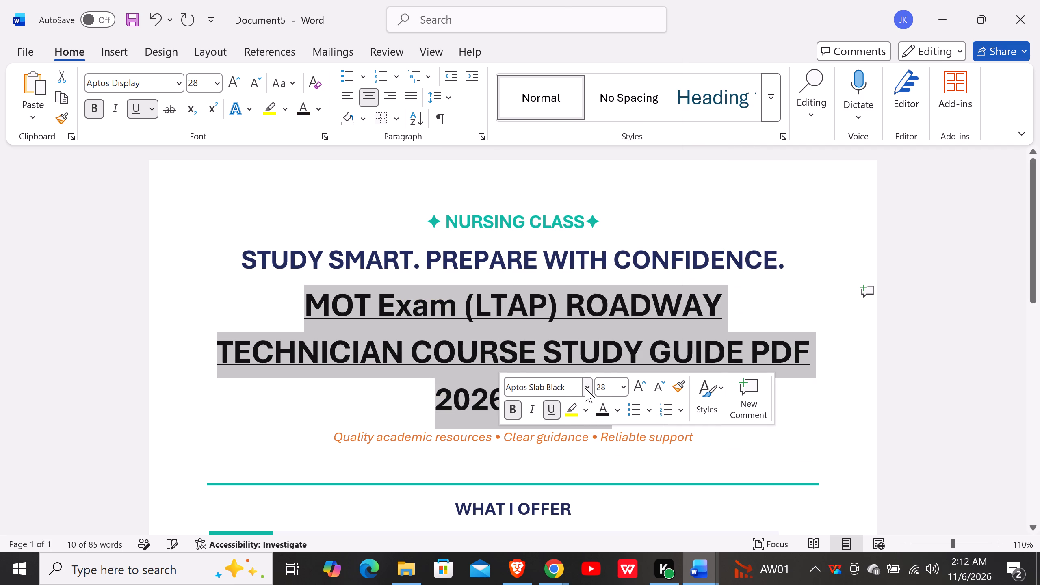
pyautogui.click(578, 362)
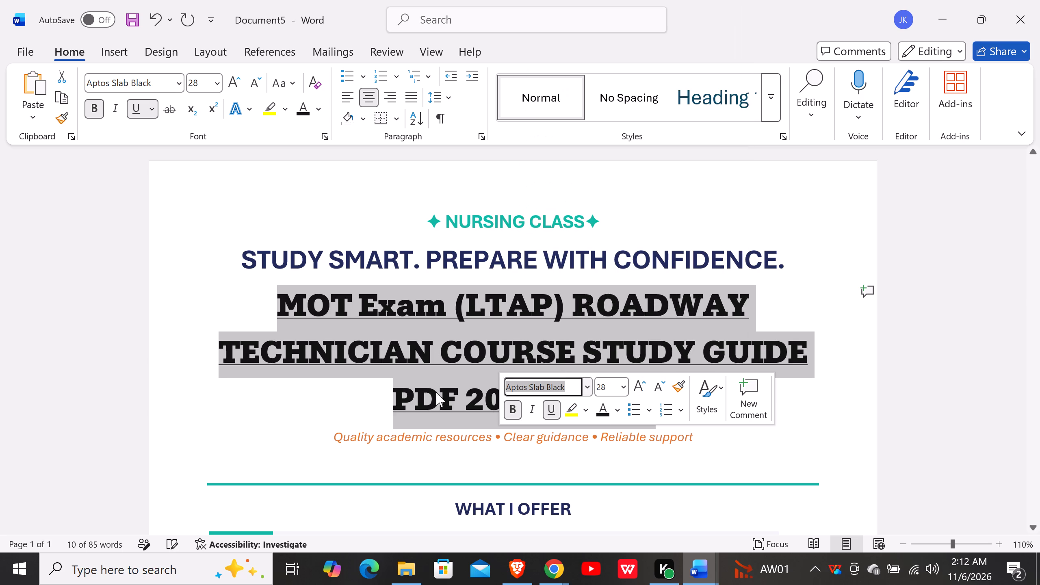
pyautogui.click(367, 399)
# Place the insertion point on the empty line below the "Learn with purpose" tagline in the "LET'S CONNECT" section.
pyautogui.scroll(-3, 446, 396)
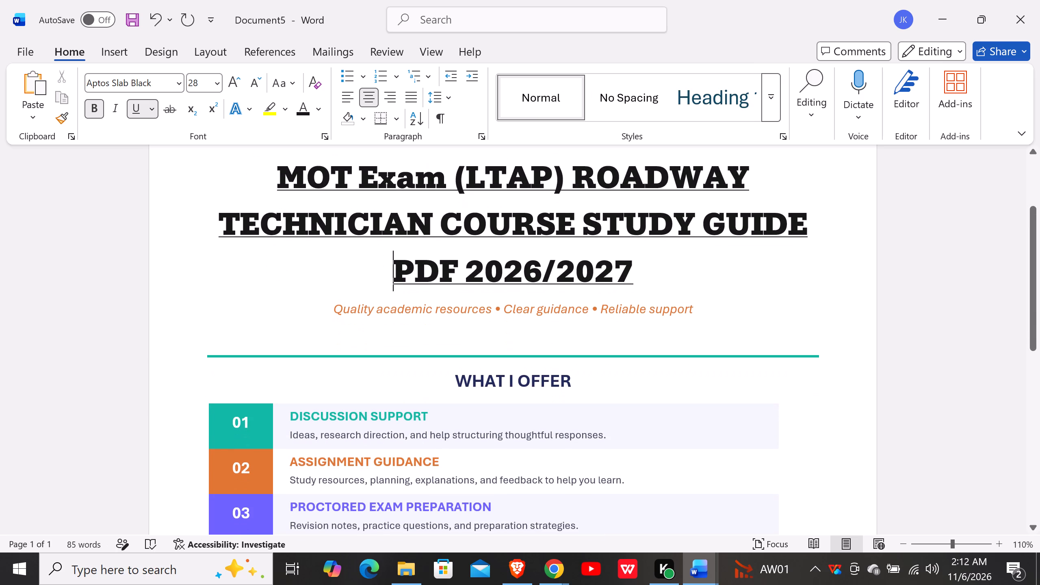
pyautogui.scroll(3, 446, 396)
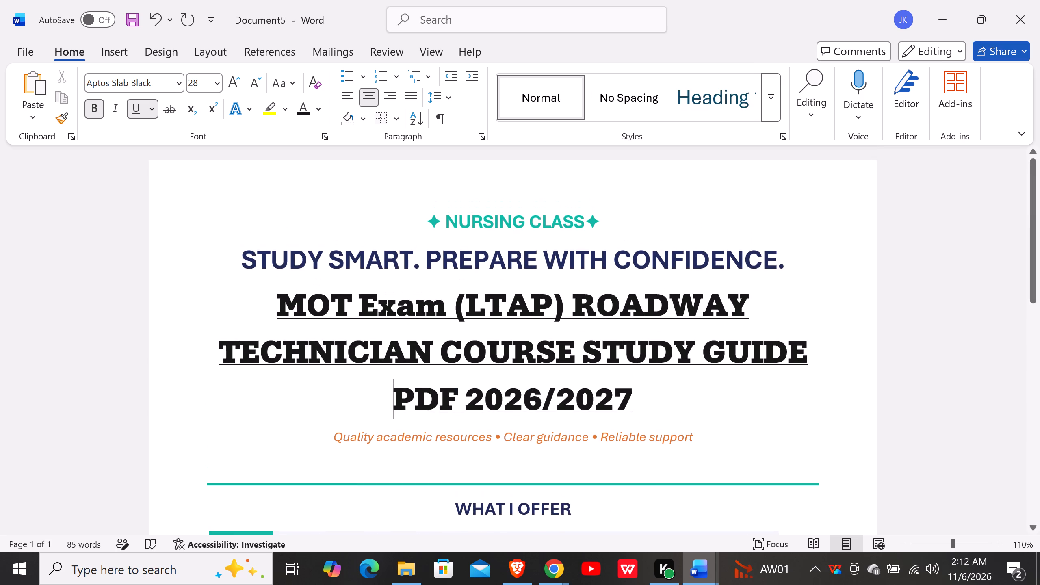
pyautogui.scroll(-19, 446, 396)
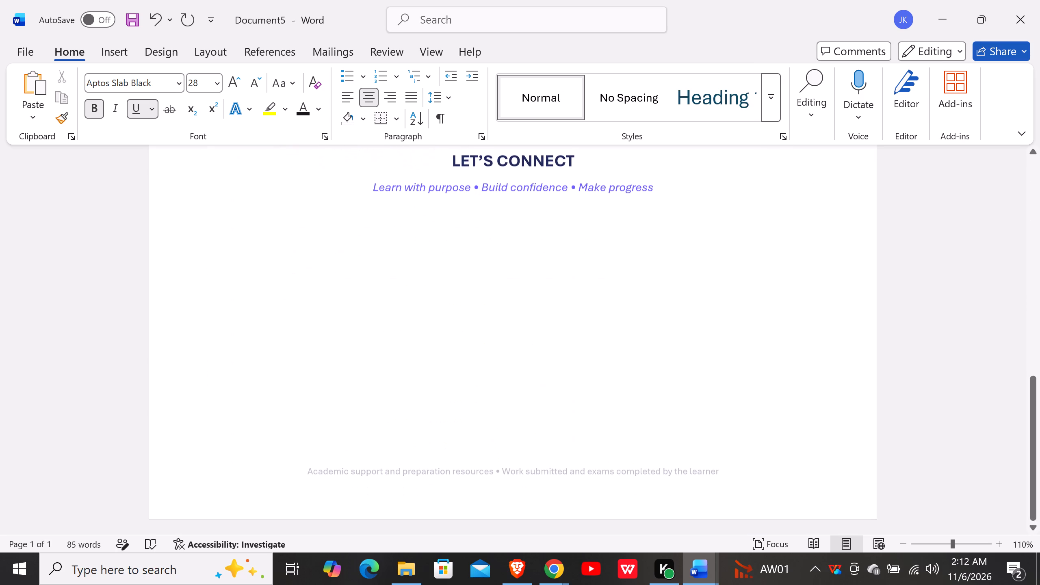
pyautogui.scroll(-4, 446, 396)
pyautogui.moveTo(263, 276); pyautogui.dragTo(265, 281)
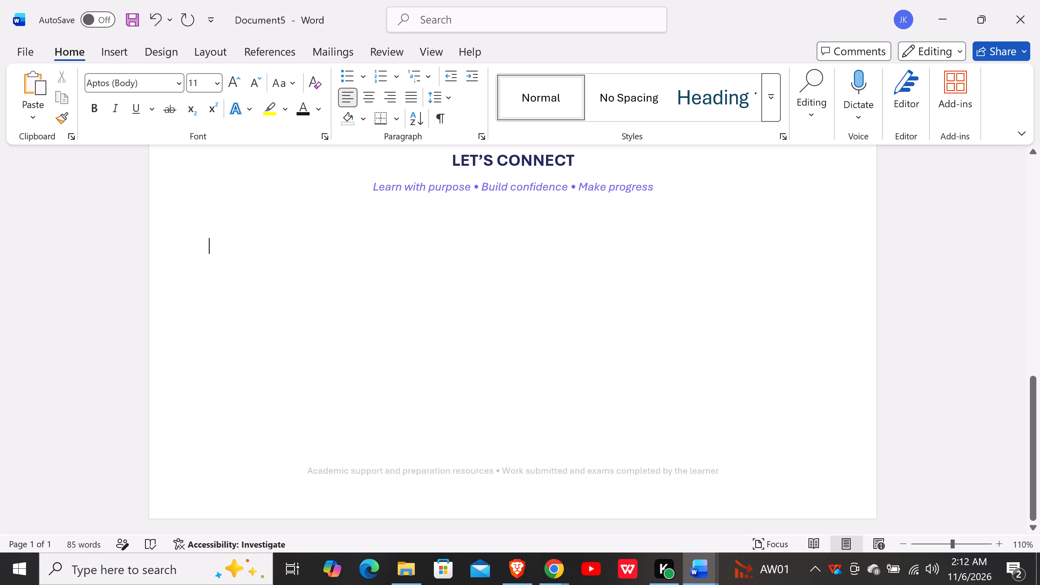
# In Chrome, export the MOT Exam set with the custom term separator "- Correct Answer:" and new-line rows, and copy the exported text.
pyautogui.click(561, 576)
pyautogui.click(631, 485)
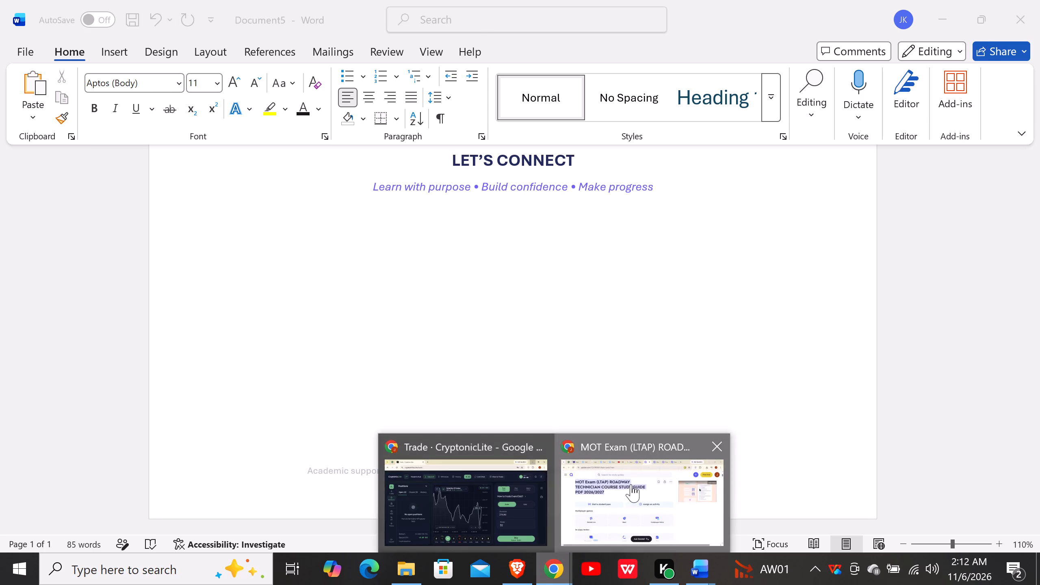
pyautogui.click(692, 142)
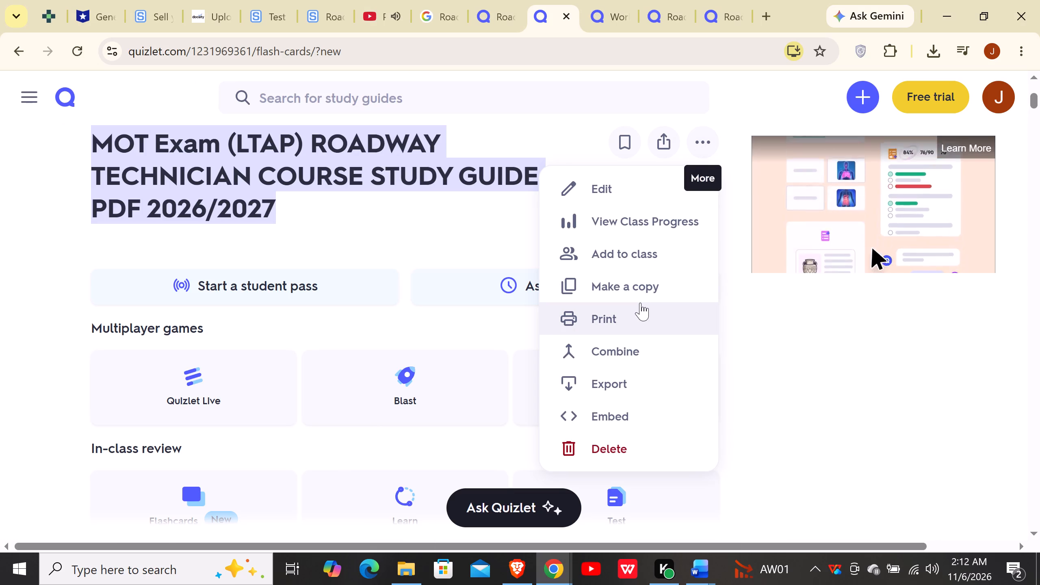
pyautogui.click(632, 383)
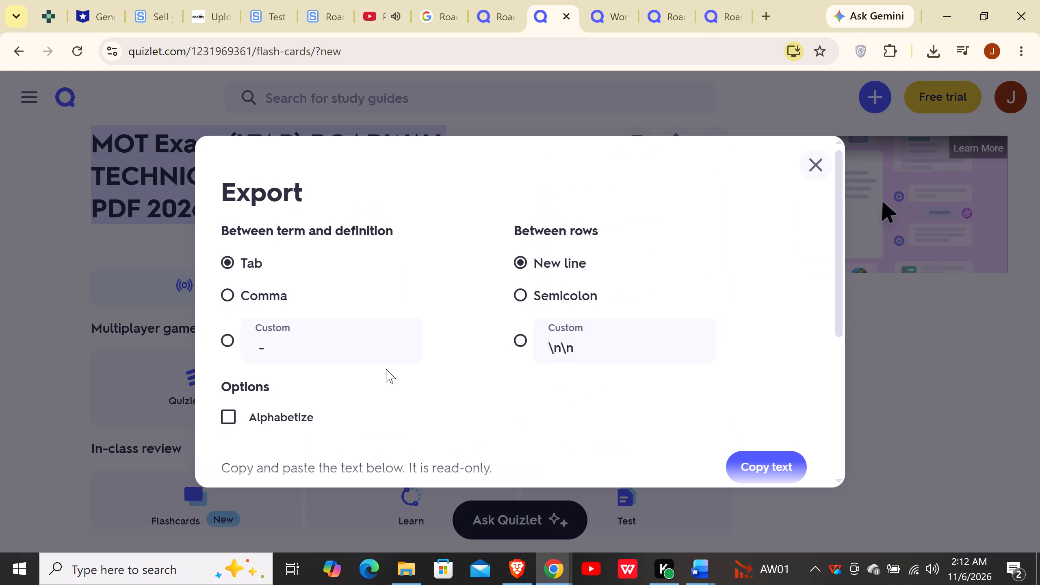
pyautogui.click(279, 347)
pyautogui.click(358, 387)
pyautogui.scroll(-1, 615, 381)
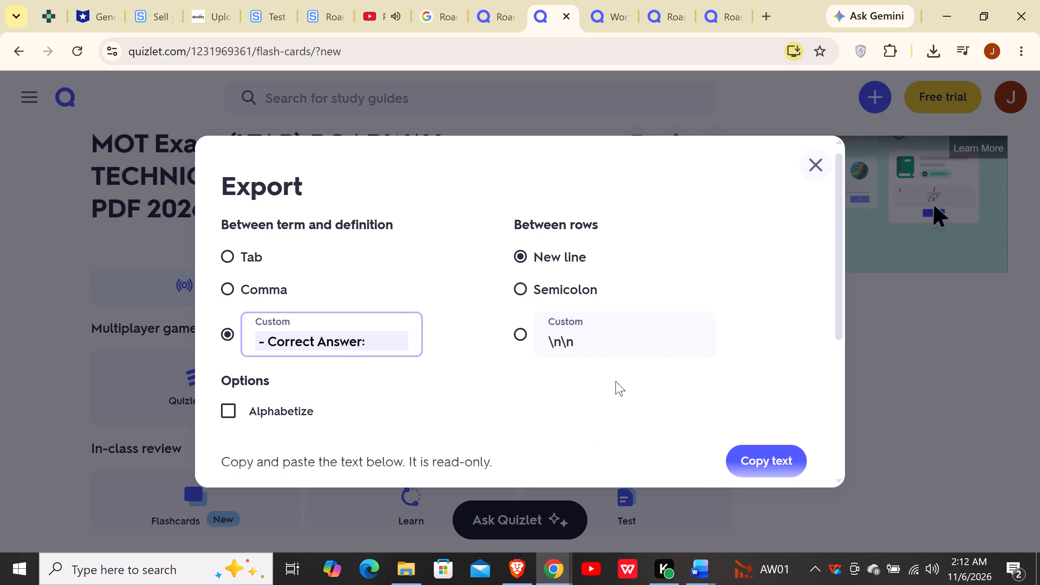
pyautogui.click(785, 385)
pyautogui.scroll(-4, 585, 347)
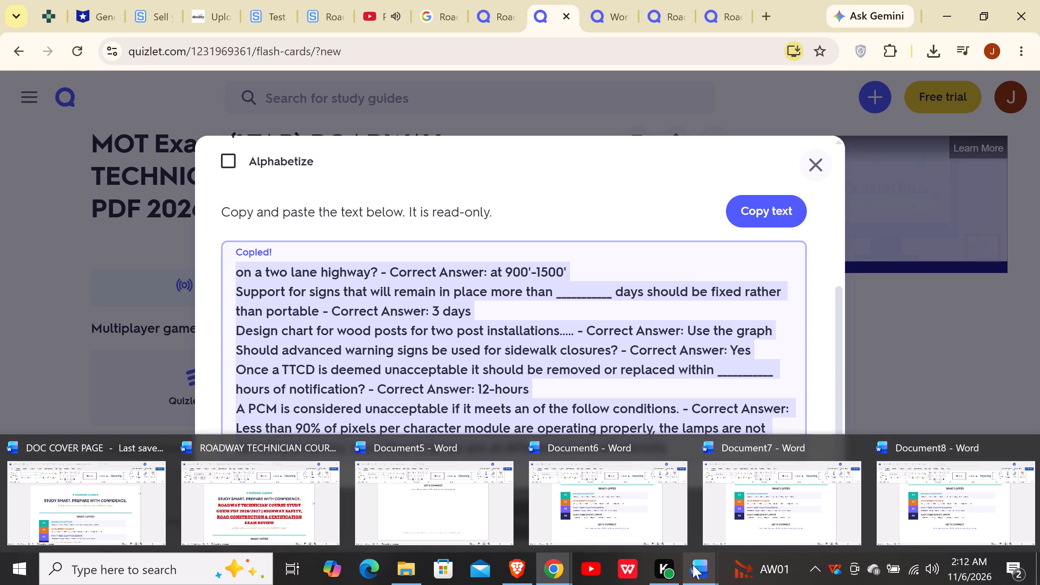
# Paste the exported questions and answers into Word's Document5 below the "LET'S CONNECT" section.
pyautogui.click(438, 522)
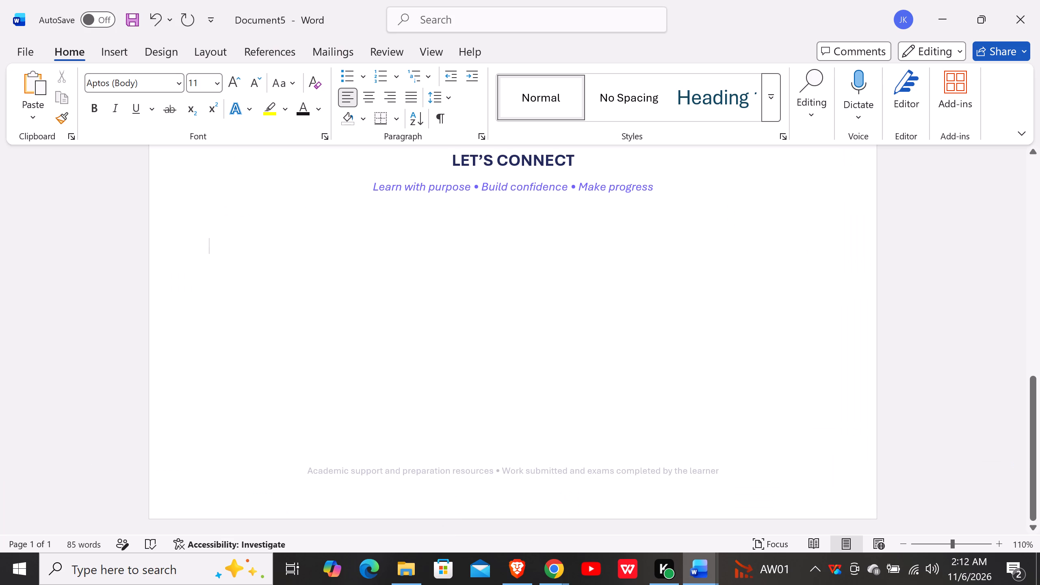
pyautogui.hotkey('ctrl', 'v')
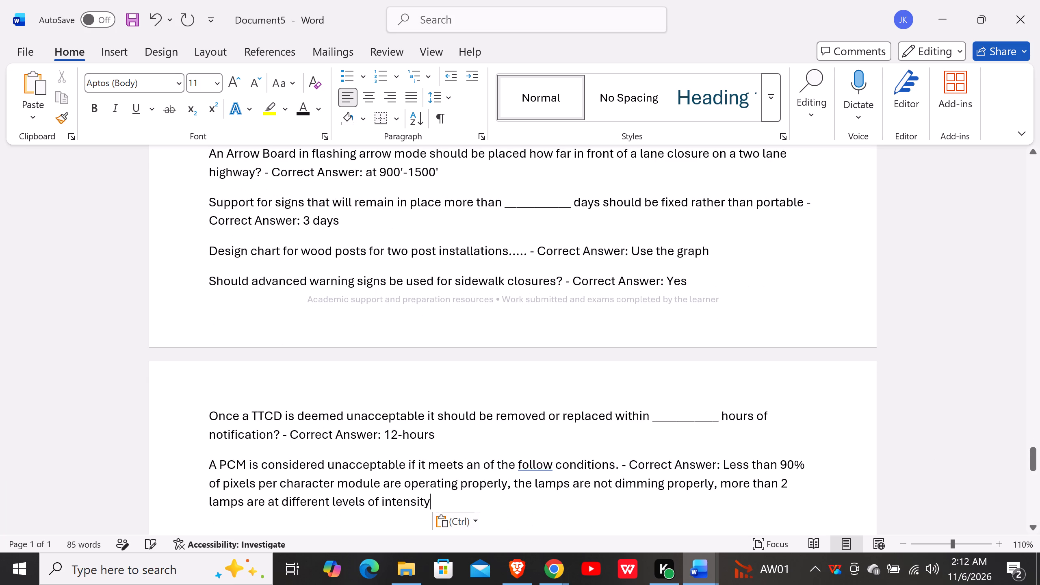
# Format all the pasted questions and answers below the "LET'S CONNECT" section as 14 pt Times New Roman.
pyautogui.moveTo(1036, 457); pyautogui.dragTo(1036, 469)
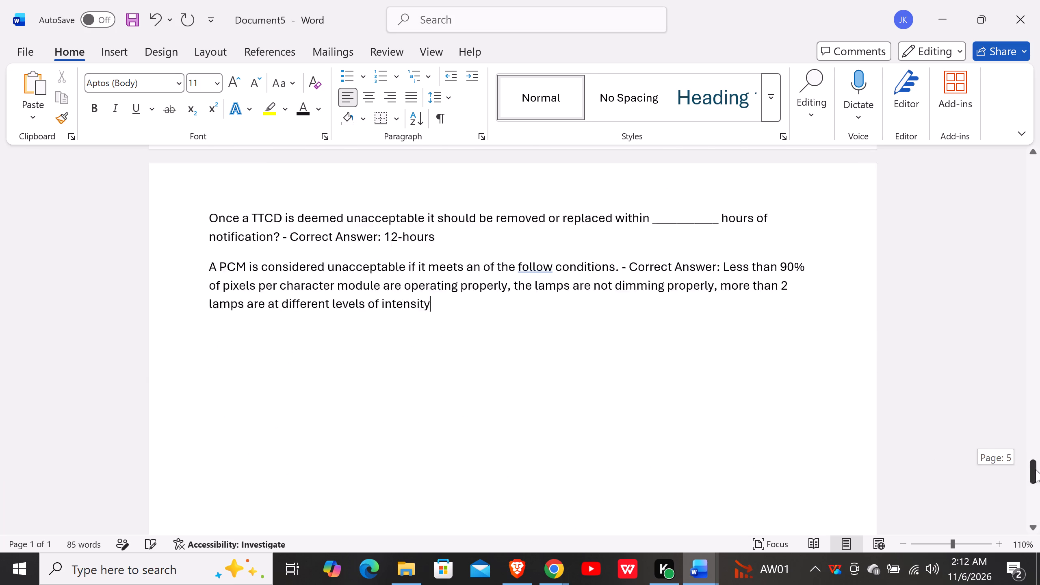
pyautogui.moveTo(1036, 469); pyautogui.dragTo(1035, 466)
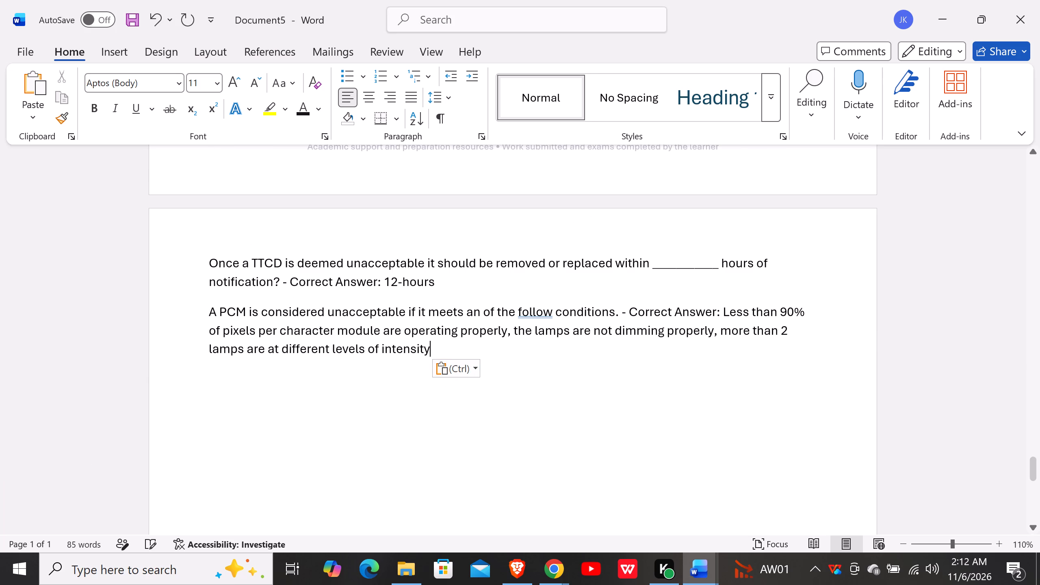
pyautogui.moveTo(433, 343); pyautogui.dragTo(232, 117)
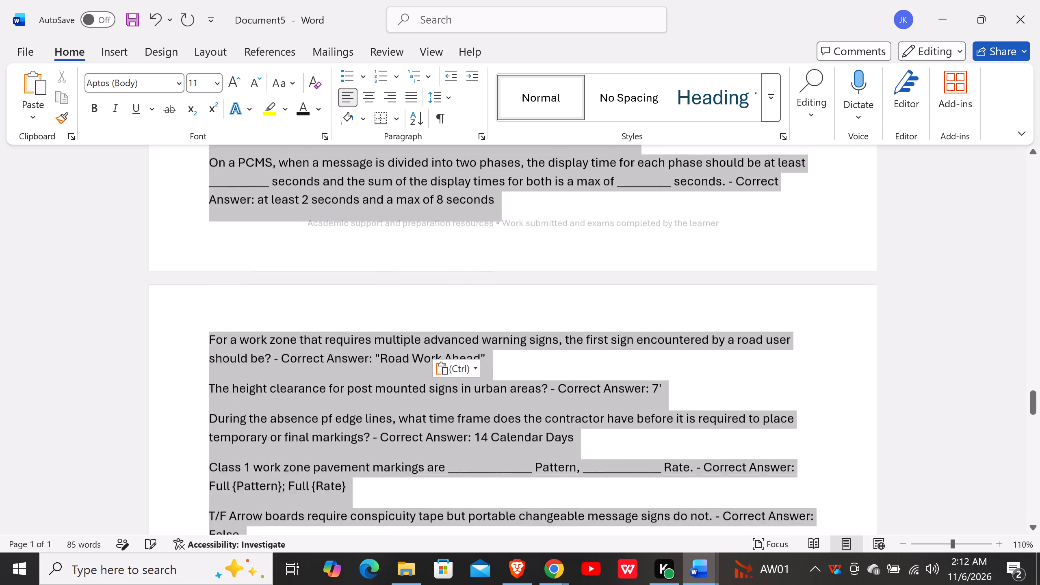
pyautogui.moveTo(232, 117); pyautogui.dragTo(231, 141)
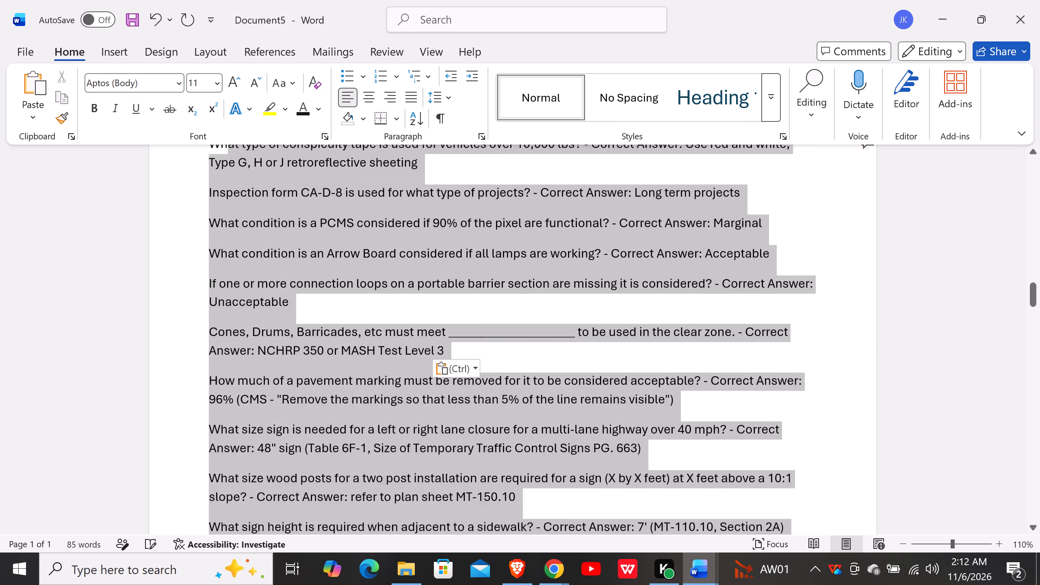
pyautogui.moveTo(231, 141); pyautogui.dragTo(233, 130)
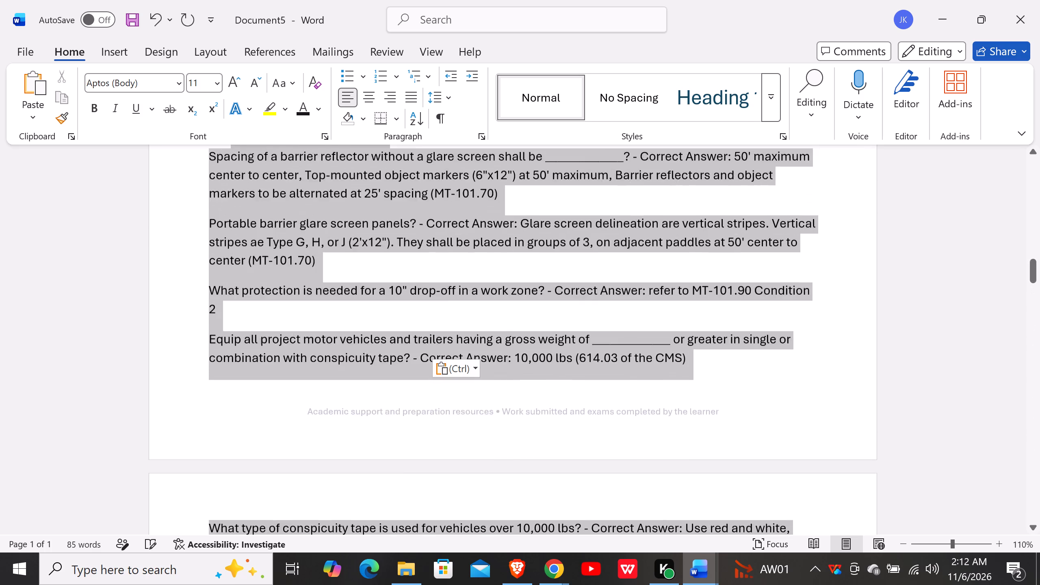
pyautogui.moveTo(233, 130); pyautogui.dragTo(231, 172)
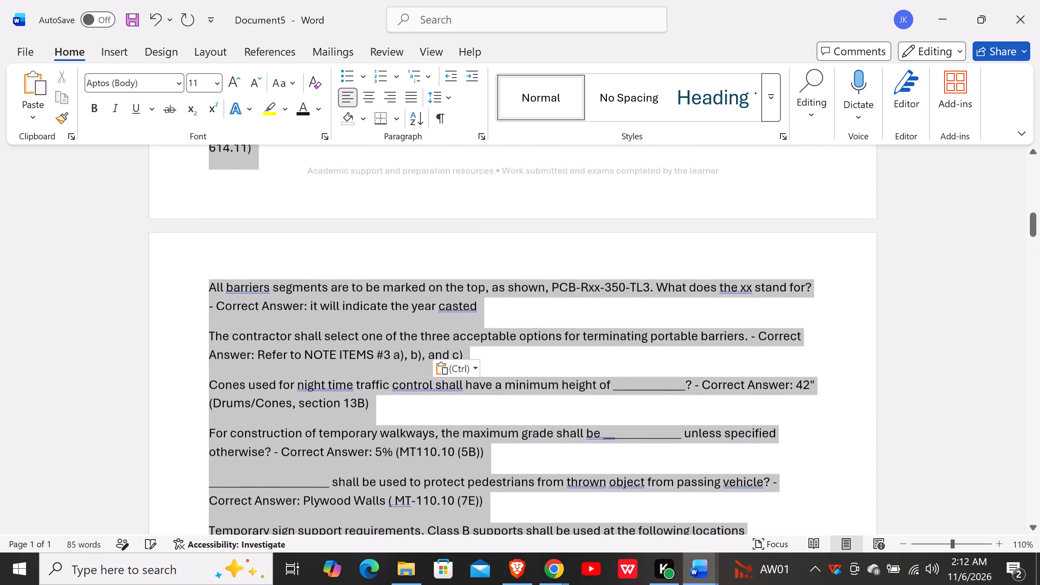
pyautogui.moveTo(231, 172); pyautogui.dragTo(231, 126)
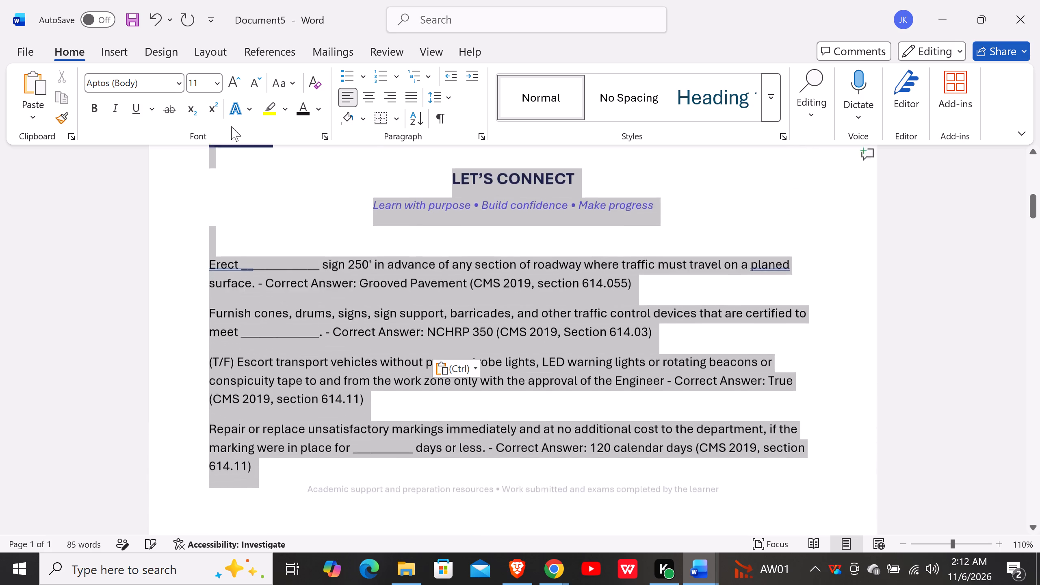
pyautogui.moveTo(231, 126); pyautogui.dragTo(204, 435)
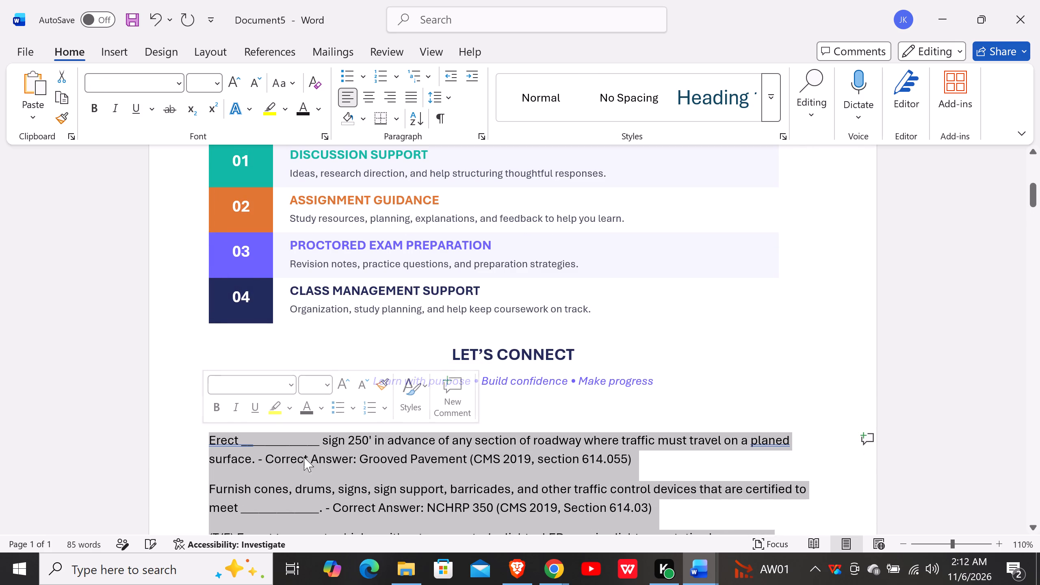
pyautogui.click(328, 381)
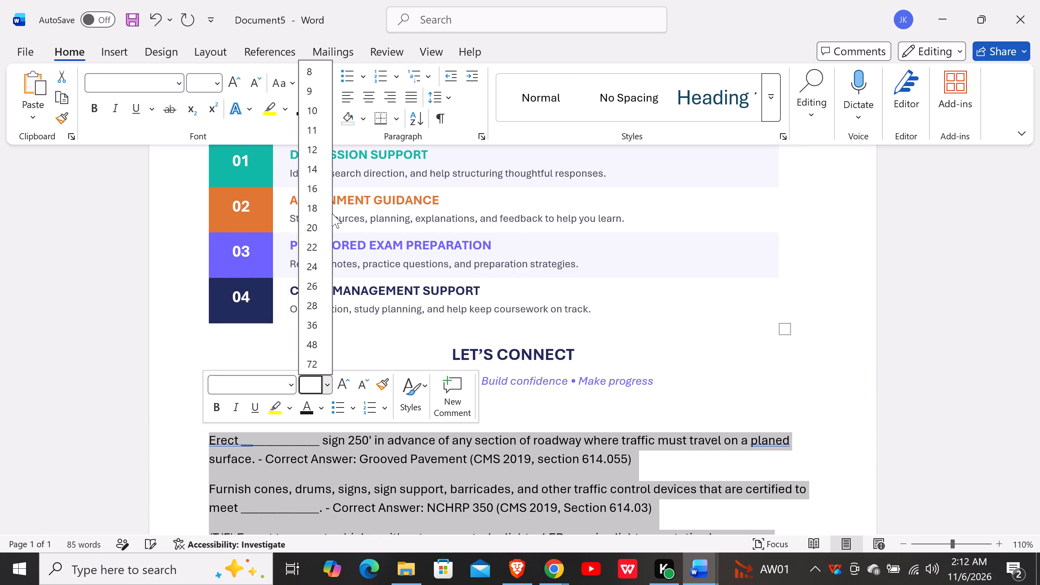
pyautogui.click(318, 167)
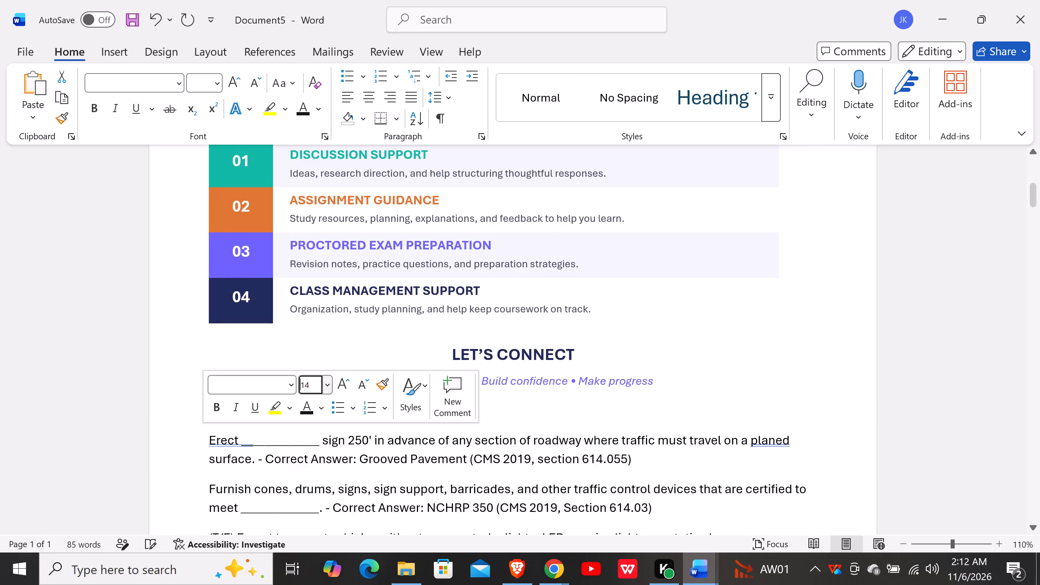
pyautogui.click(288, 388)
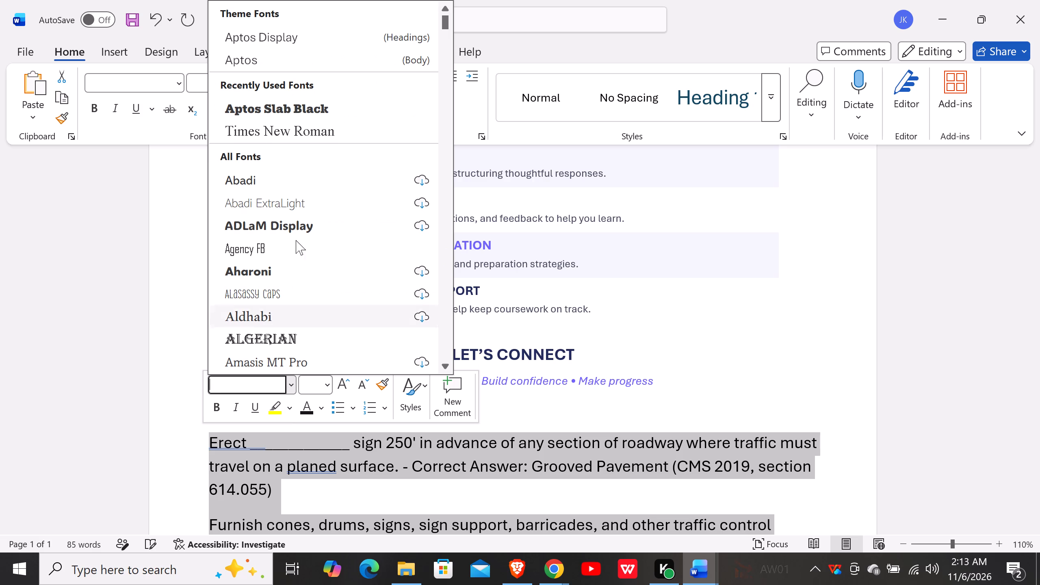
pyautogui.click(312, 127)
pyautogui.click(199, 430)
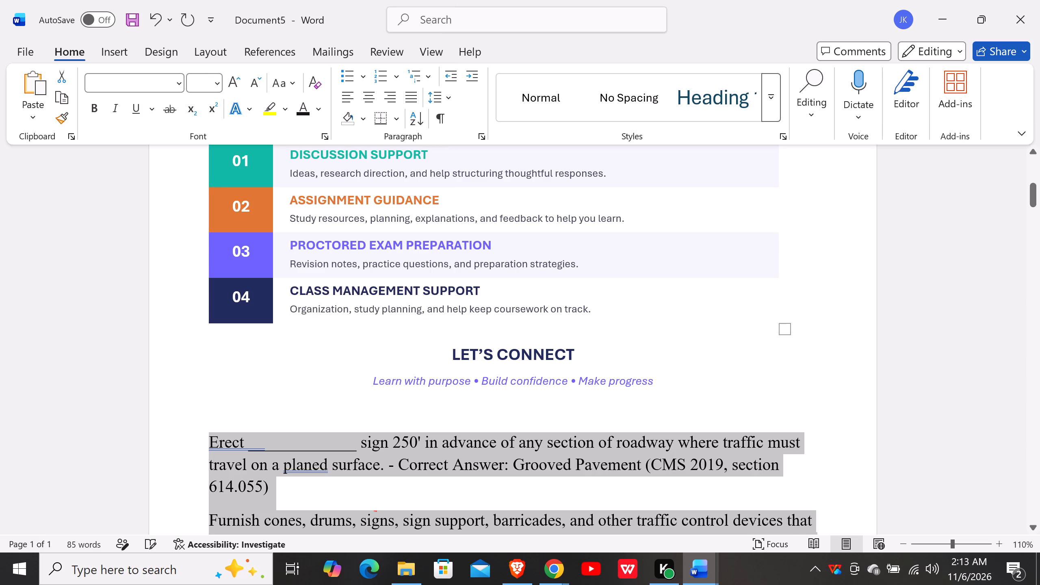
# Insert blank lines above the first question, "Erect ____ sign 250'", to push the questions onto a new page.
pyautogui.click(208, 441)
pyautogui.press('Return')
pyautogui.press('Return')
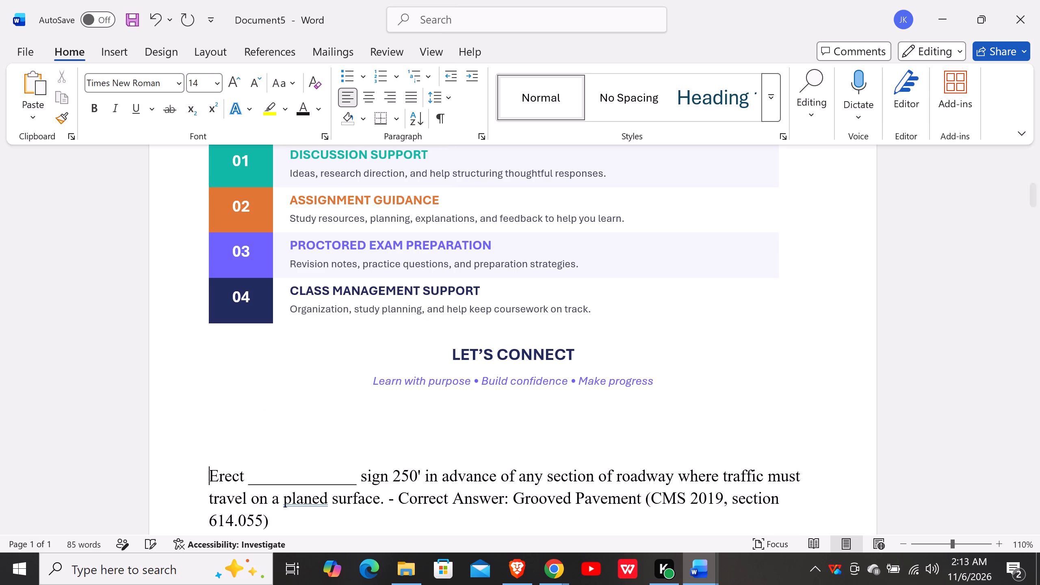
pyautogui.press('Return')
pyautogui.press('Return')
pyautogui.press('Return')
pyautogui.scroll(-2, 296, 453)
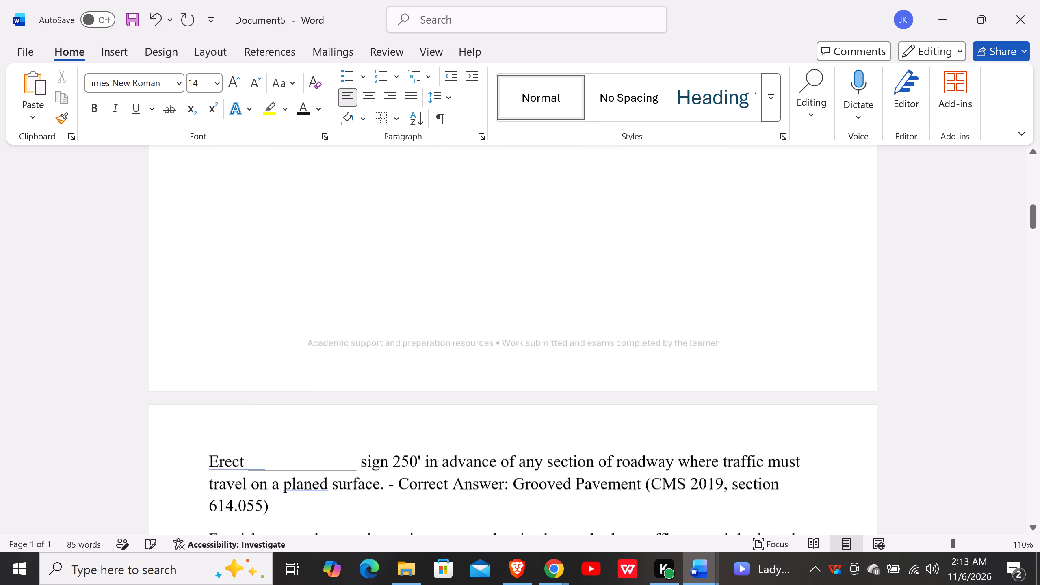
pyautogui.scroll(-2, 296, 453)
# Accept the suggested corrections in the first question: "Erect _" for the flagged underscores and "planned" for "planed".
pyautogui.click(246, 338)
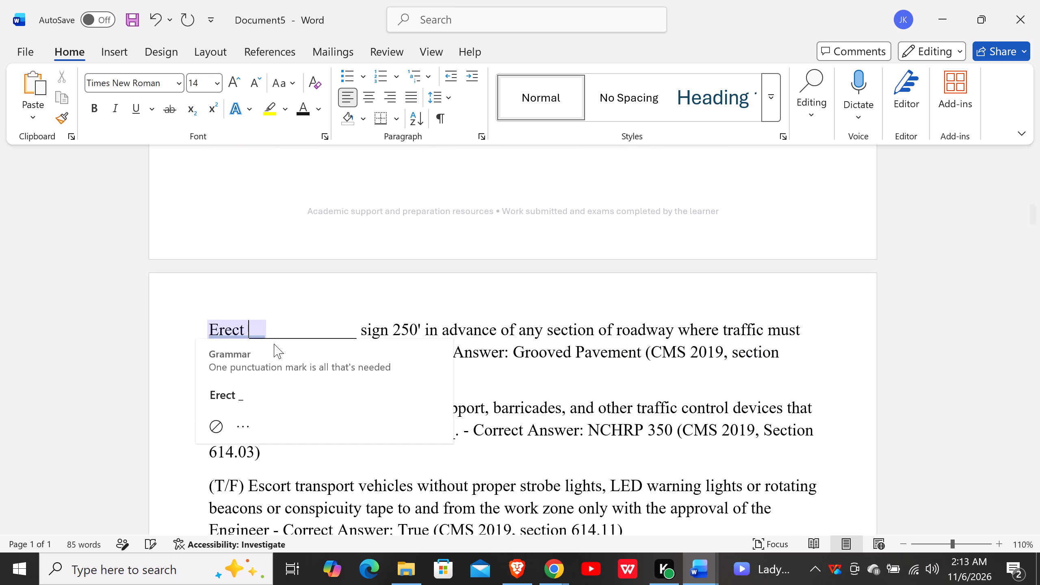
pyautogui.click(235, 399)
pyautogui.click(313, 350)
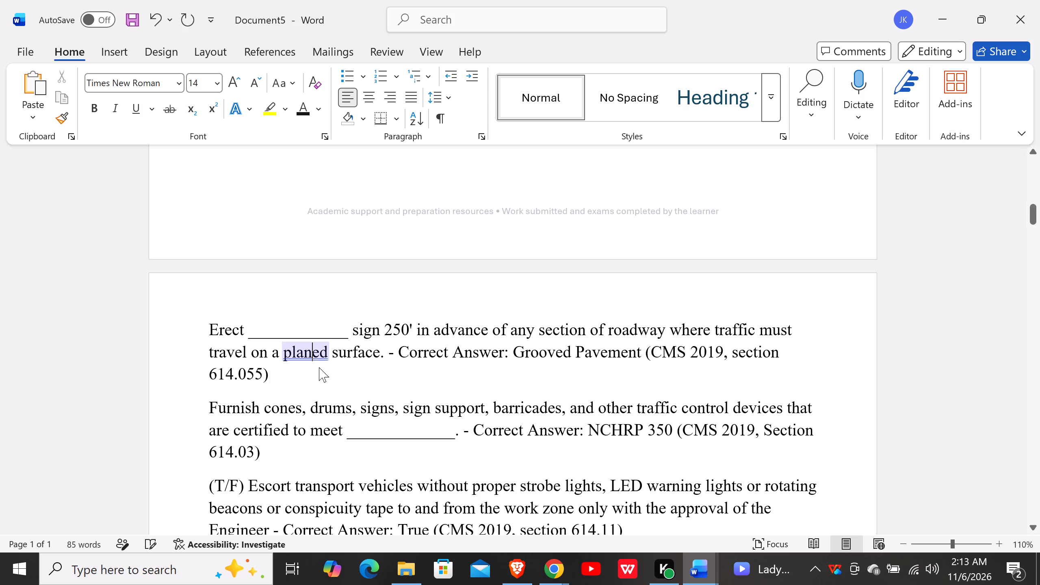
pyautogui.click(311, 414)
pyautogui.scroll(-3, 357, 398)
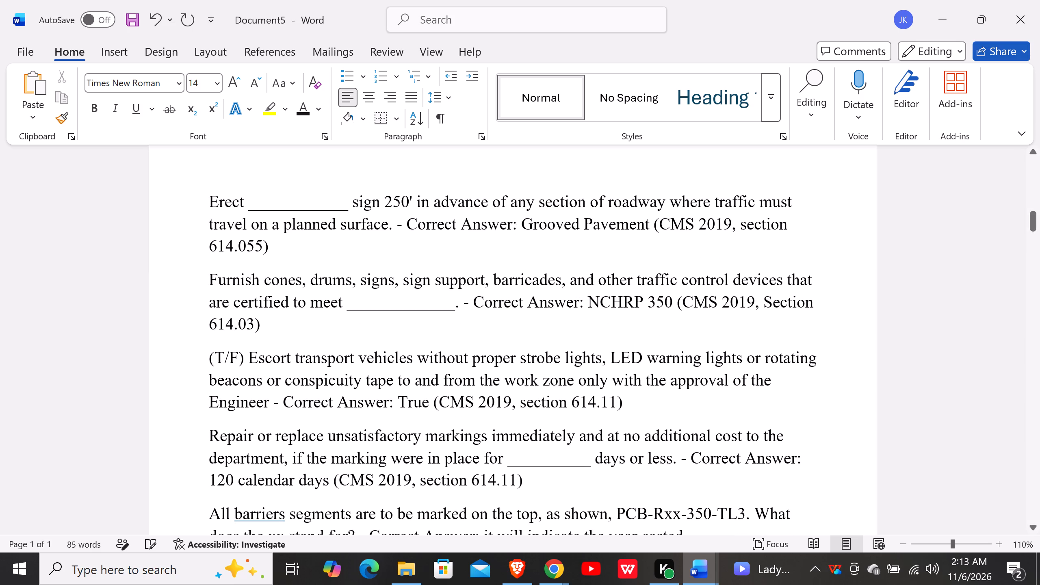
# Replace every "Correct Answer:" in the document with a highlighted "Answer:".
pyautogui.click(810, 107)
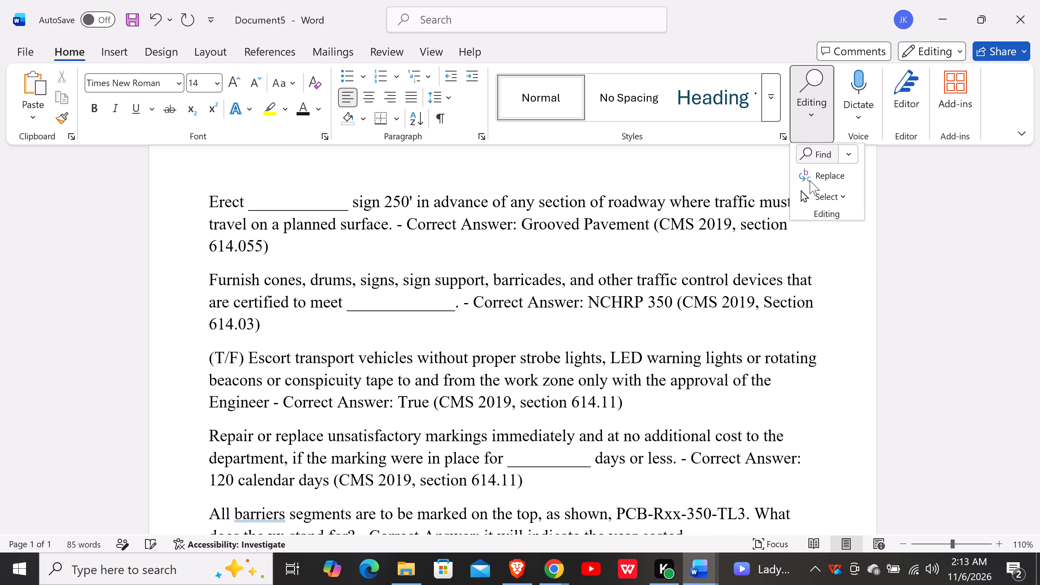
pyautogui.click(810, 180)
pyautogui.click(442, 307)
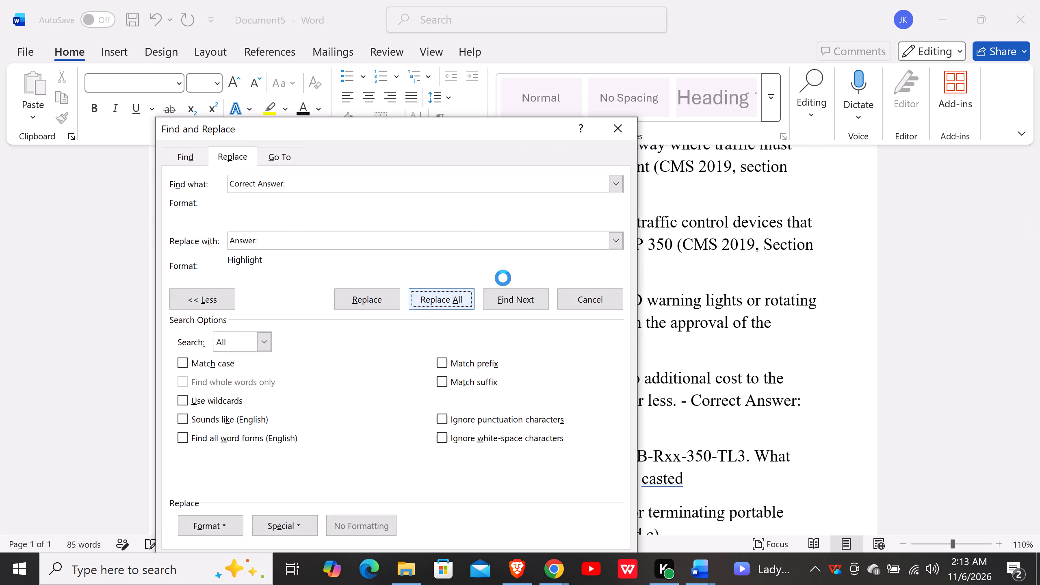
pyautogui.click(503, 381)
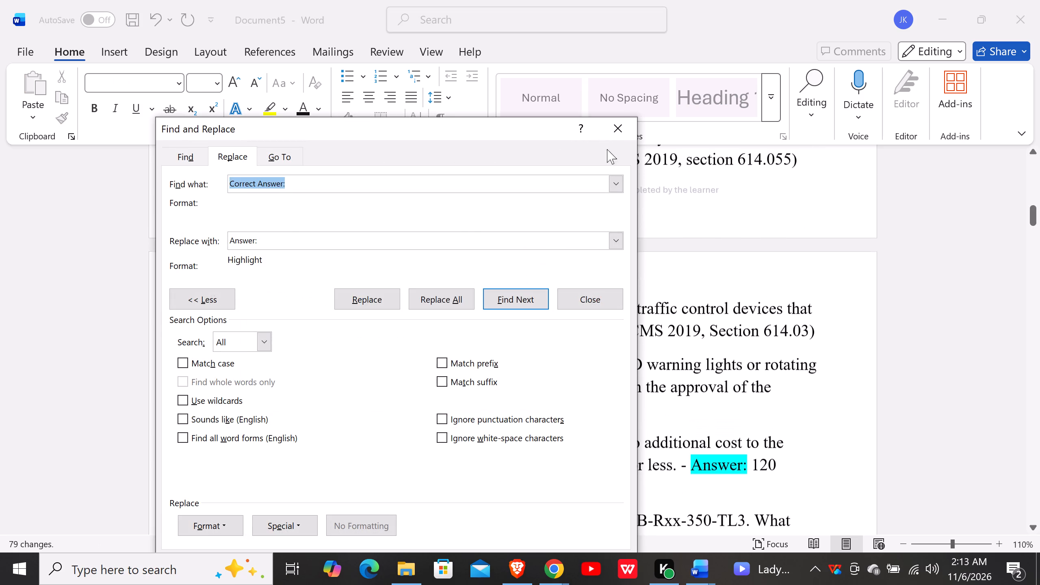
pyautogui.click(611, 128)
# Save the document to the stuvia folder, using the cover title's first line, "MOT Exam (LTAP) ROADWAY", as the file name.
pyautogui.moveTo(1033, 213); pyautogui.dragTo(1039, 263)
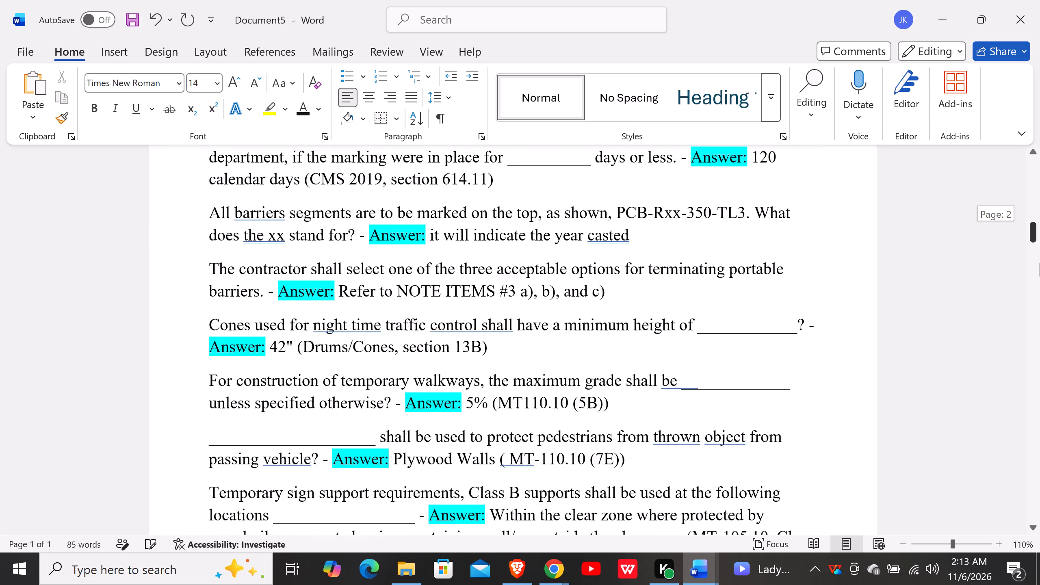
pyautogui.moveTo(1039, 263); pyautogui.dragTo(1039, 490)
pyautogui.scroll(4, 713, 416)
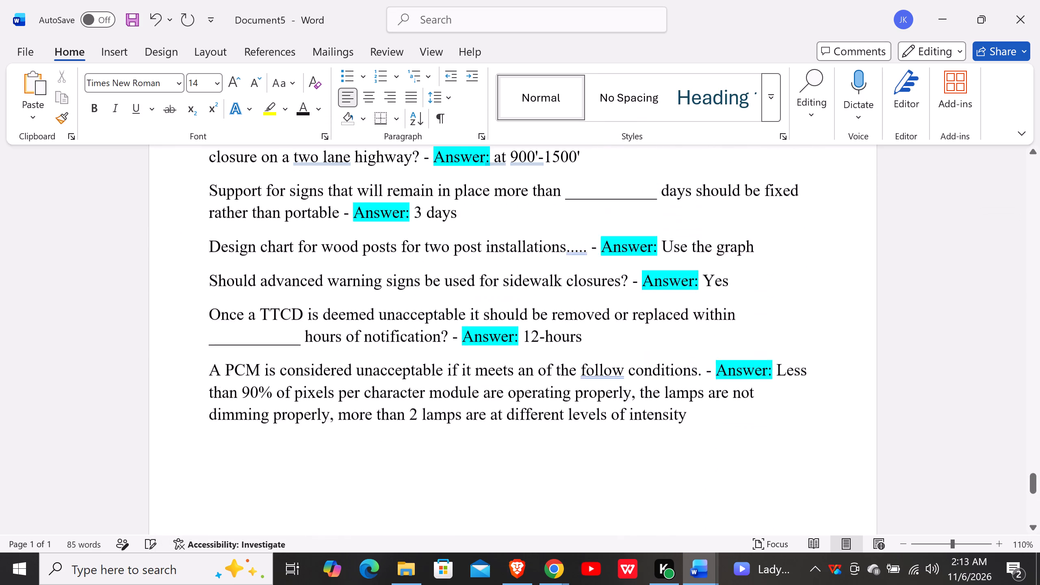
pyautogui.moveTo(1034, 485); pyautogui.dragTo(1038, 165)
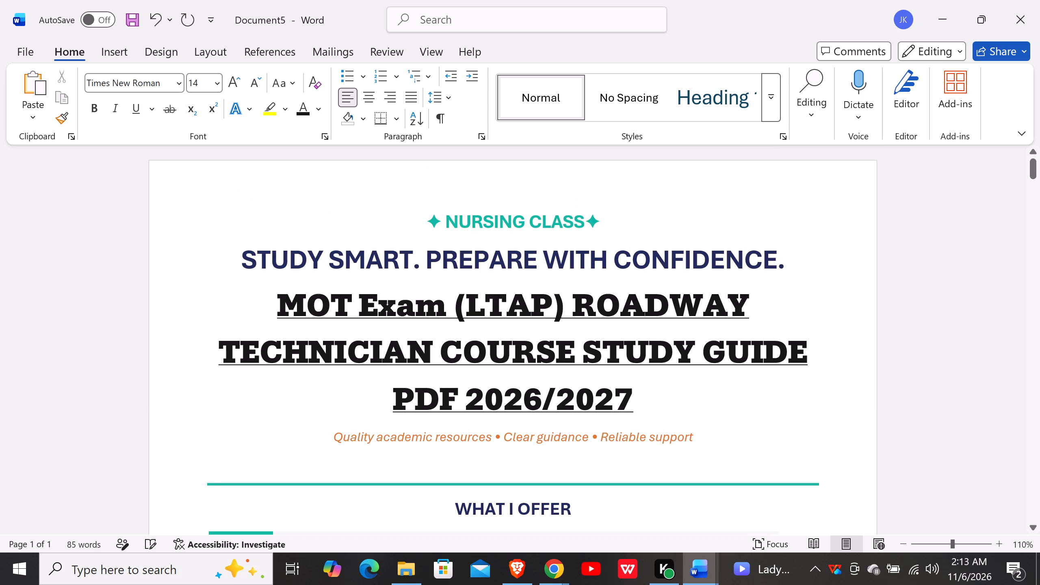
pyautogui.moveTo(754, 302); pyautogui.dragTo(336, 329)
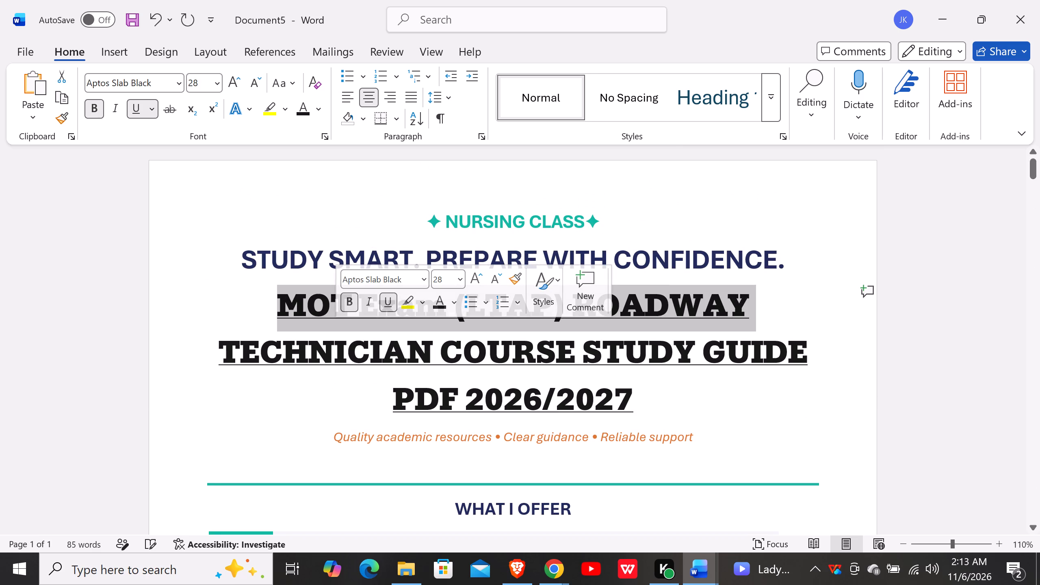
pyautogui.hotkey('ctrl', 'c')
pyautogui.hotkey('ctrl', 's')
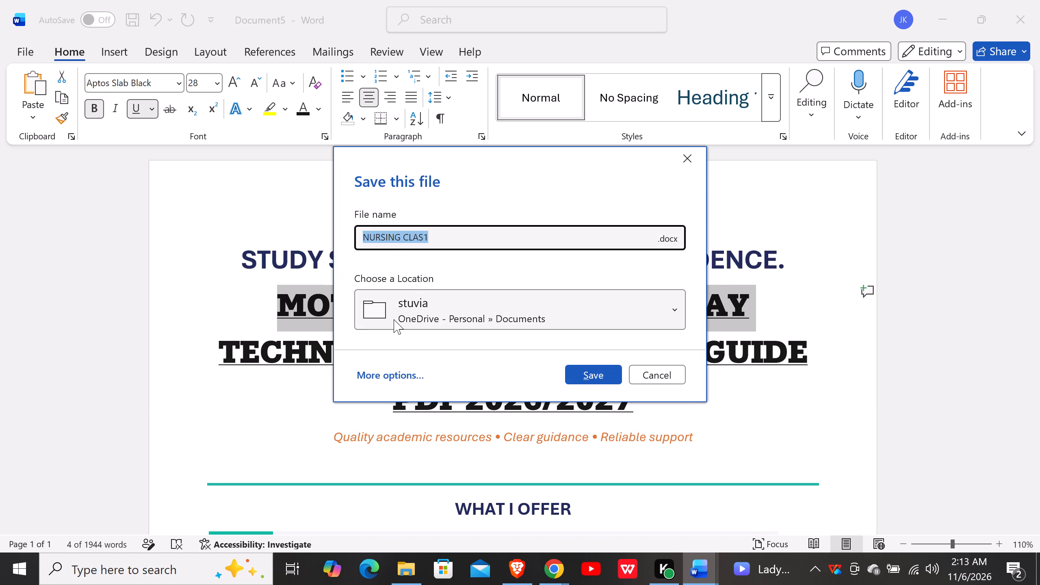
pyautogui.press('BackSpace')
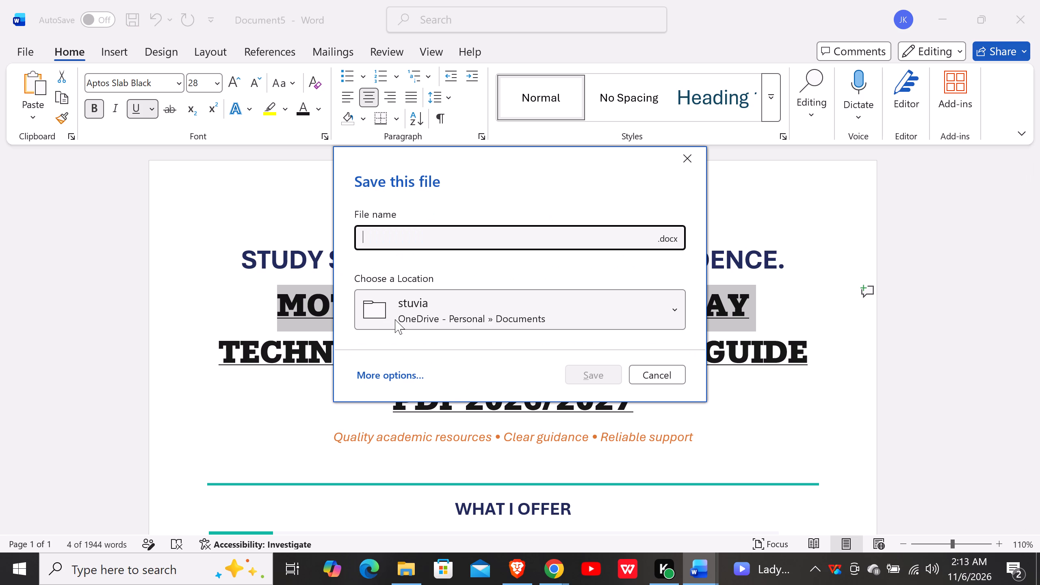
pyautogui.hotkey('ctrl', 'v')
pyautogui.click(589, 376)
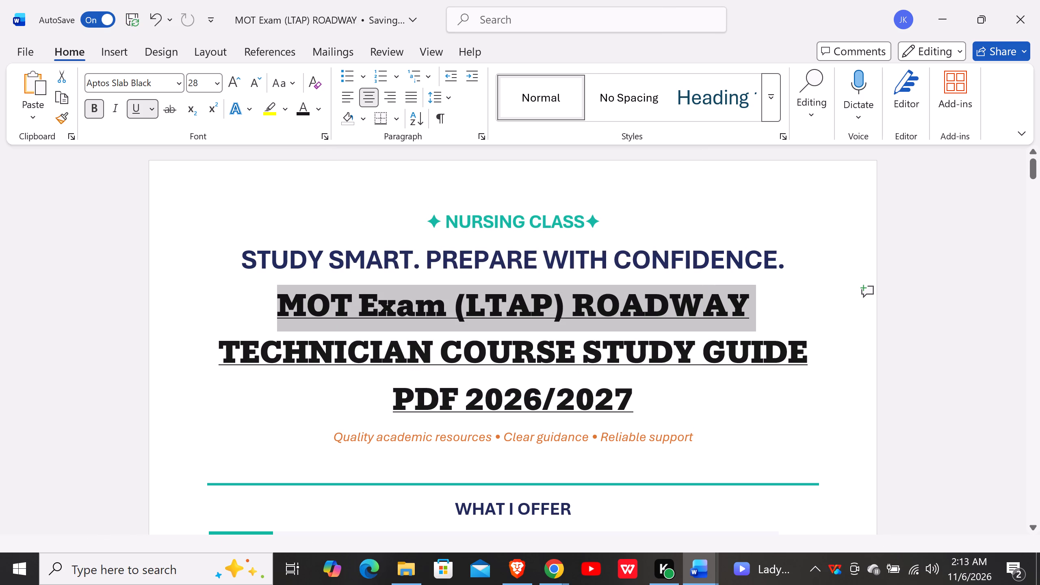
# Switch to Chrome and make a copy of the "Work Zone Temporary Traffic Control Tech Pre-Quiz" Quizlet set.
pyautogui.scroll(-3, 626, 386)
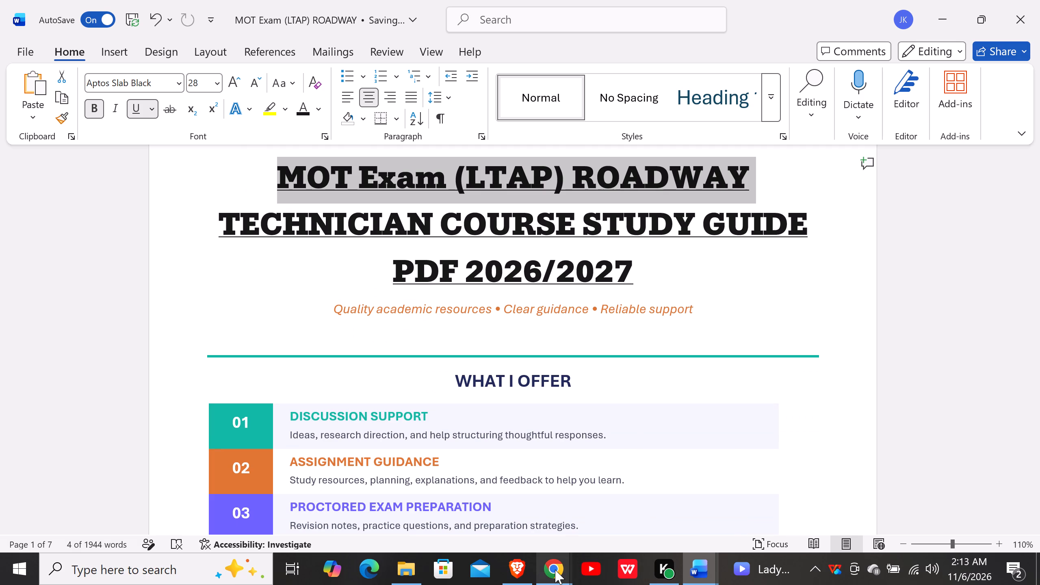
pyautogui.click(620, 535)
pyautogui.click(617, 12)
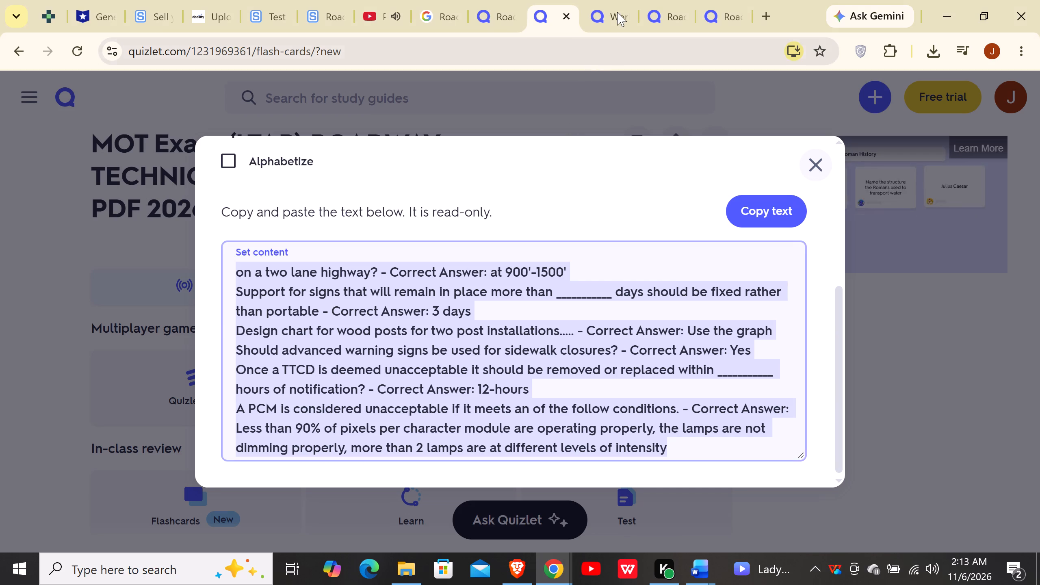
pyautogui.scroll(-3, 427, 288)
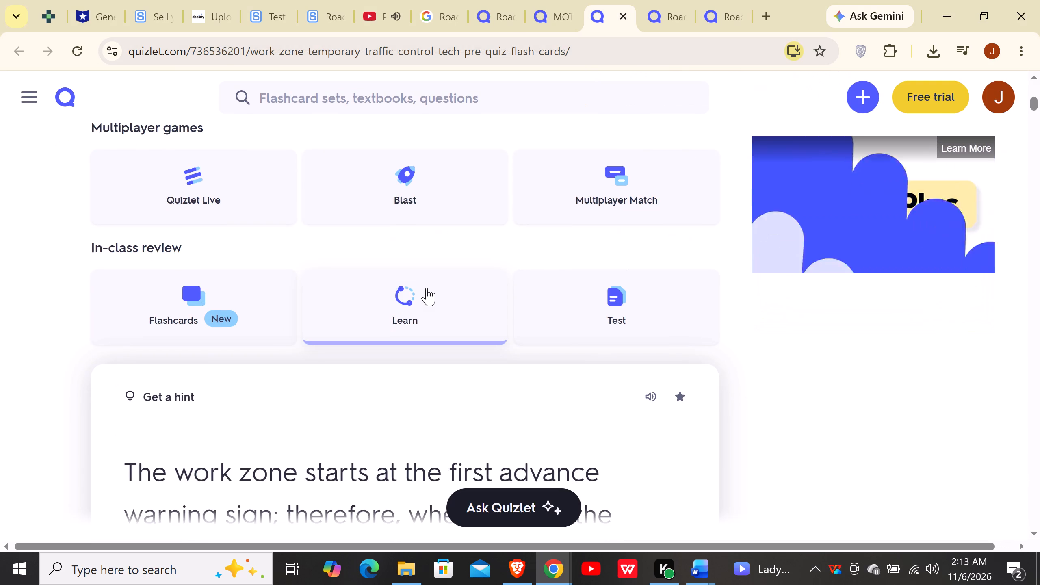
pyautogui.scroll(-4, 427, 286)
pyautogui.scroll(7, 427, 286)
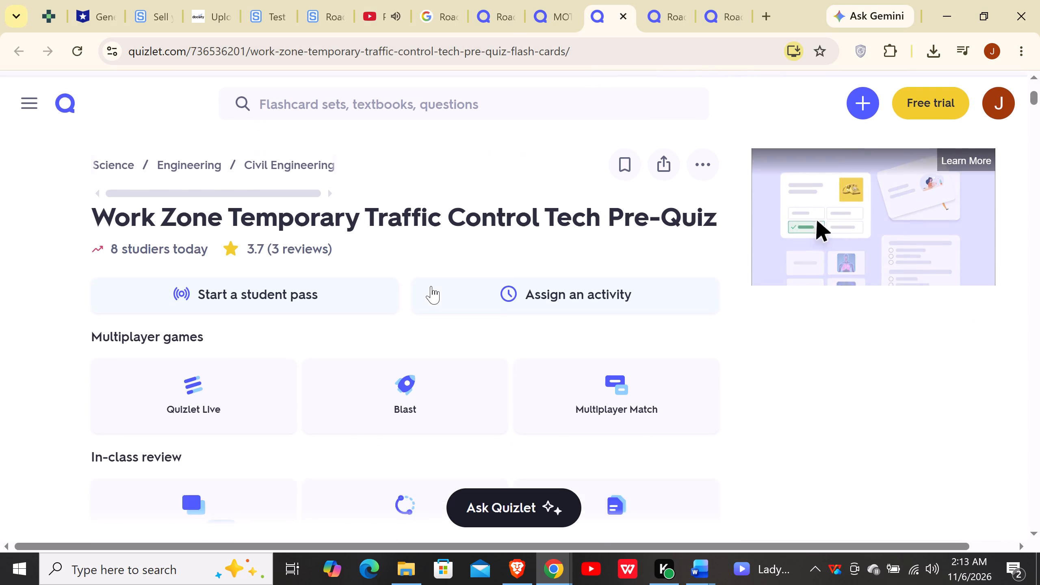
pyautogui.click(713, 206)
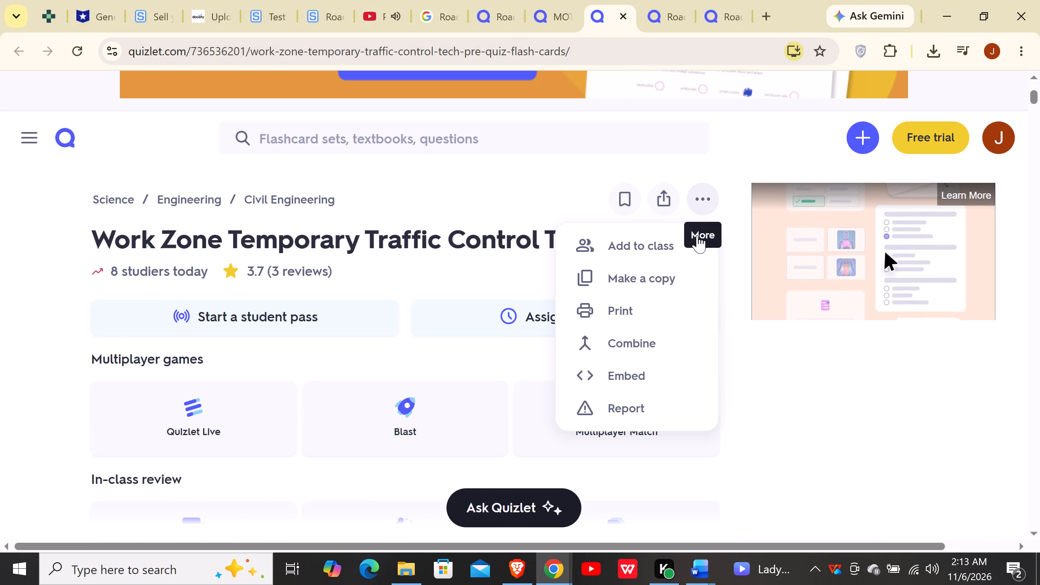
pyautogui.click(644, 280)
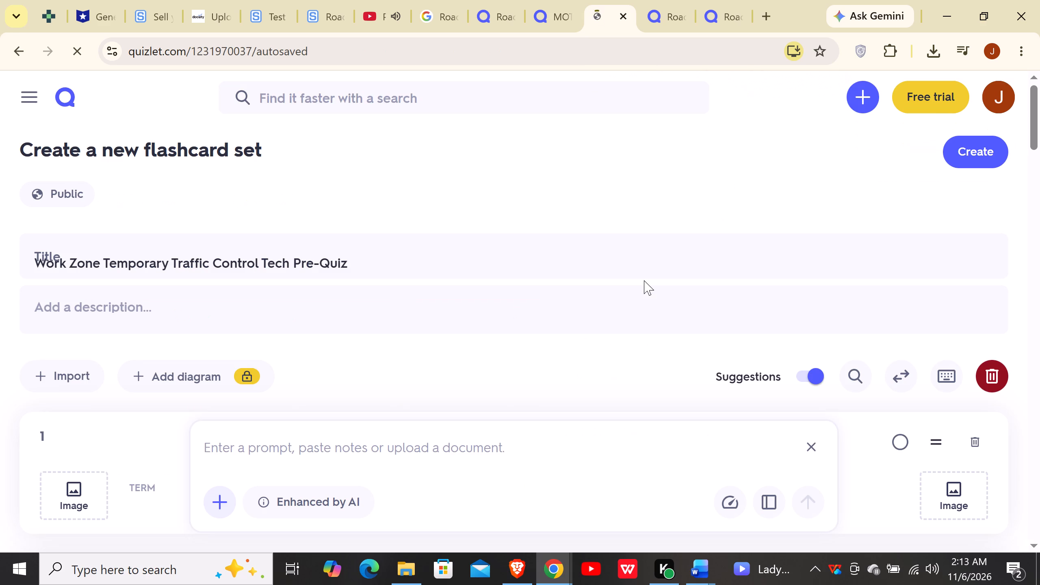
# Append "ROADWAY TECHNICIAN COURSE STUDY GUIDE PDF 2026/2027", copied from the MOT Exam document's cover title in Word, to the copied Quizlet set's title.
pyautogui.click(363, 267)
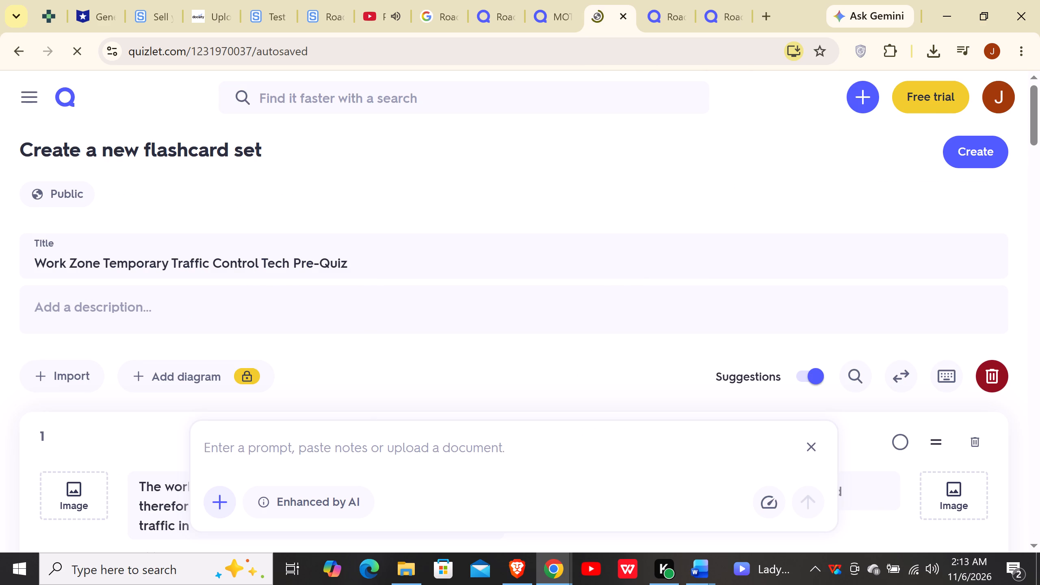
pyautogui.click(359, 264)
pyautogui.press('space')
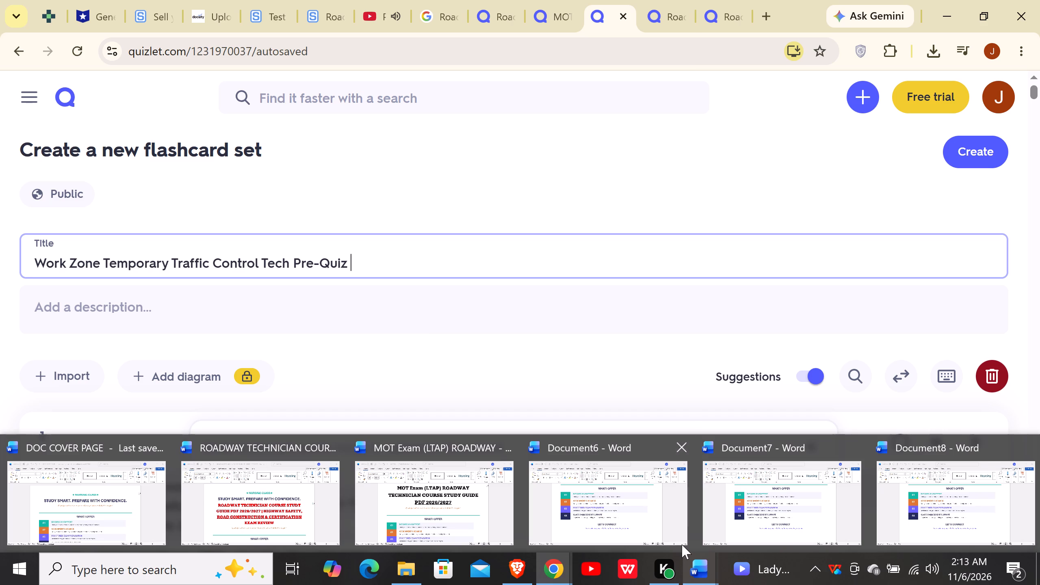
pyautogui.click(471, 496)
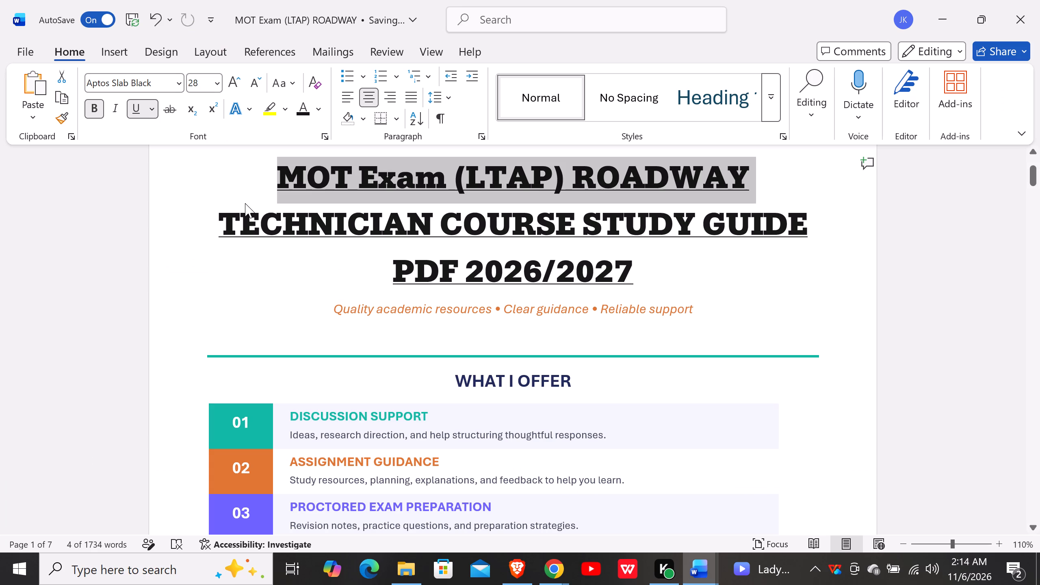
pyautogui.click(574, 165)
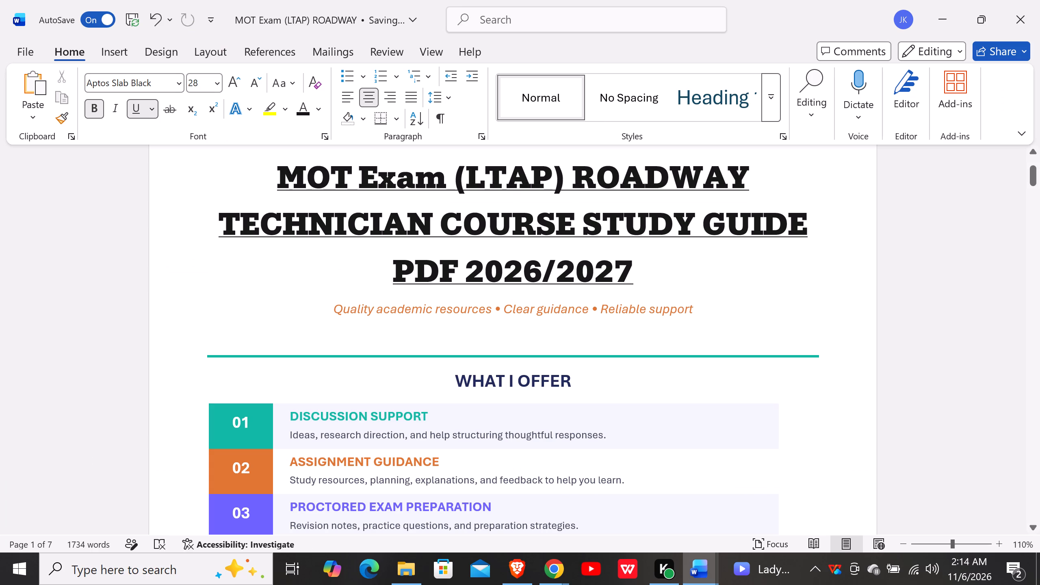
pyautogui.moveTo(575, 171); pyautogui.dragTo(670, 276)
pyautogui.rightClick(524, 242)
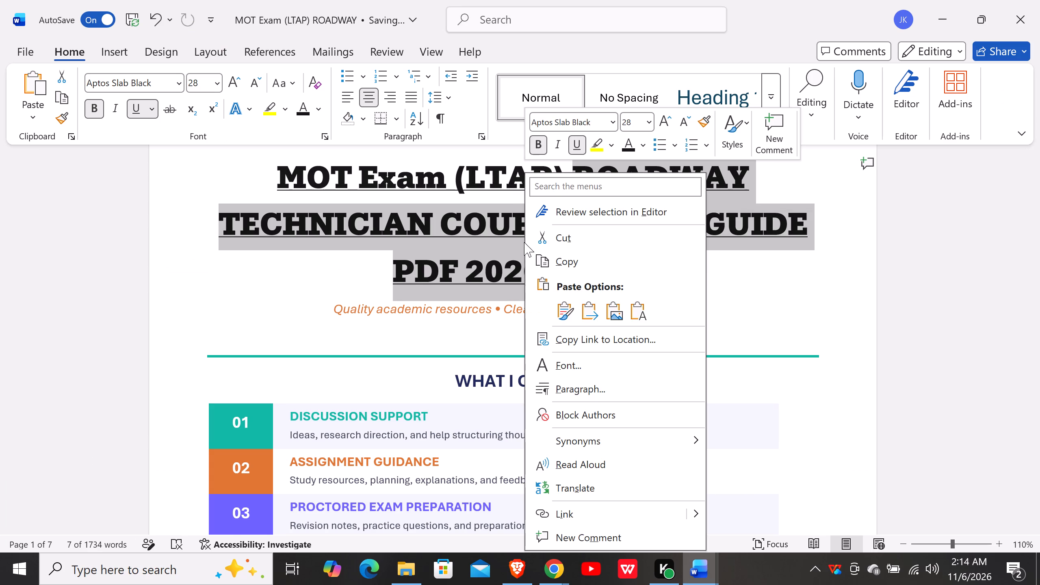
pyautogui.click(581, 260)
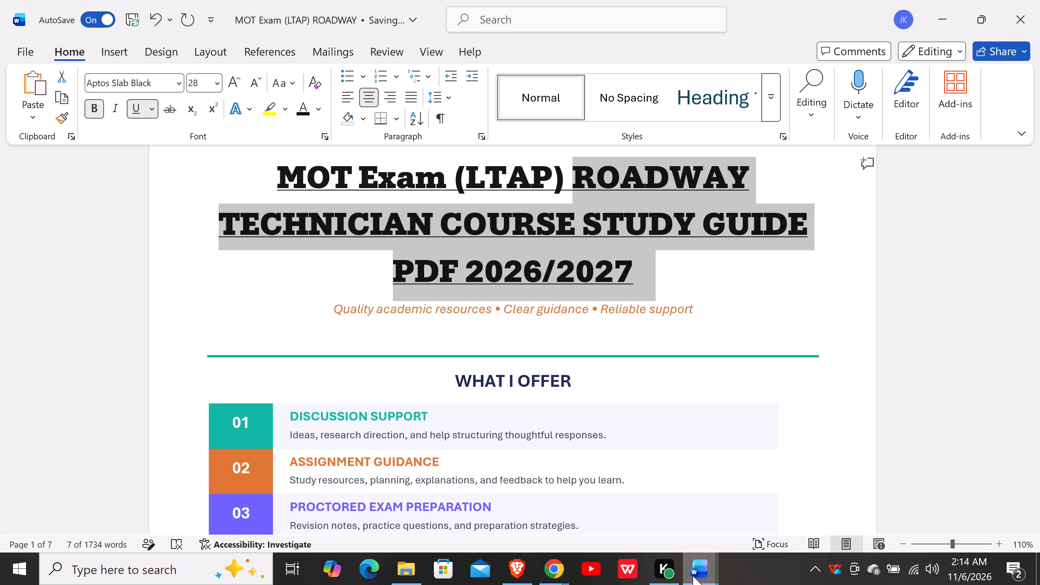
pyautogui.click(560, 578)
pyautogui.click(649, 516)
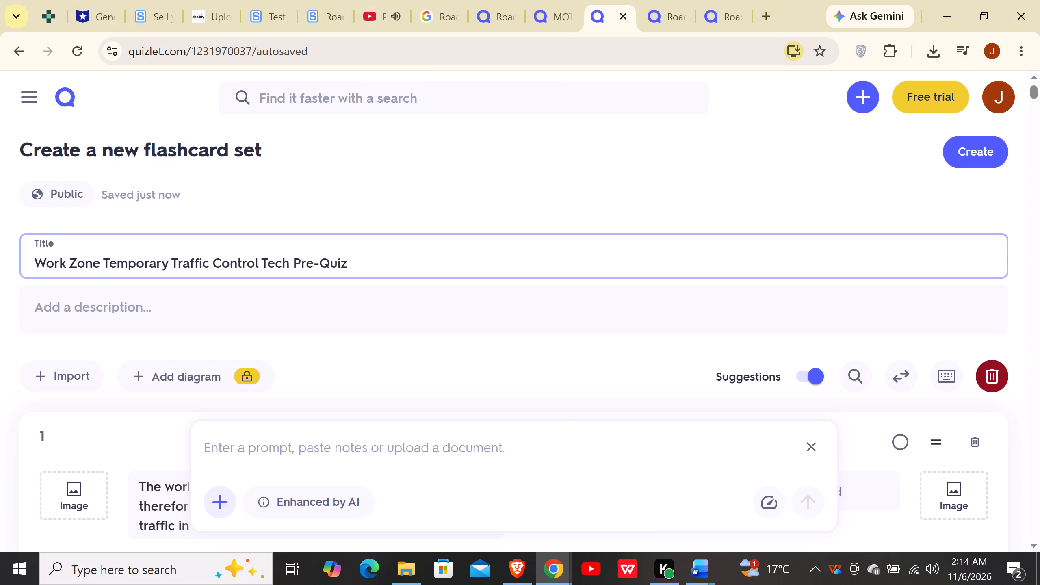
pyautogui.hotkey('ctrl', 'v')
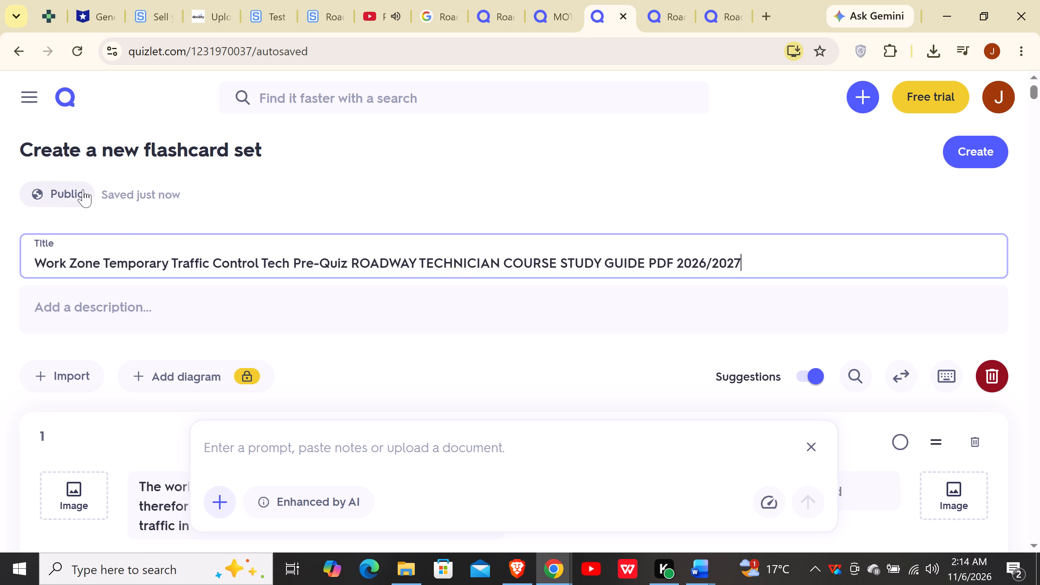
# Make the set visible to "Just me", create it, and dismiss the teaching prompt.
pyautogui.click(67, 193)
pyautogui.click(273, 270)
pyautogui.click(307, 408)
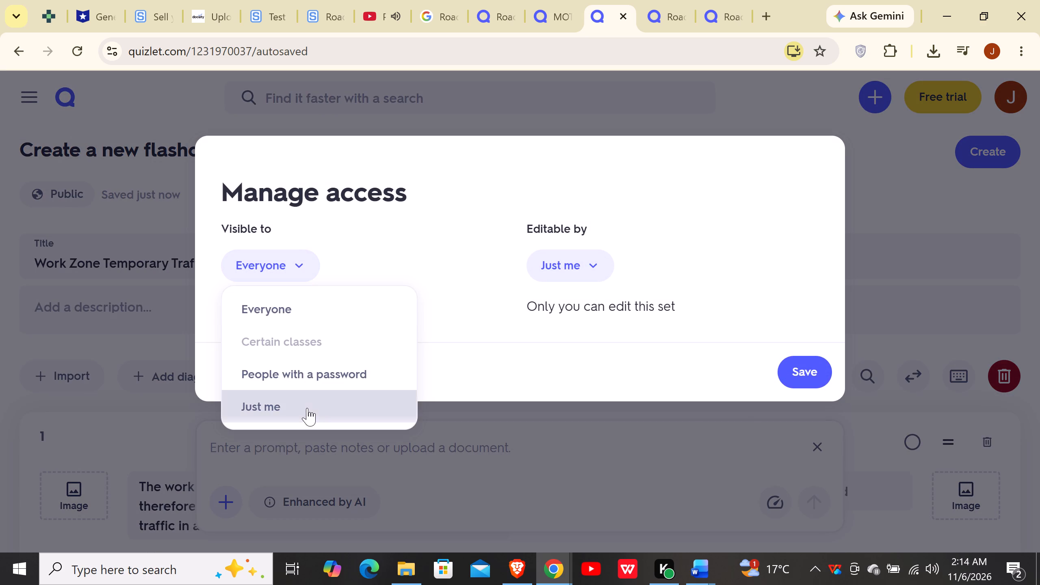
pyautogui.click(811, 371)
pyautogui.click(948, 148)
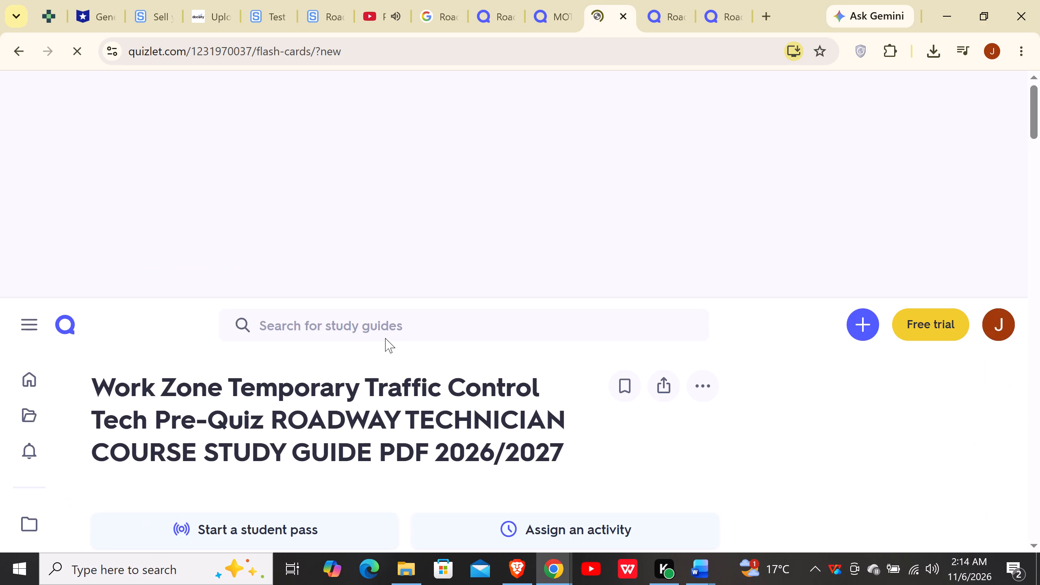
pyautogui.scroll(-2, 385, 338)
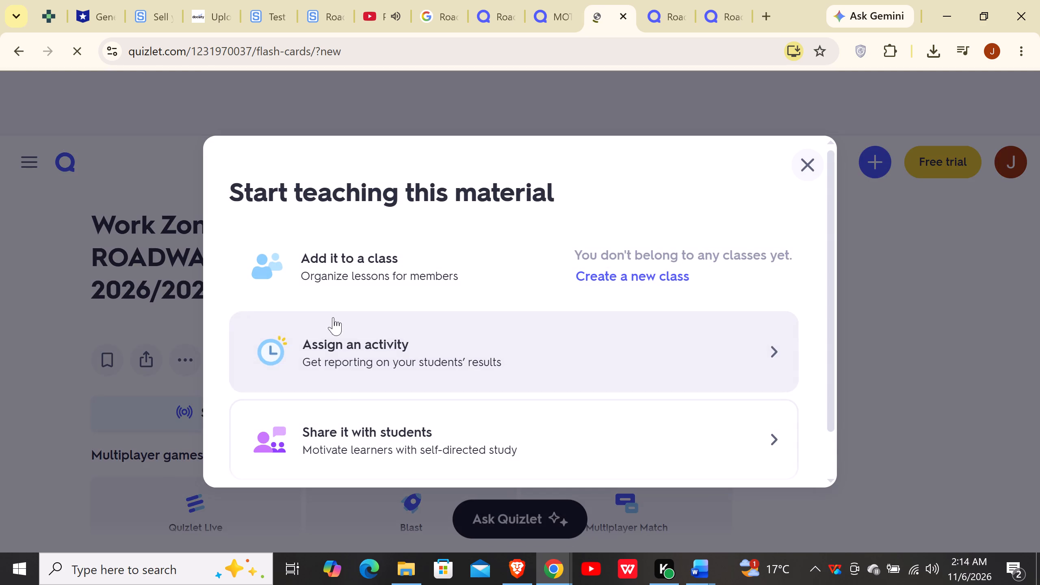
pyautogui.click(814, 168)
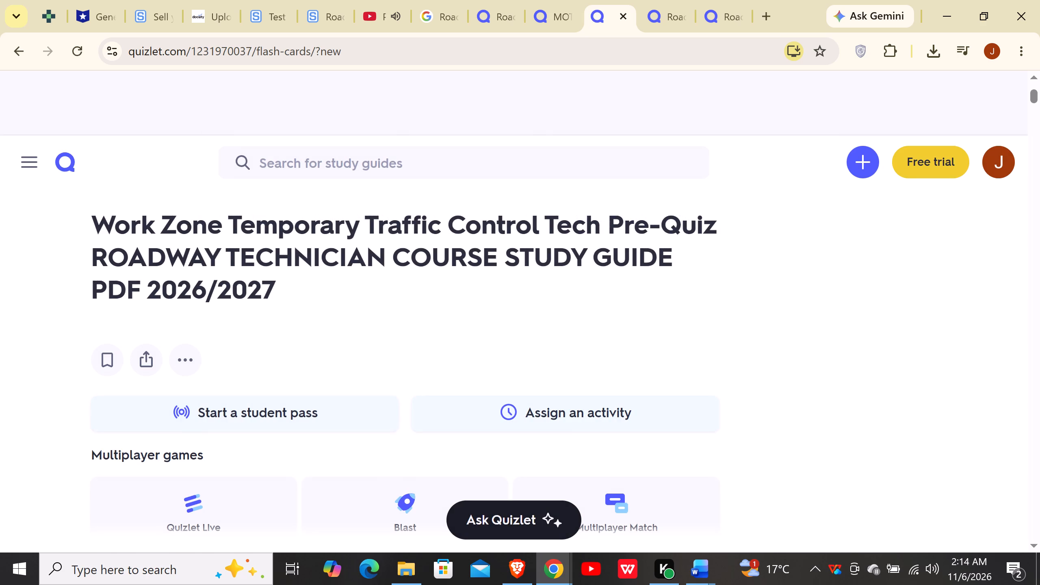
# Copy the full set title into Word's Document6, on its own line below "STUDY SMART. PREPARE WITH CONFIDENCE.", without a trailing blank line.
pyautogui.moveTo(276, 290); pyautogui.dragTo(123, 230)
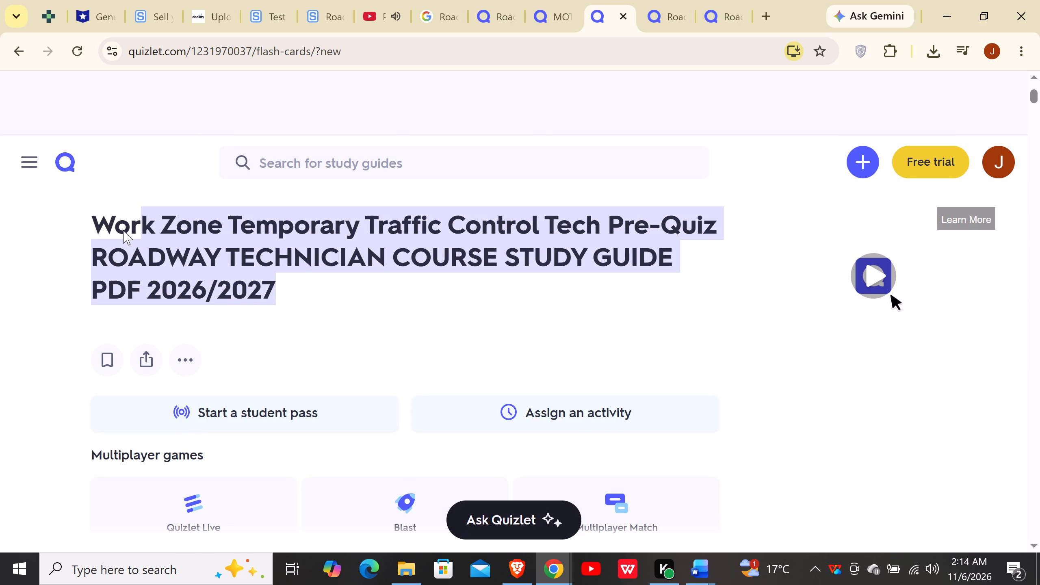
pyautogui.moveTo(123, 230); pyautogui.dragTo(95, 227)
pyautogui.hotkey('ctrl', 'c')
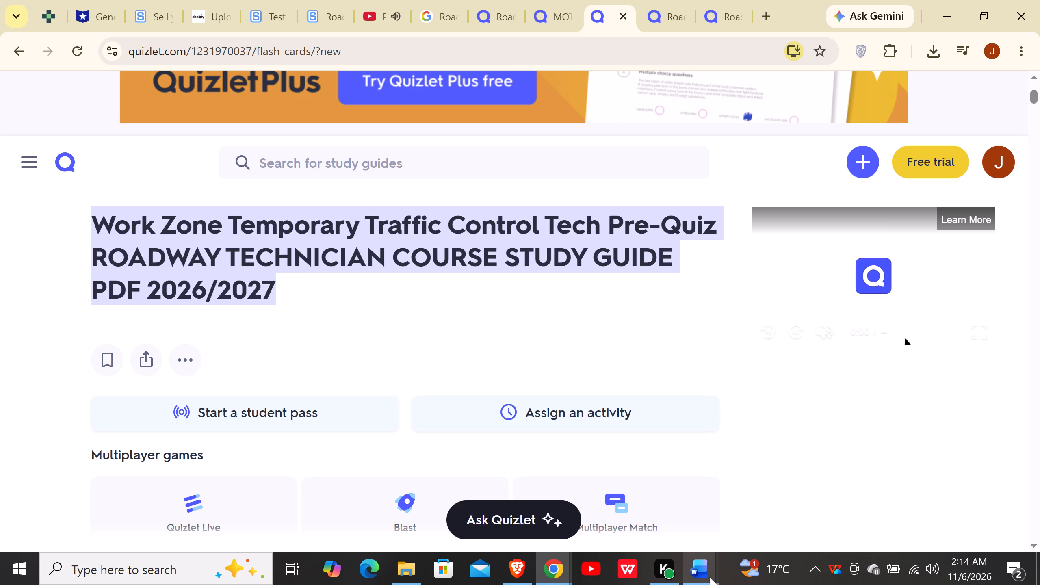
pyautogui.click(620, 525)
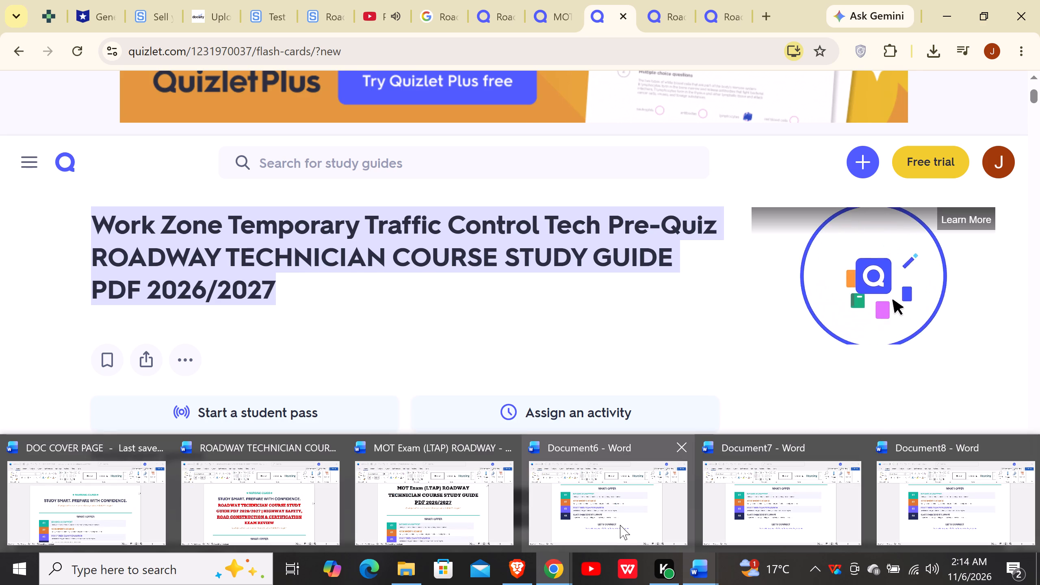
pyautogui.scroll(4, 435, 422)
pyautogui.click(801, 248)
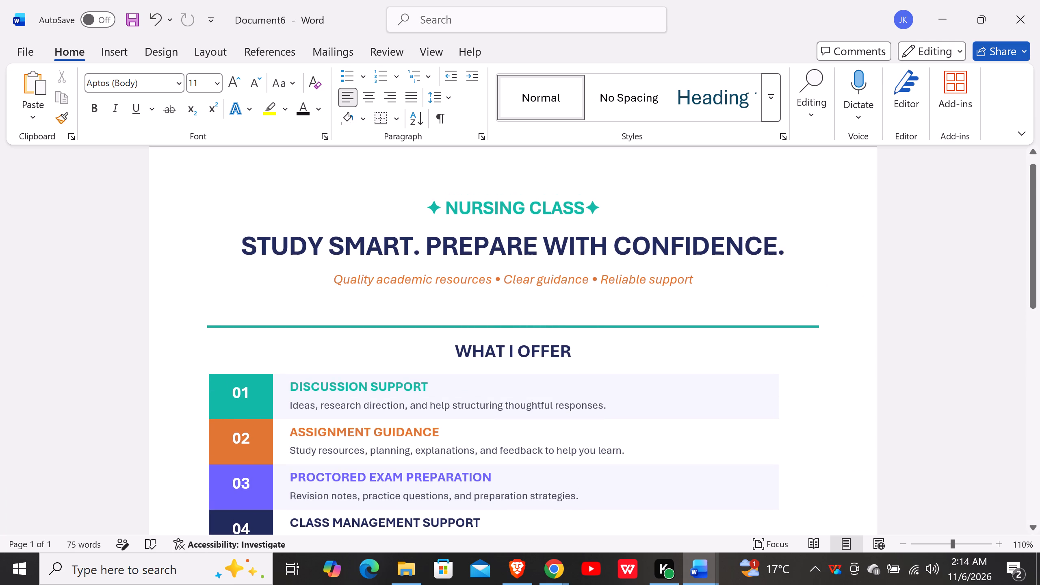
pyautogui.press('Return')
pyautogui.hotkey('ctrl', 'v')
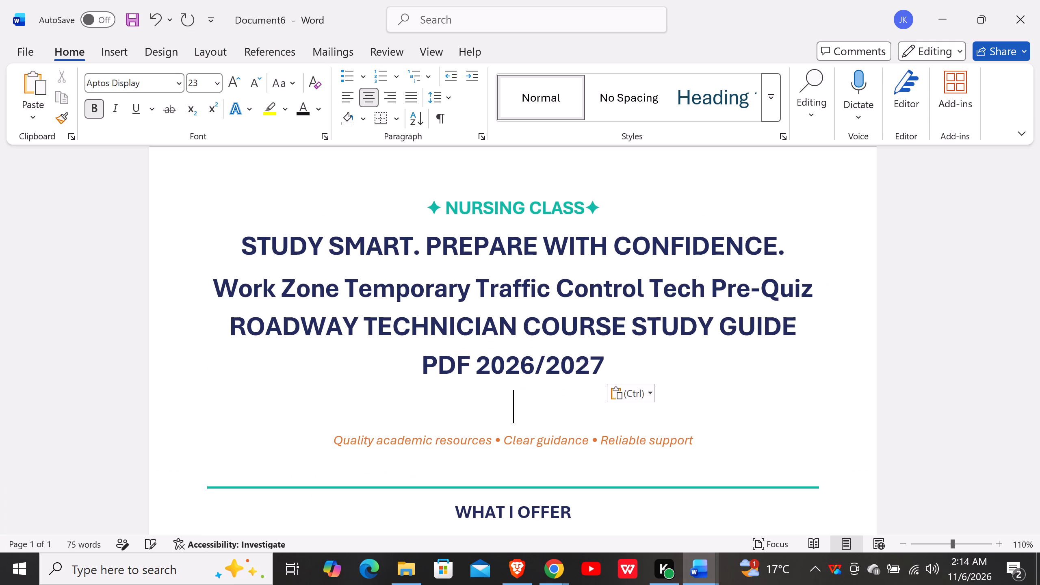
pyautogui.press('BackSpace')
pyautogui.press('BackSpace')
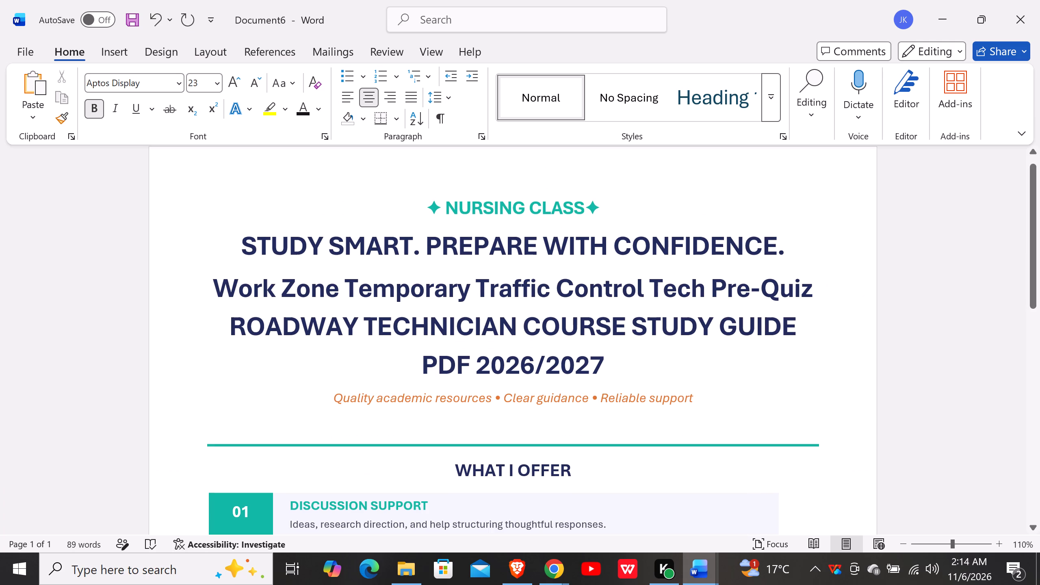
# Format the pasted cover title as uppercase, Orange, Accent 2, underlined, in the Aptos Slab Black font.
pyautogui.moveTo(609, 365); pyautogui.dragTo(243, 303)
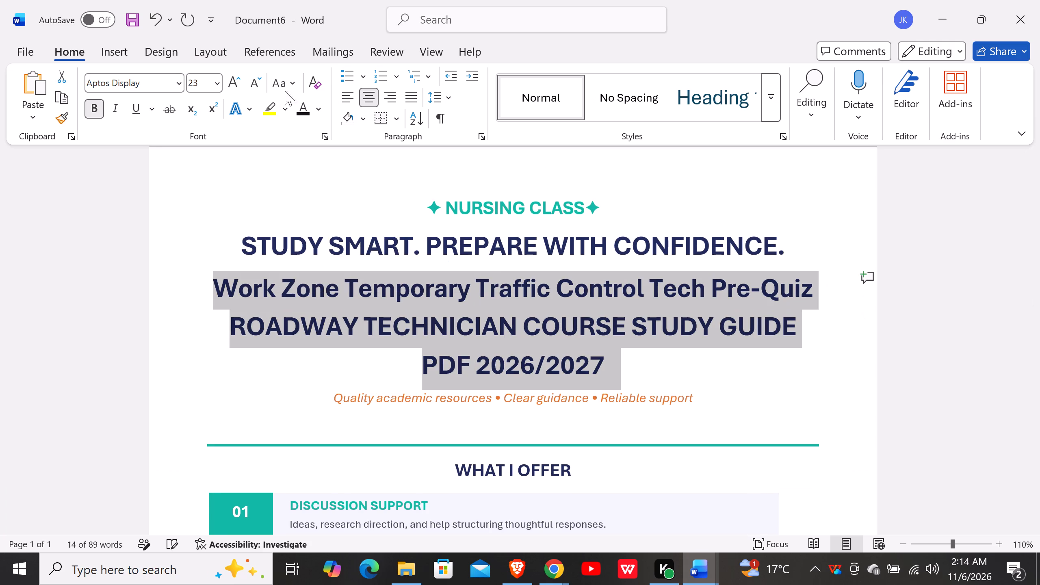
pyautogui.click(289, 83)
pyautogui.click(325, 151)
pyautogui.rightClick(459, 318)
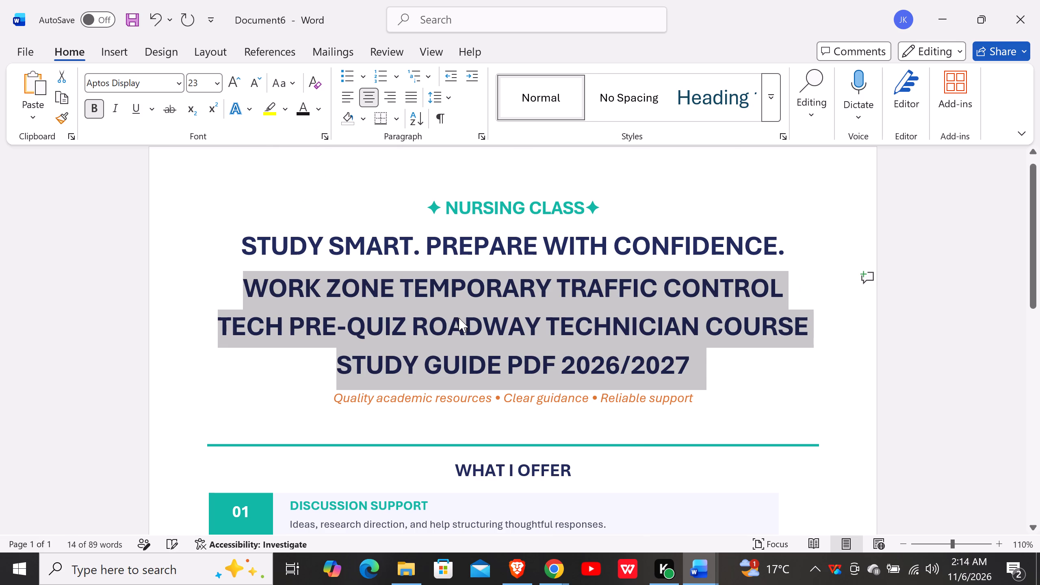
pyautogui.click(576, 165)
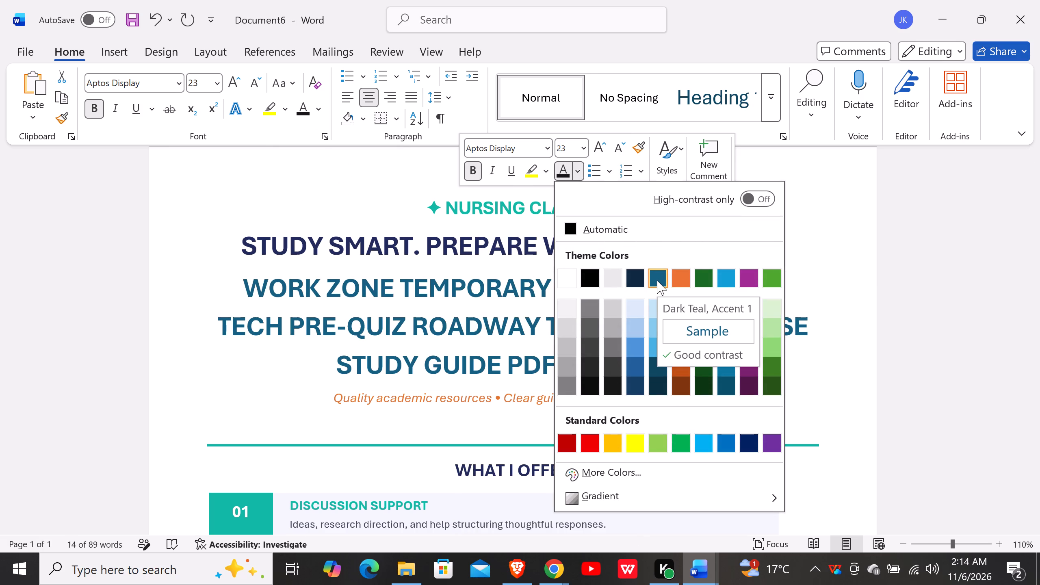
pyautogui.click(675, 279)
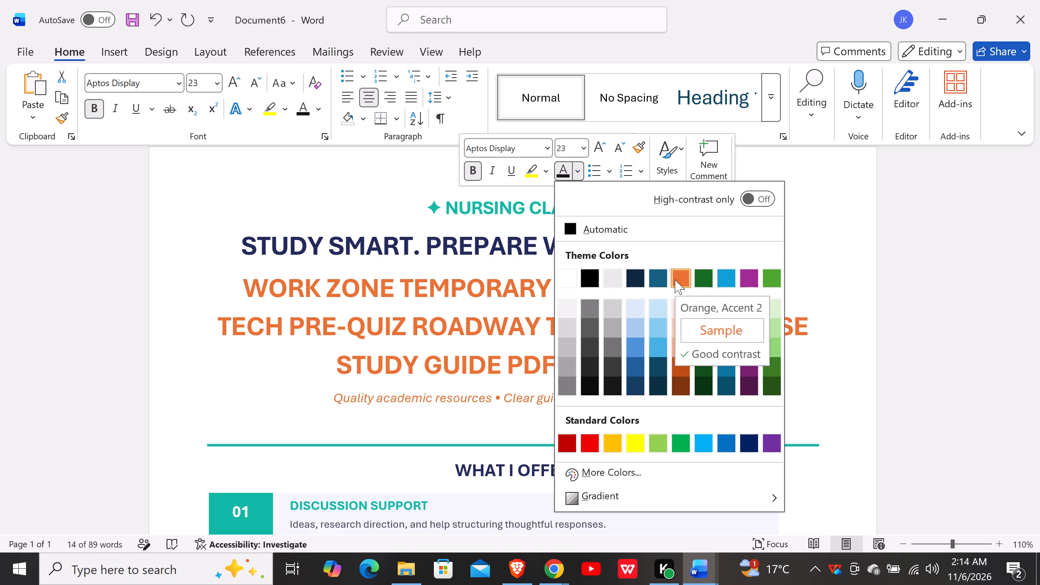
pyautogui.click(512, 176)
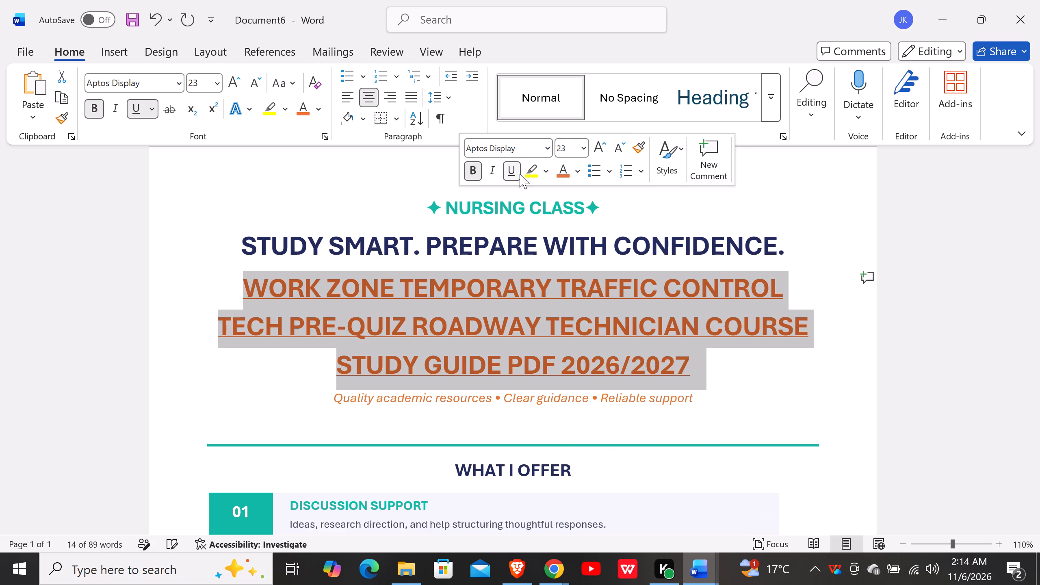
pyautogui.moveTo(549, 145); pyautogui.dragTo(549, 149)
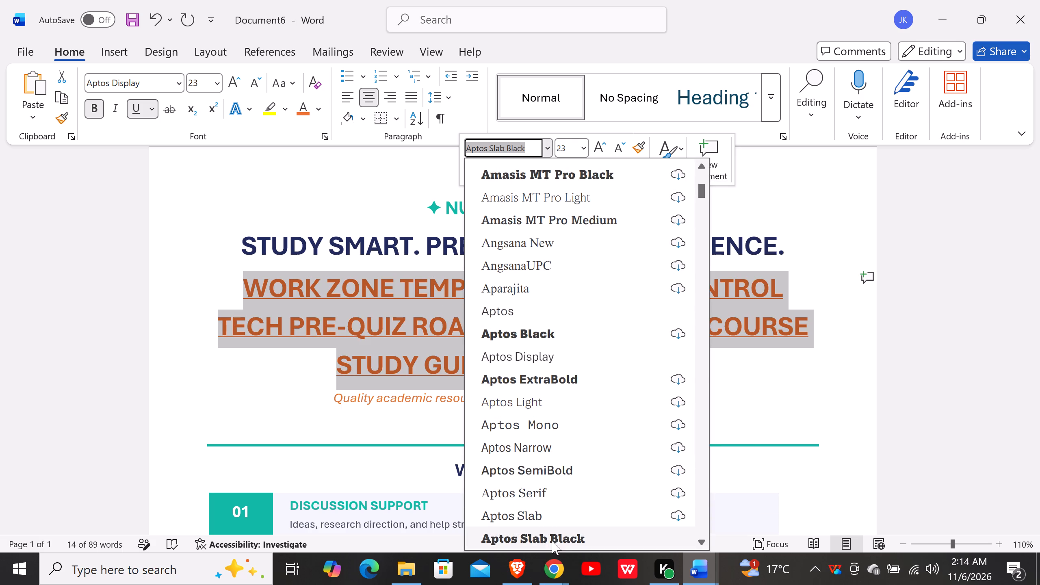
pyautogui.click(552, 539)
pyautogui.click(303, 415)
# Export the Quizlet set's text with the custom "- Correct Answer:" separator between term and definition, and paste it below Document6's LET'S CONNECT section.
pyautogui.scroll(-3, 382, 409)
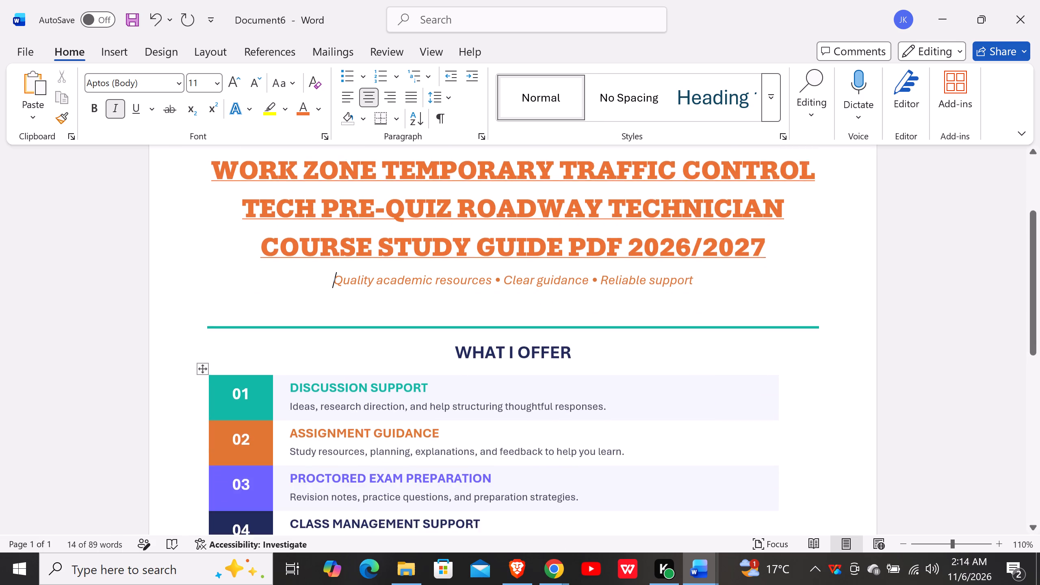
pyautogui.scroll(-8, 383, 407)
pyautogui.click(247, 344)
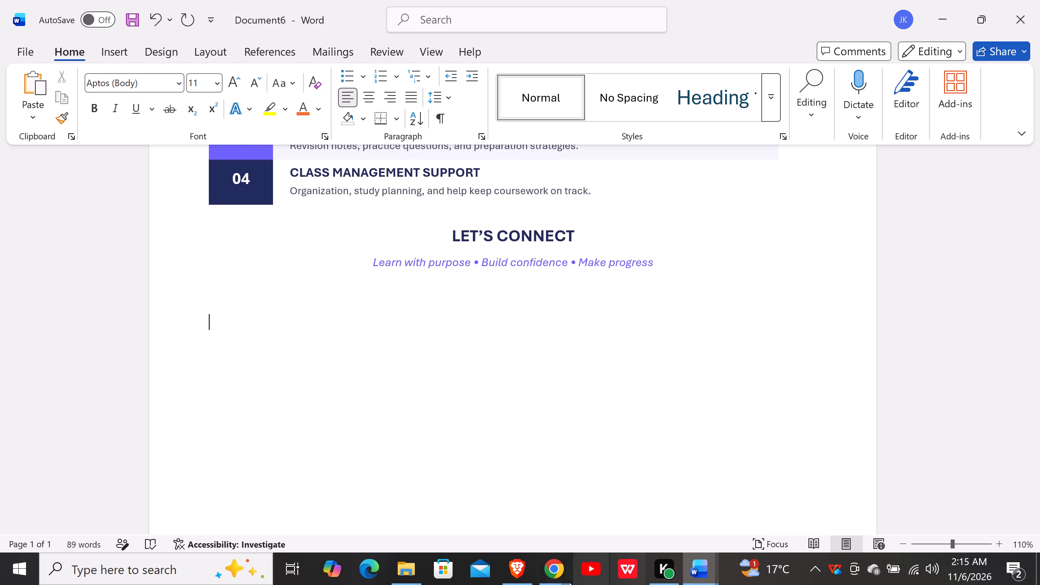
pyautogui.click(642, 508)
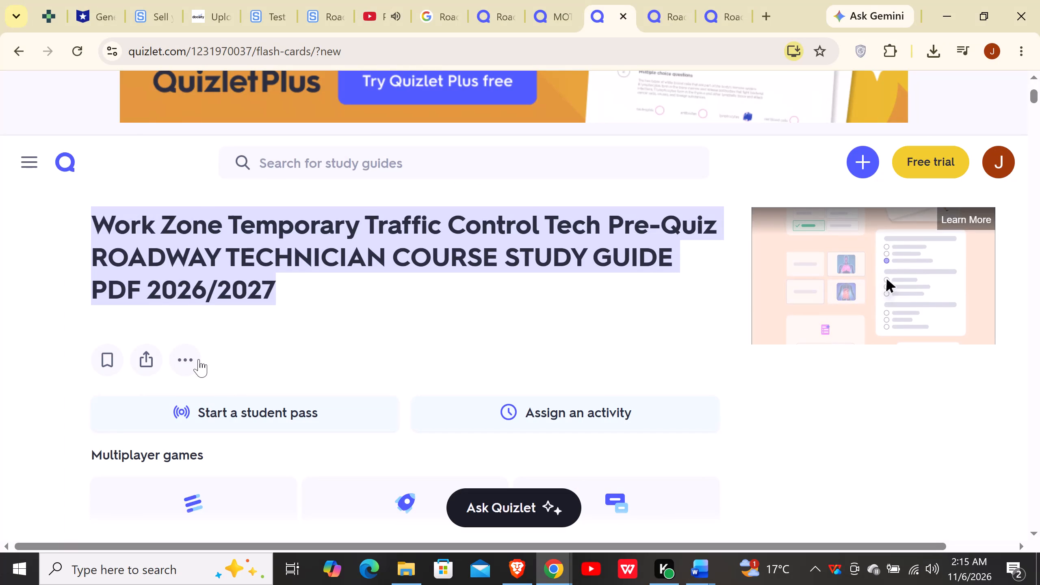
pyautogui.click(196, 361)
pyautogui.click(156, 293)
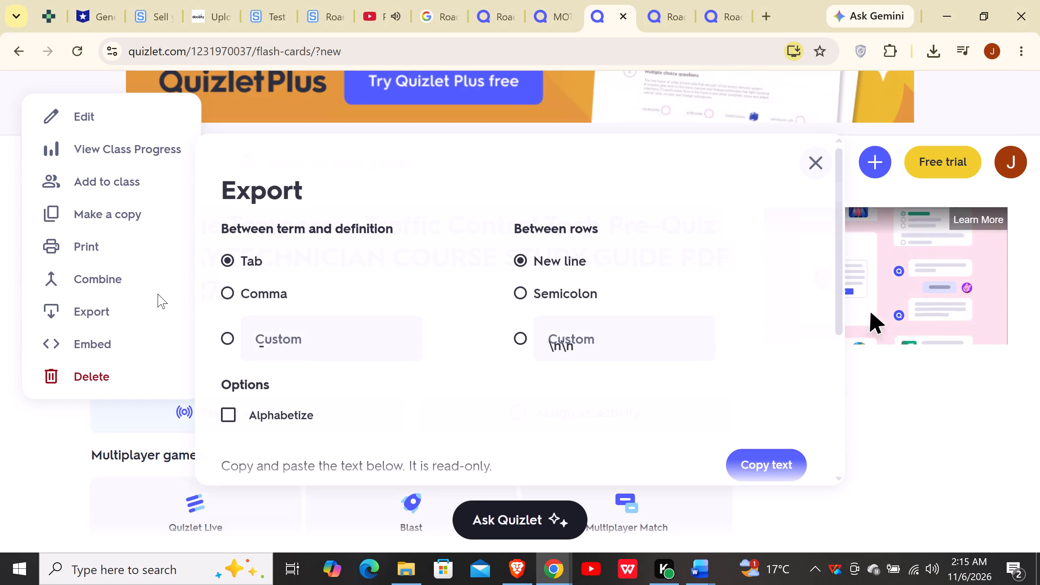
pyautogui.click(310, 344)
pyautogui.click(351, 381)
pyautogui.scroll(-1, 509, 400)
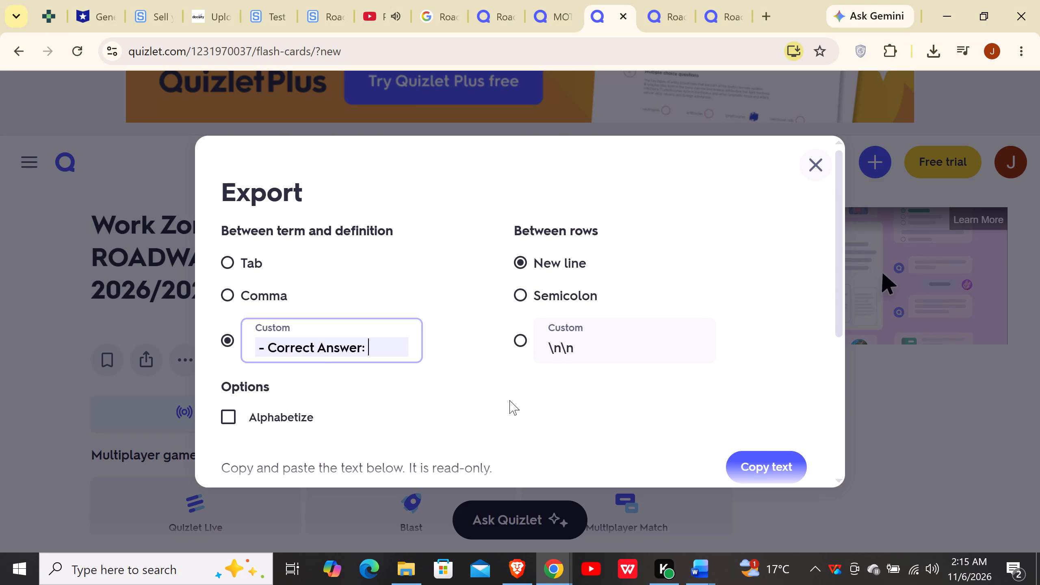
pyautogui.scroll(-2, 509, 400)
pyautogui.click(777, 228)
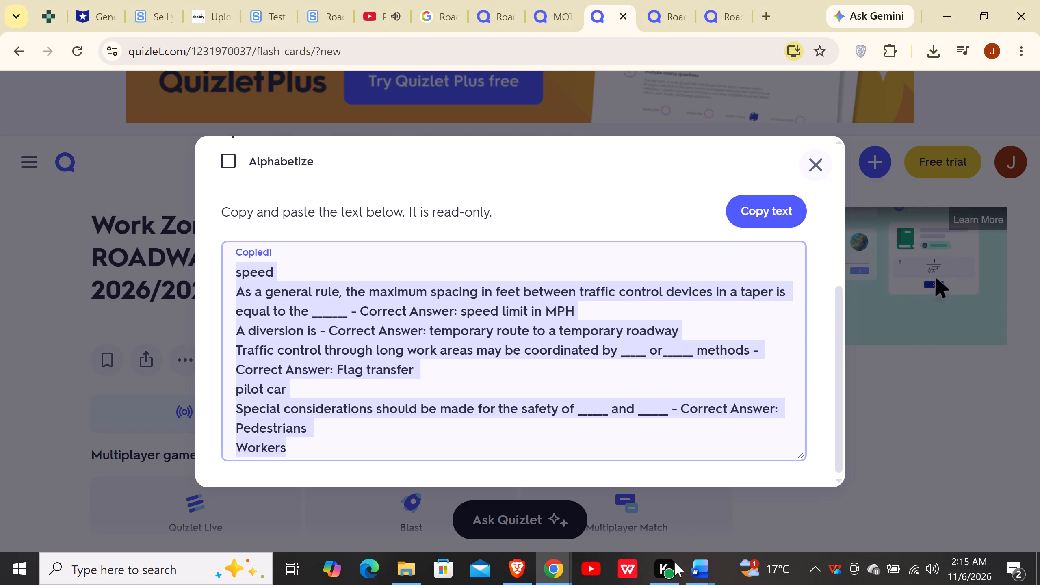
pyautogui.click(601, 527)
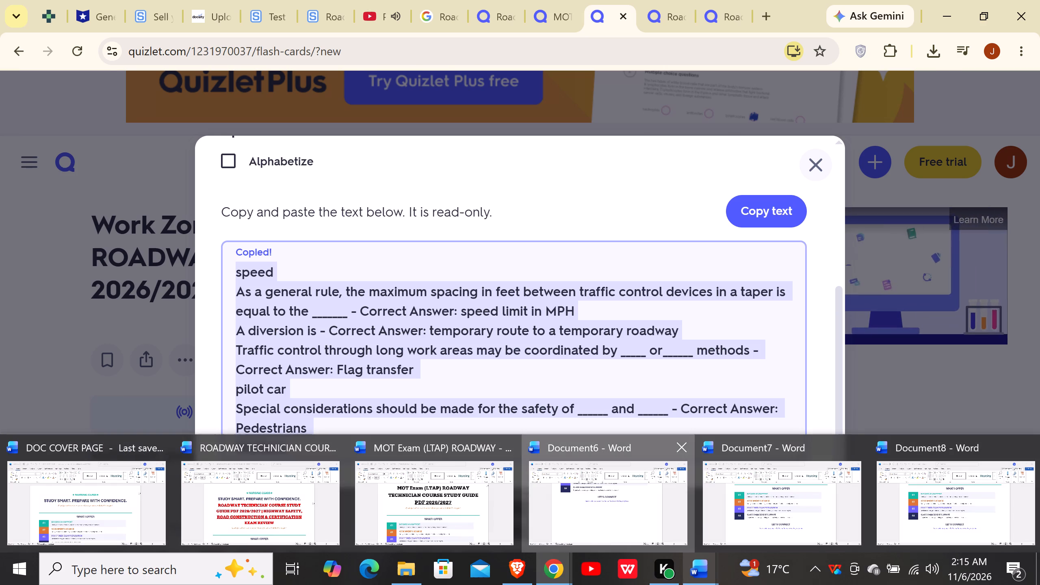
pyautogui.hotkey('ctrl', 'v')
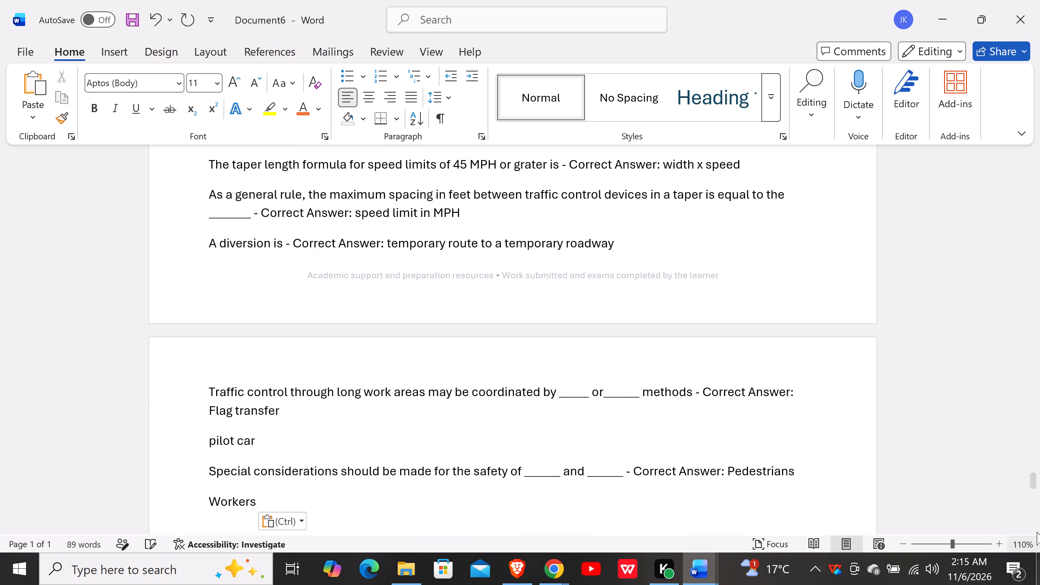
# Format all the pasted question-and-answer text below the LET'S CONNECT section as 14 pt Times New Roman.
pyautogui.moveTo(1035, 470); pyautogui.dragTo(1032, 495)
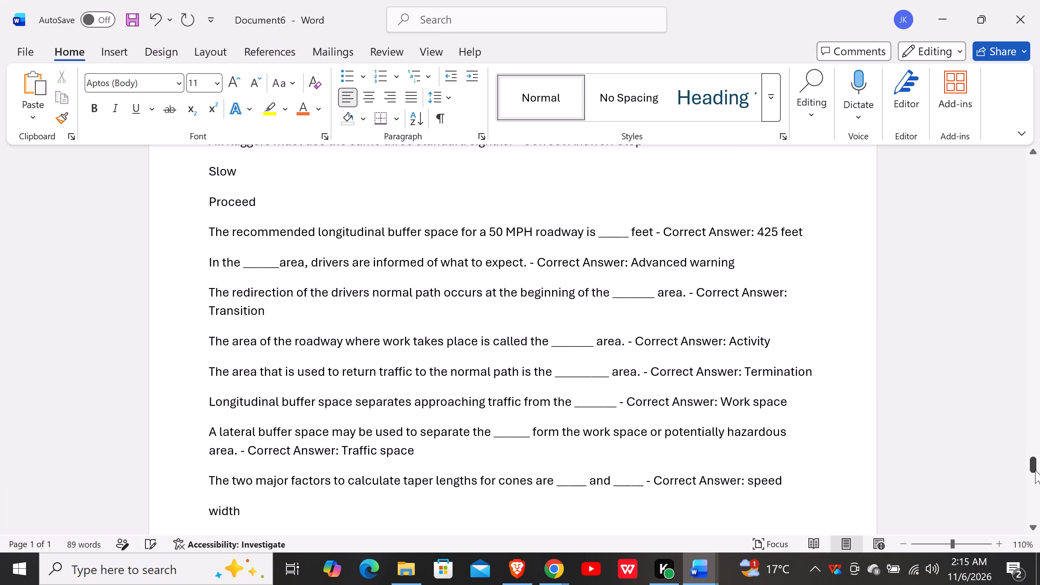
pyautogui.moveTo(1035, 468); pyautogui.dragTo(1036, 481)
pyautogui.moveTo(1035, 475); pyautogui.dragTo(1033, 503)
pyautogui.scroll(12, 544, 405)
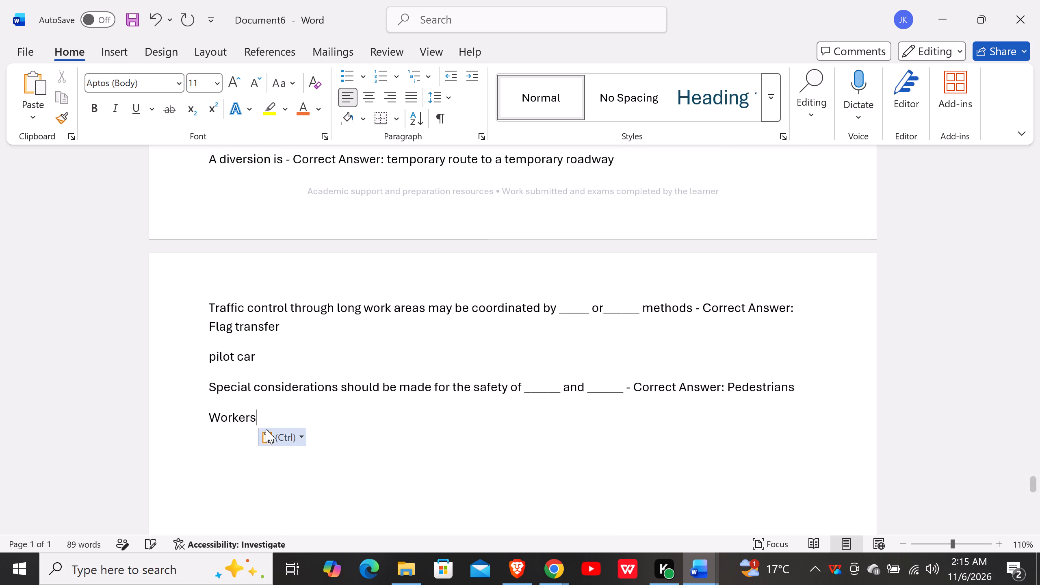
pyautogui.moveTo(261, 417); pyautogui.dragTo(233, 133)
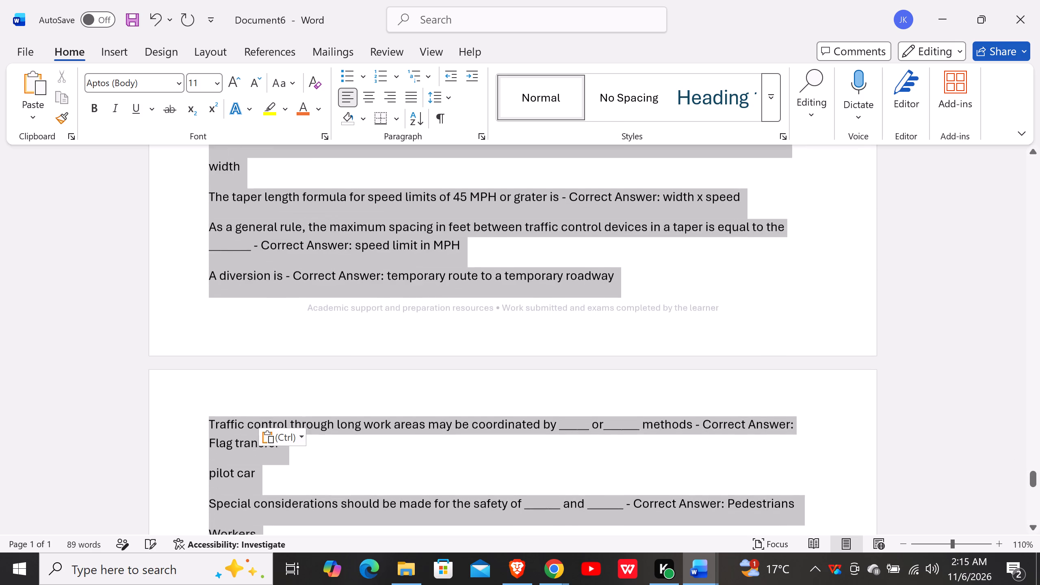
pyautogui.moveTo(233, 133); pyautogui.dragTo(233, 91)
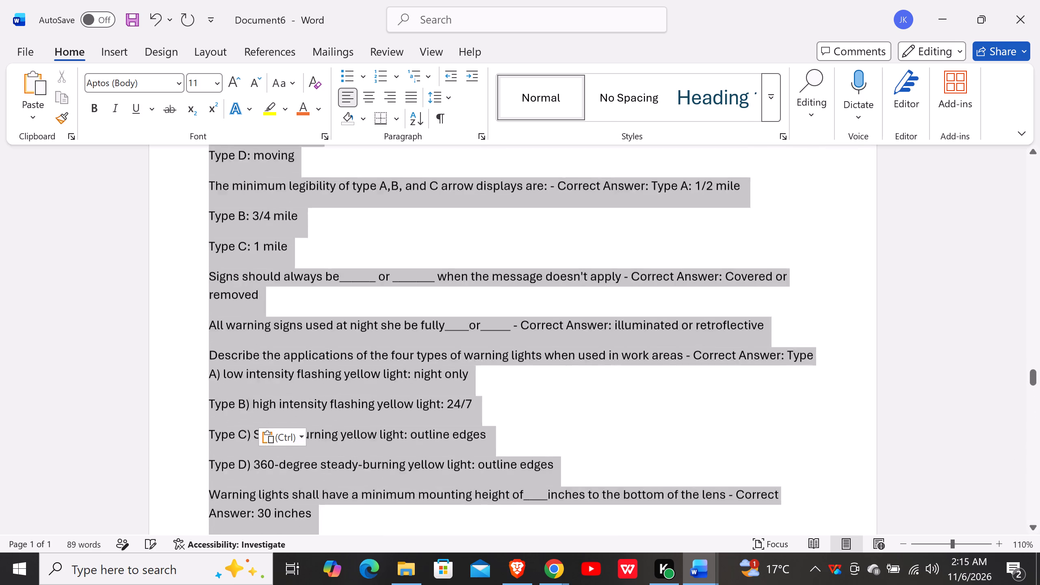
pyautogui.moveTo(233, 91); pyautogui.dragTo(235, 118)
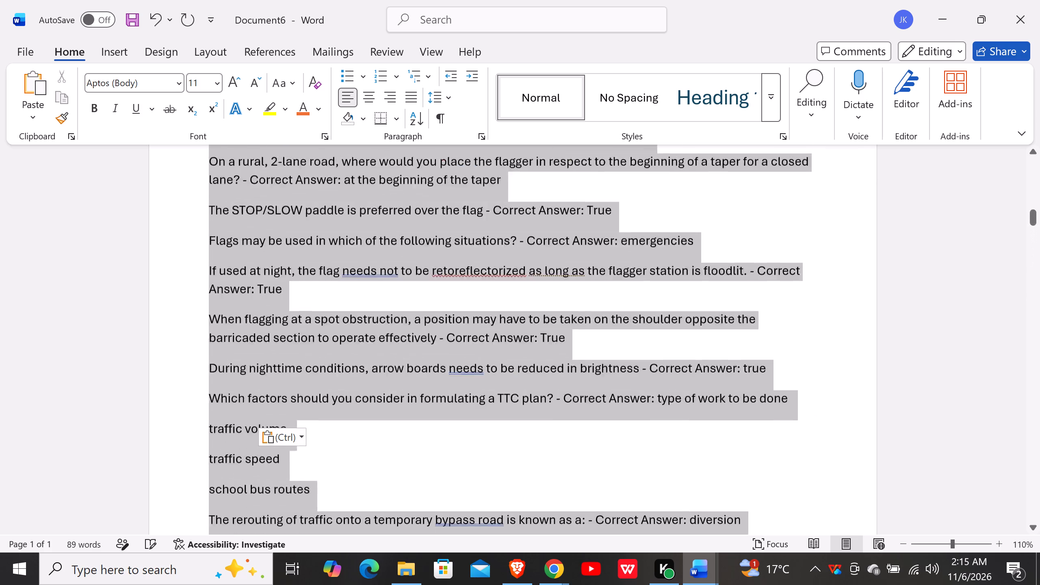
pyautogui.moveTo(235, 118); pyautogui.dragTo(251, 548)
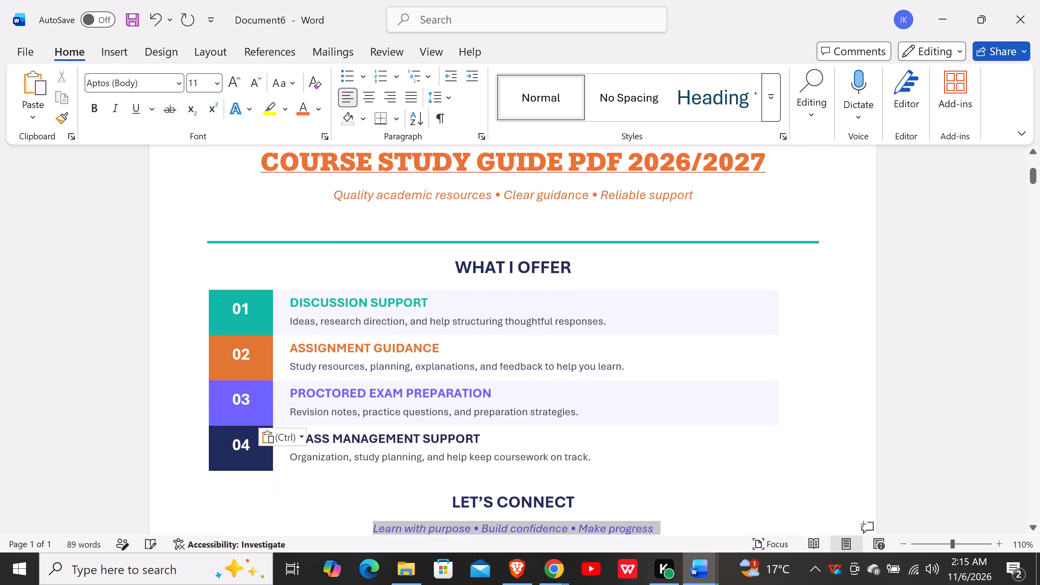
pyautogui.moveTo(251, 548); pyautogui.dragTo(207, 443)
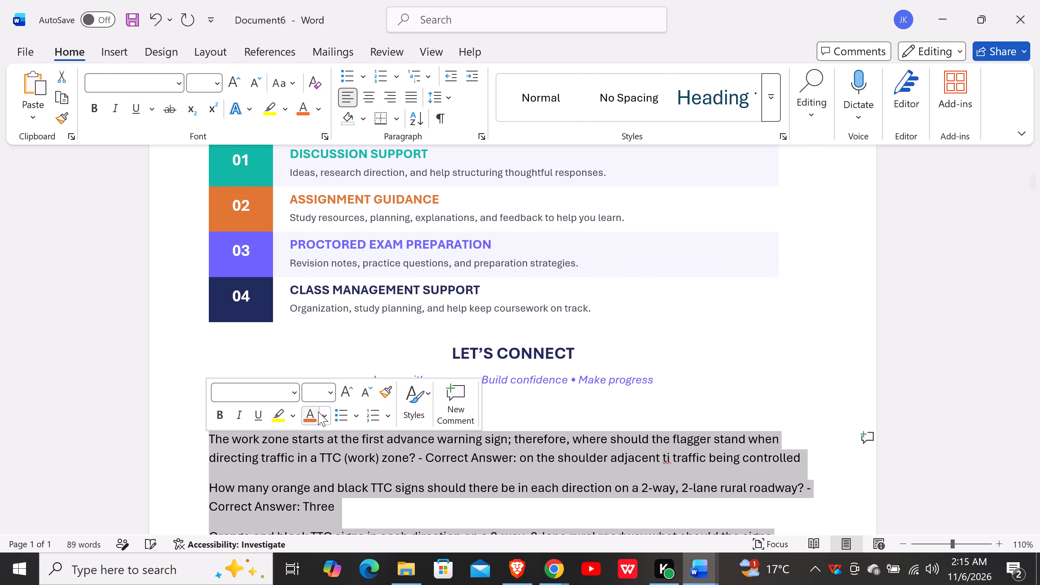
pyautogui.click(329, 393)
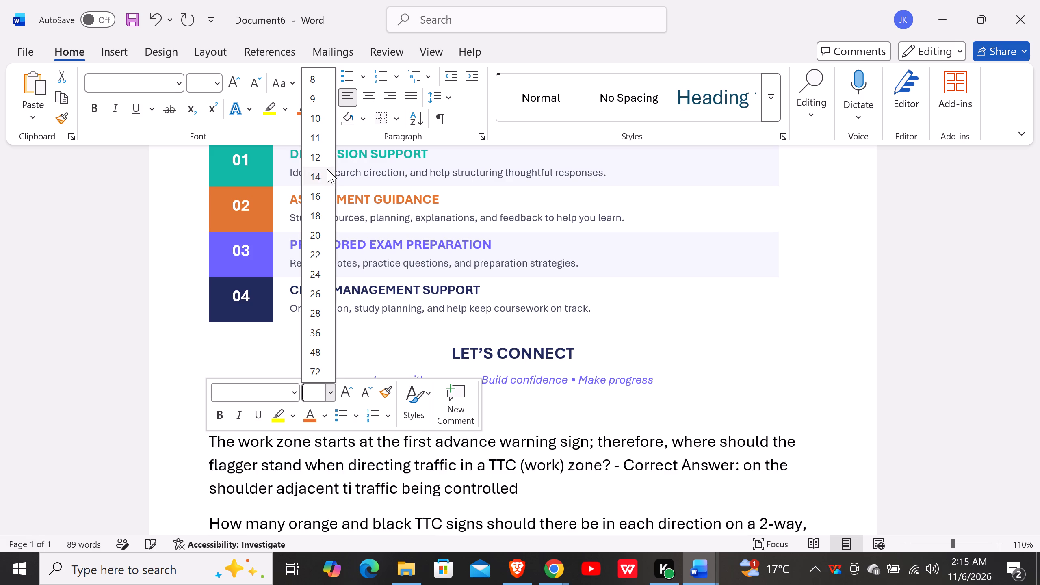
pyautogui.click(327, 169)
pyautogui.click(295, 388)
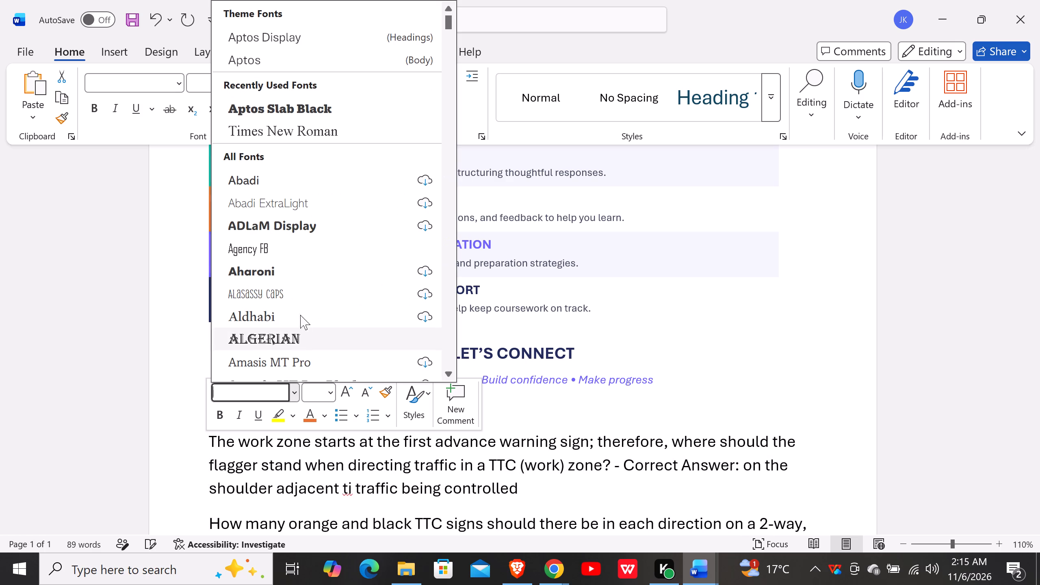
pyautogui.click(318, 132)
# Insert blank lines before the first question so that the question text starts on the second page.
pyautogui.click(205, 429)
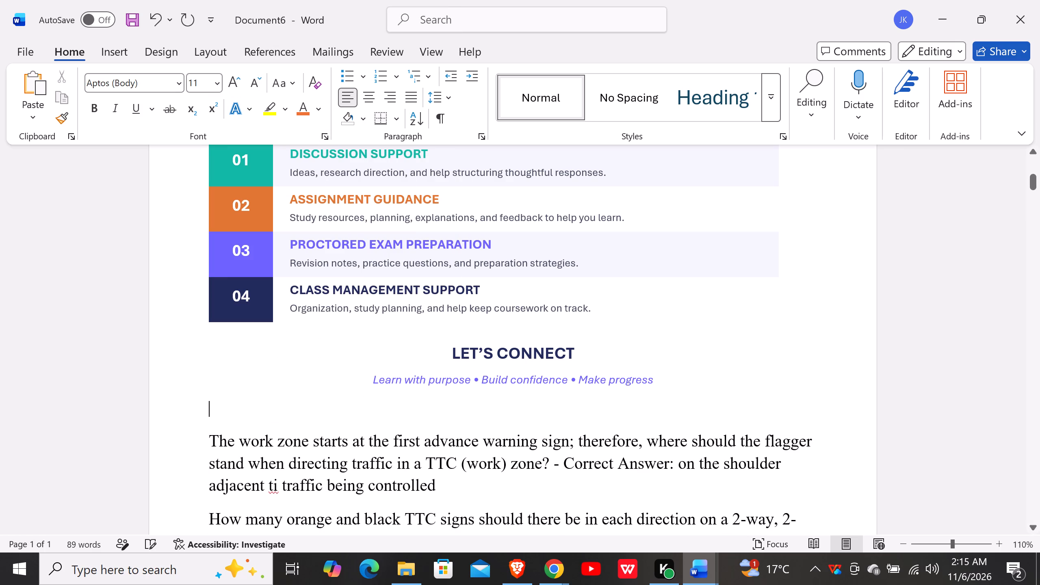
pyautogui.click(209, 439)
pyautogui.press('Return')
pyautogui.press('Return')
pyautogui.press('Return')
pyautogui.press('Return')
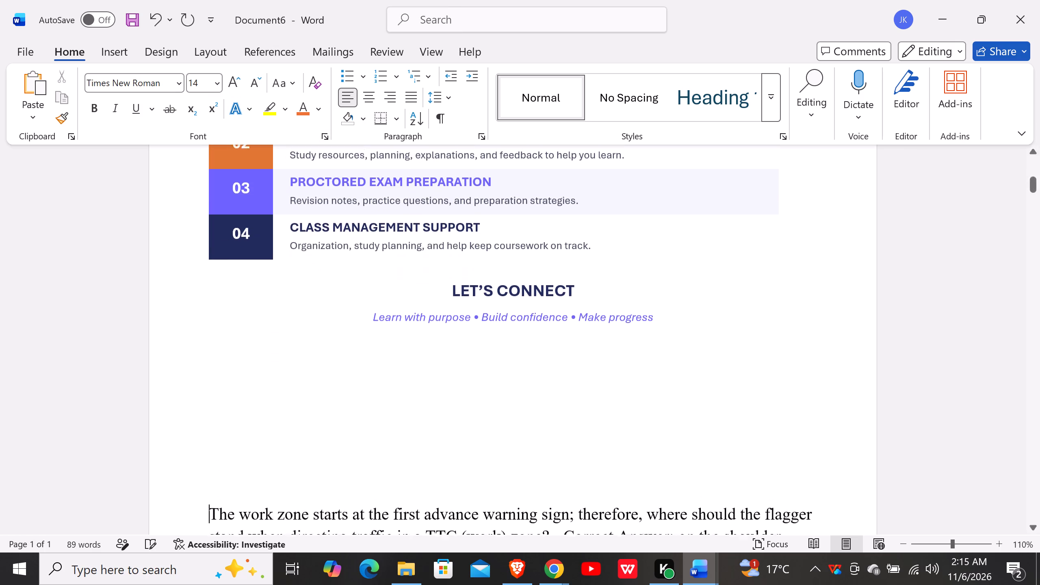
pyautogui.press('Return')
pyautogui.press('Return')
pyautogui.press('Return')
pyautogui.scroll(-5, 417, 461)
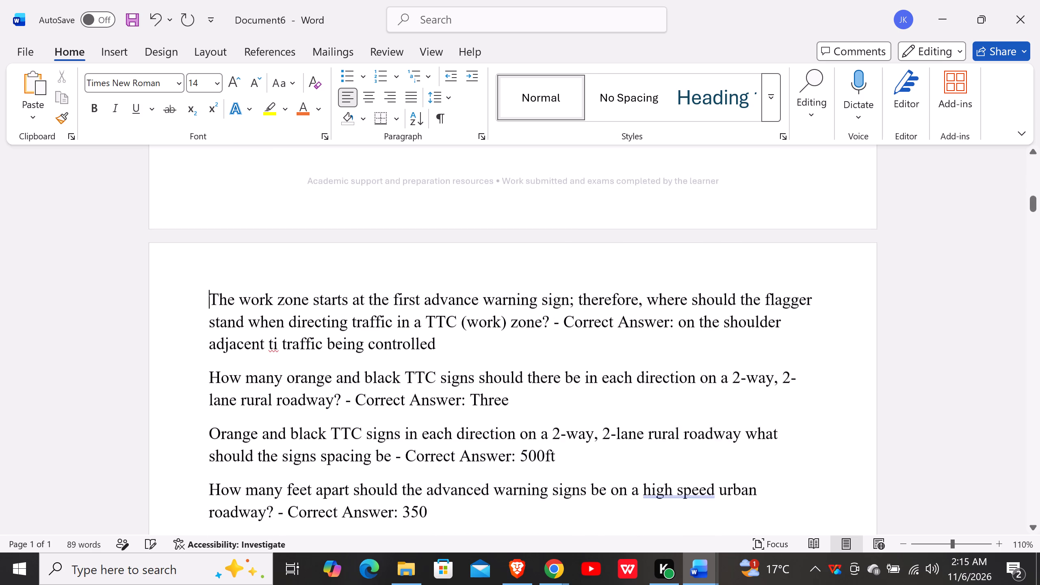
# Replace every "Correct Answer:" in the document with highlighted "Answer:", and close Find and Replace.
pyautogui.scroll(-4, 417, 461)
pyautogui.click(808, 111)
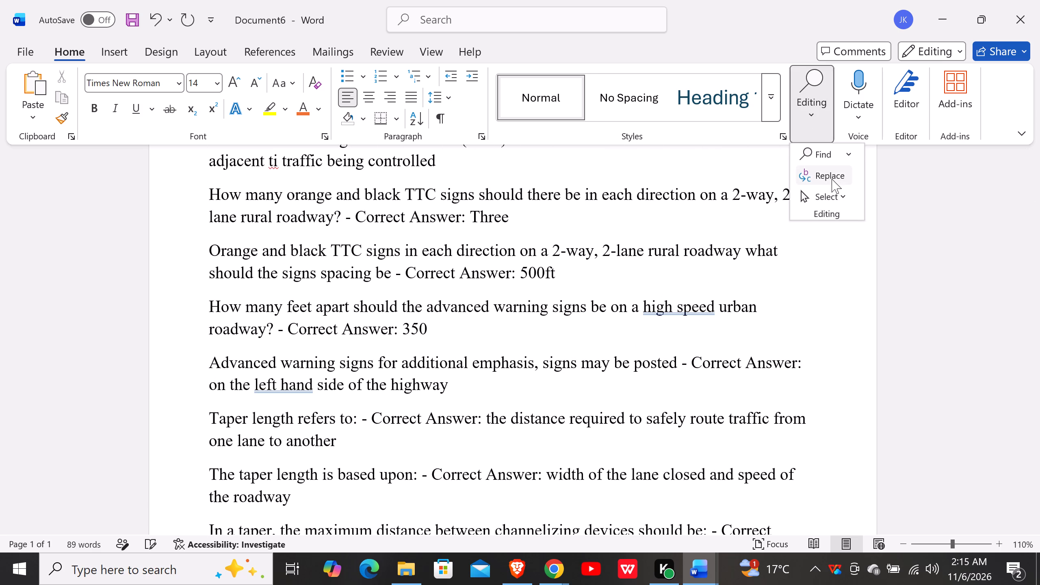
pyautogui.click(832, 179)
pyautogui.click(453, 306)
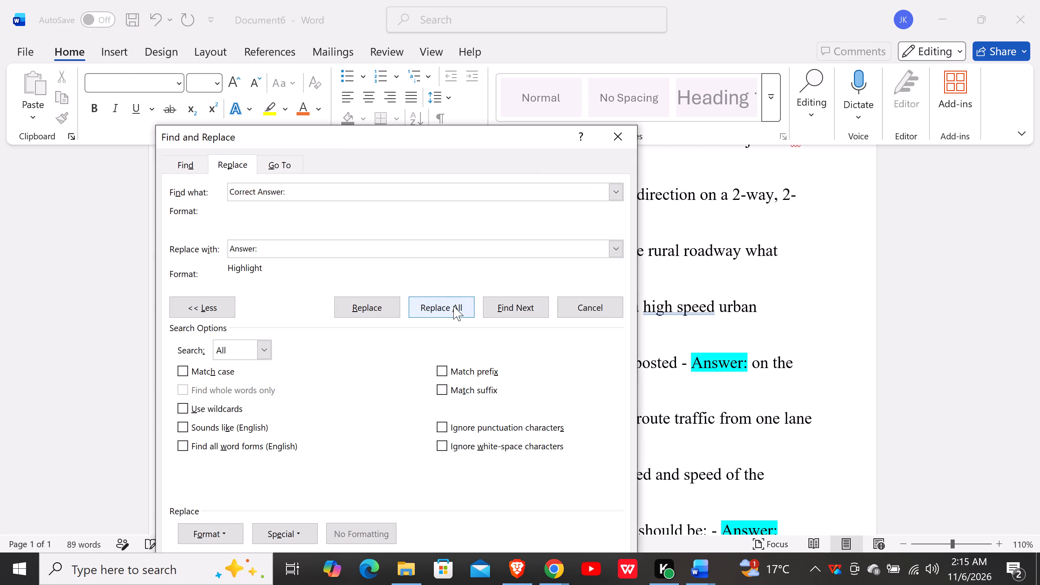
pyautogui.click(504, 388)
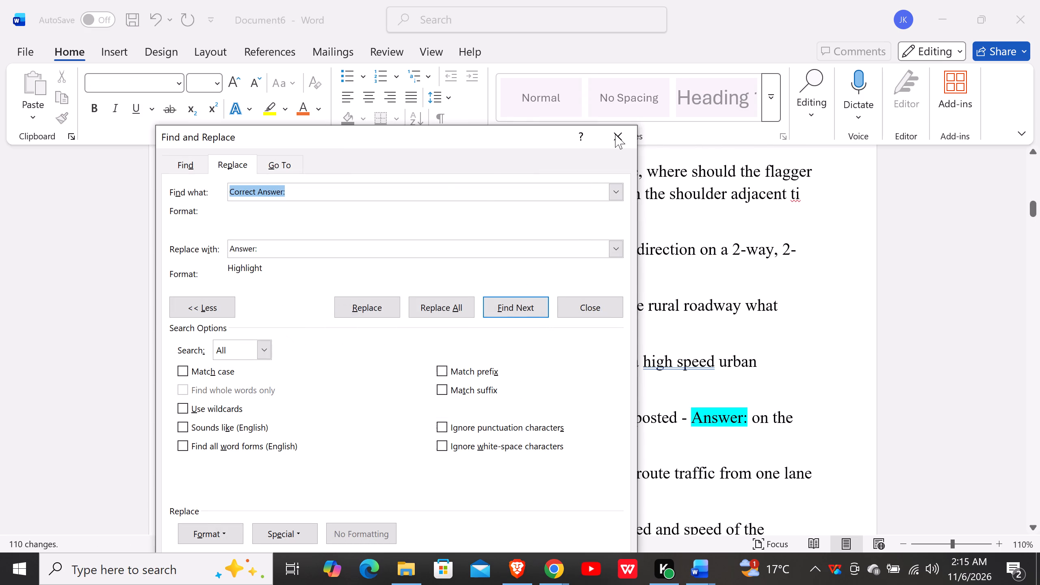
pyautogui.click(616, 131)
# Correct the flagged grammar "needs not" to "does not need" in the question about flags used at night.
pyautogui.scroll(-15, 545, 350)
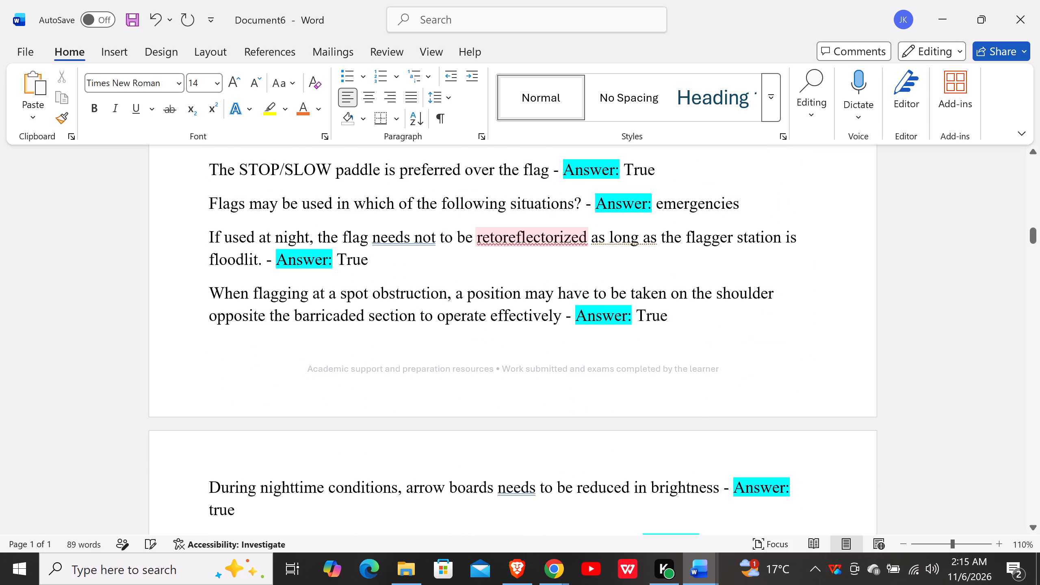
pyautogui.click(522, 237)
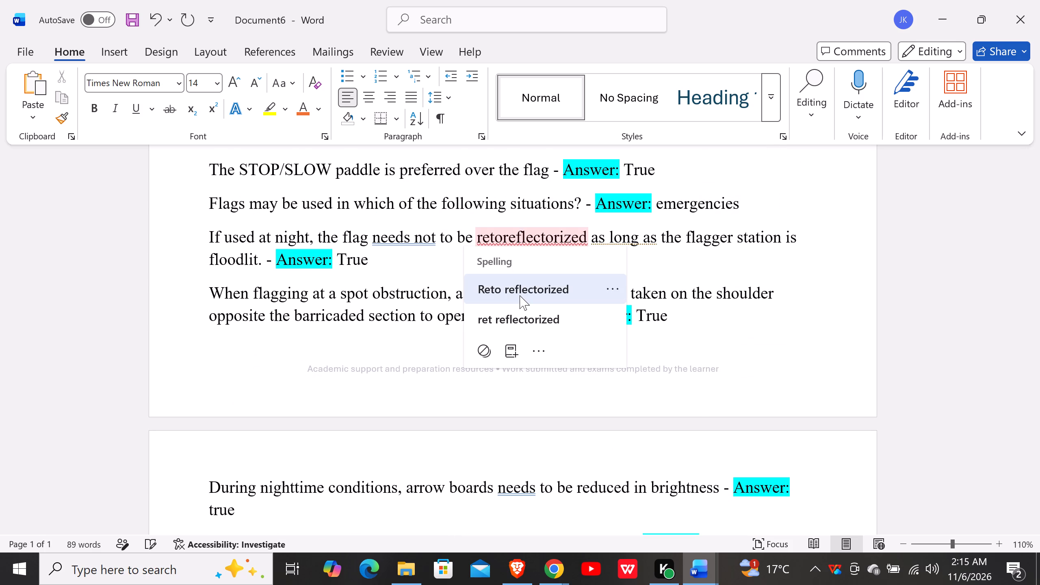
pyautogui.click(408, 349)
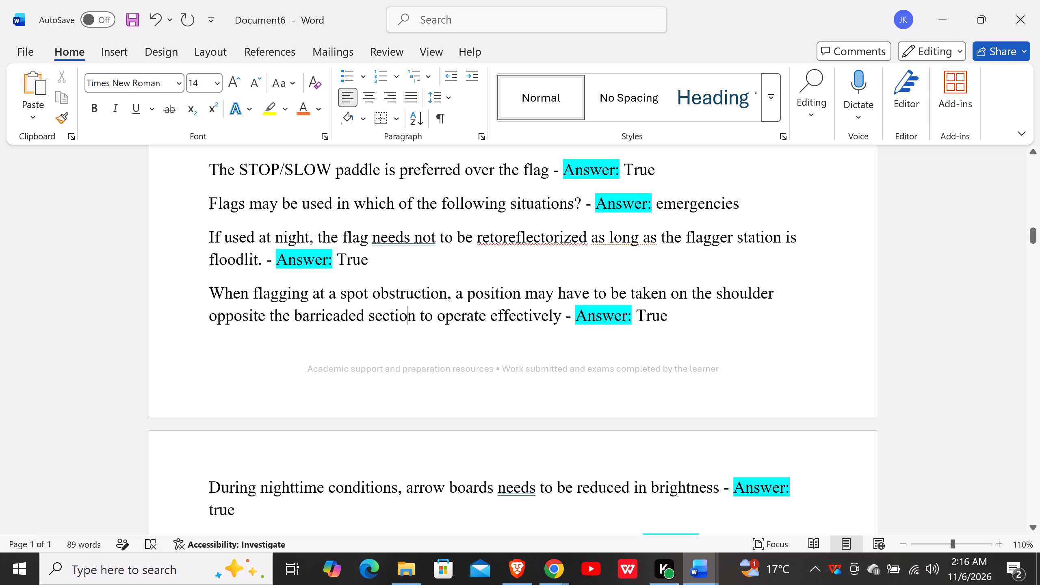
pyautogui.click(399, 234)
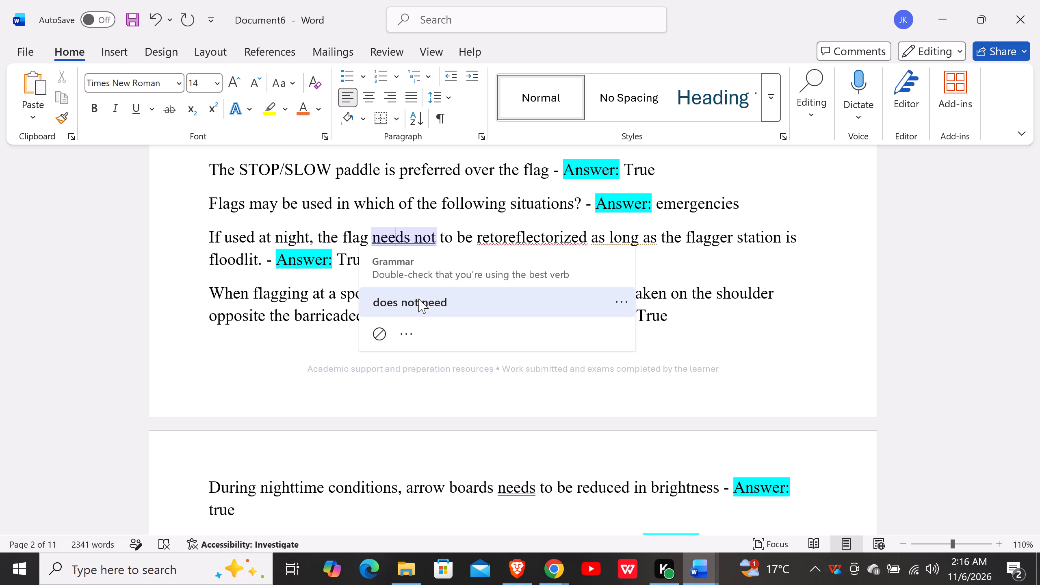
pyautogui.click(418, 299)
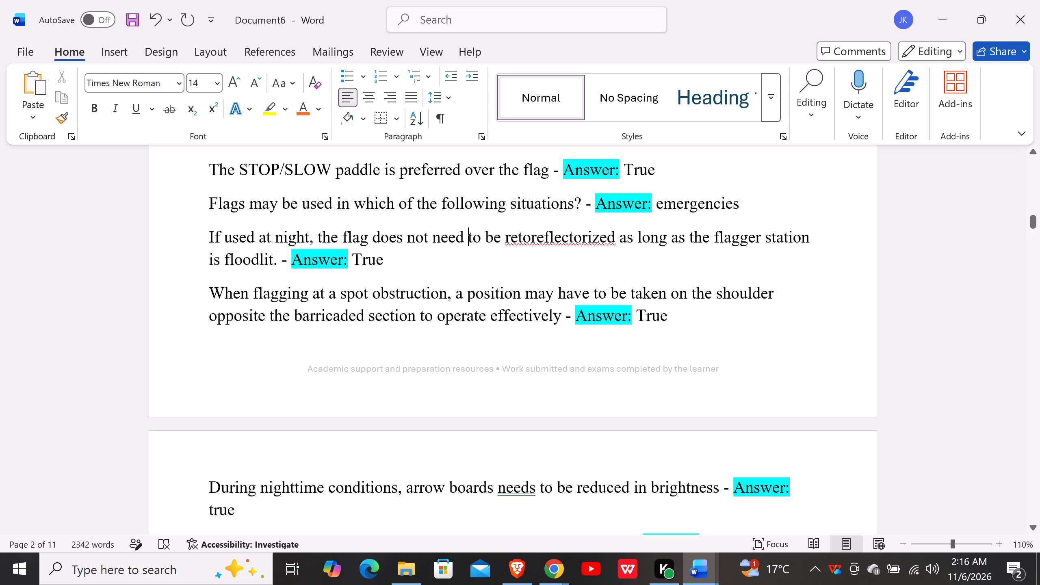
# Save the document to the stuvia folder, using the cover title's "WORK ZONE TEMPORARY TRAFFIC CONTROL TECH PRE-QUIZ" as the file name.
pyautogui.scroll(-8, 549, 279)
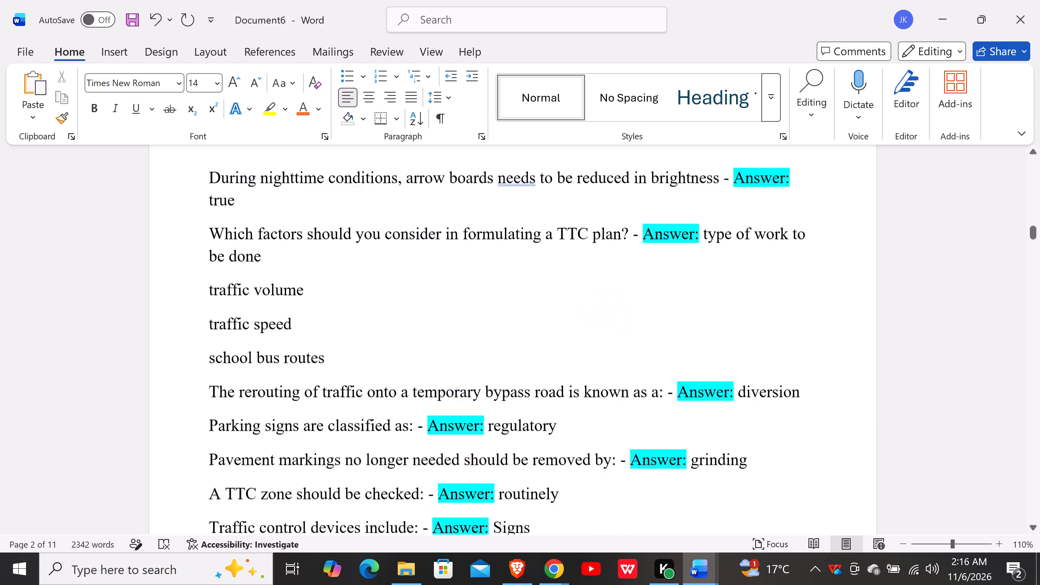
pyautogui.scroll(-2, 549, 279)
pyautogui.moveTo(1036, 234); pyautogui.dragTo(1039, 483)
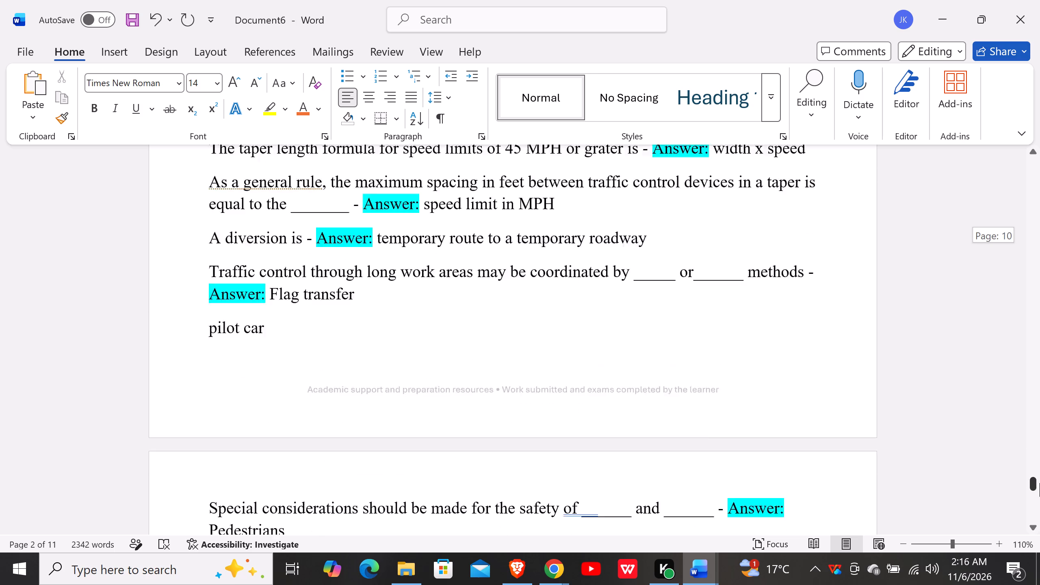
pyautogui.moveTo(1039, 483); pyautogui.dragTo(1039, 500)
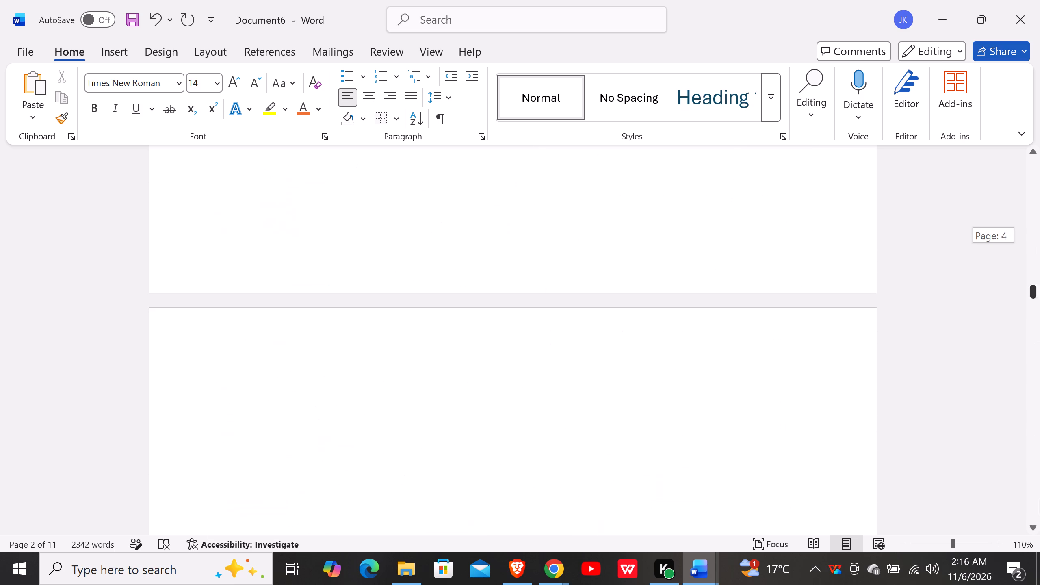
pyautogui.moveTo(1039, 500); pyautogui.dragTo(938, 0)
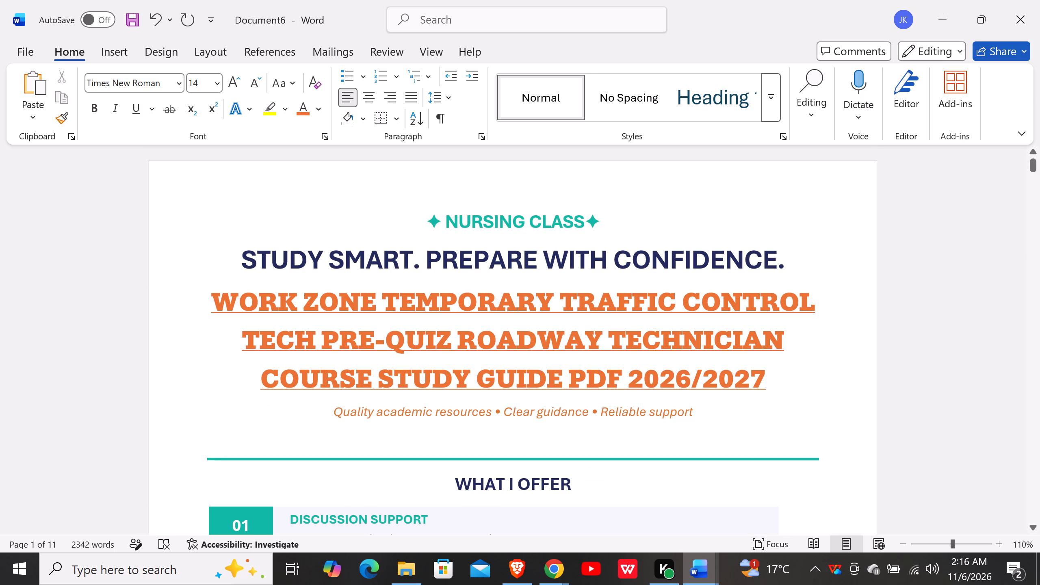
pyautogui.moveTo(455, 346); pyautogui.dragTo(240, 297)
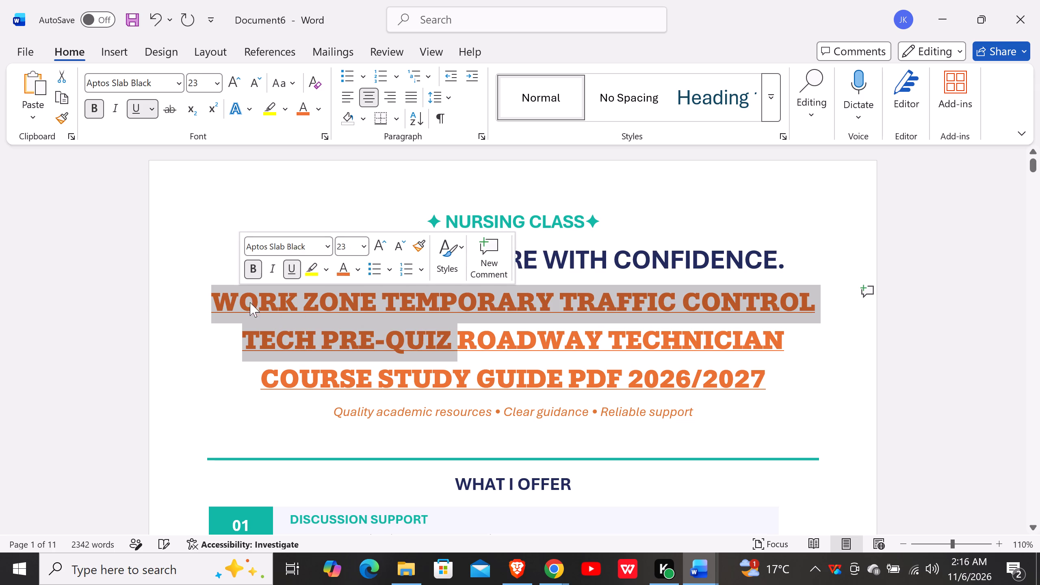
pyautogui.hotkey('ctrl', 'c')
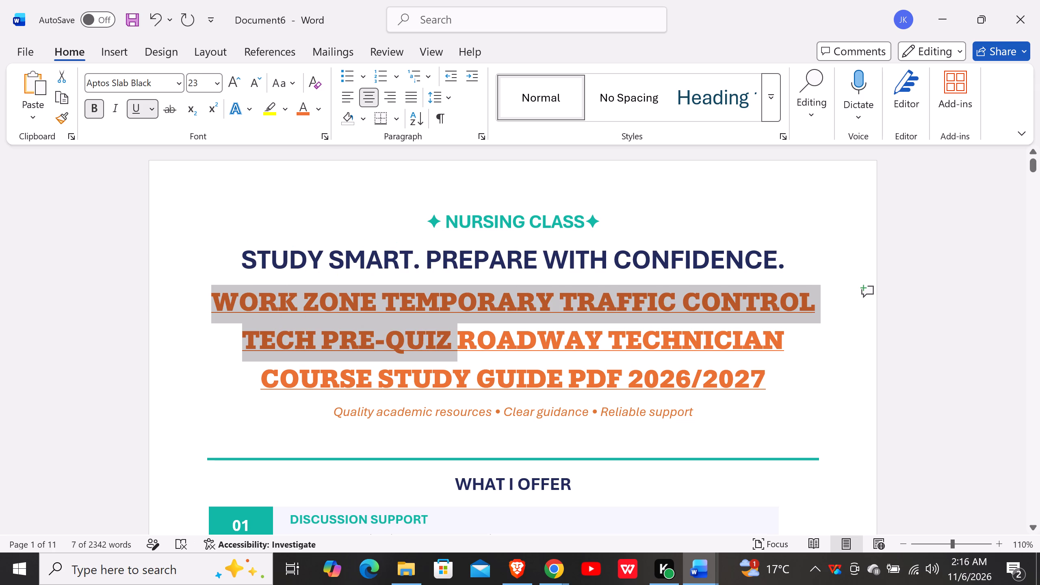
pyautogui.hotkey('ctrl', 's')
pyautogui.press('BackSpace')
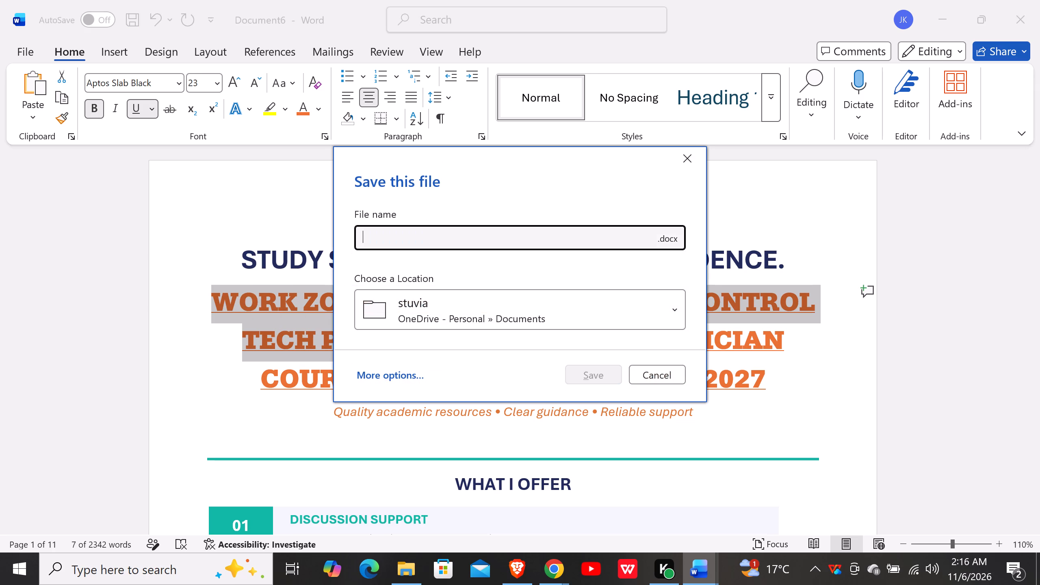
pyautogui.hotkey('ctrl', 'v')
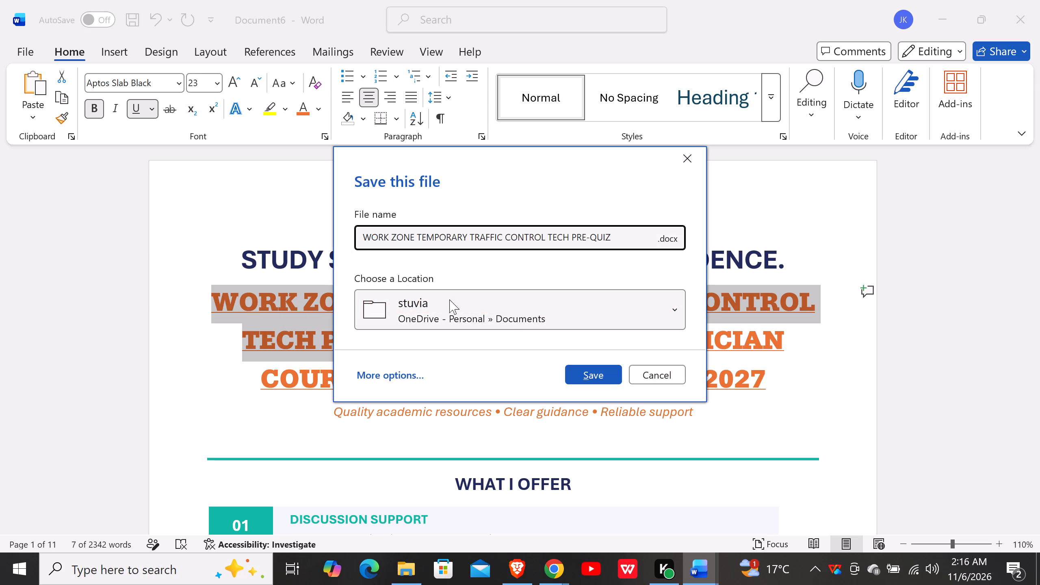
pyautogui.click(600, 371)
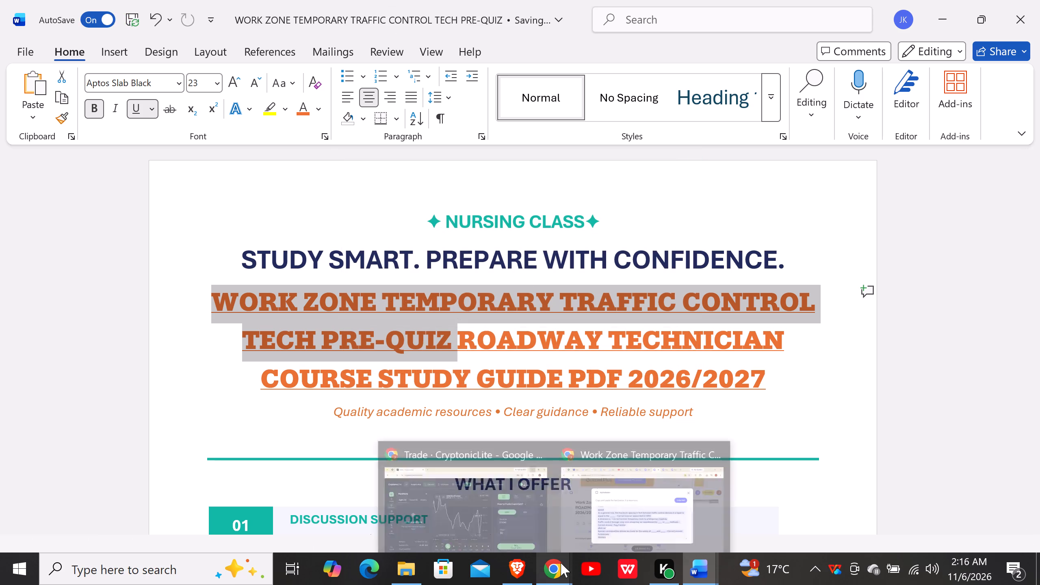
# Switch to the Quizlet window in Chrome and dismiss the teaching prompt on the "Road Safety Professional melis" set.
pyautogui.click(589, 521)
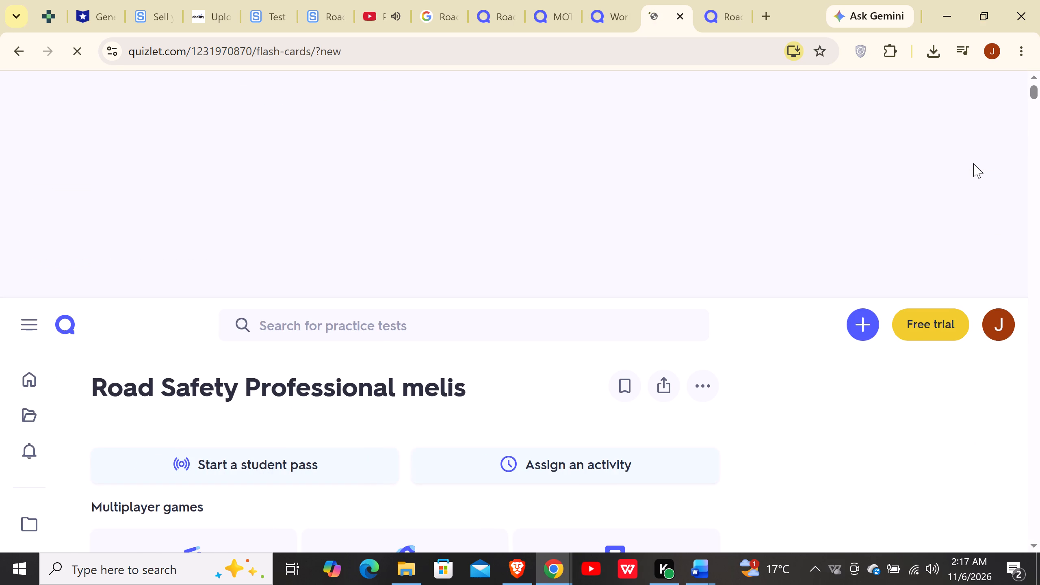
pyautogui.click(806, 165)
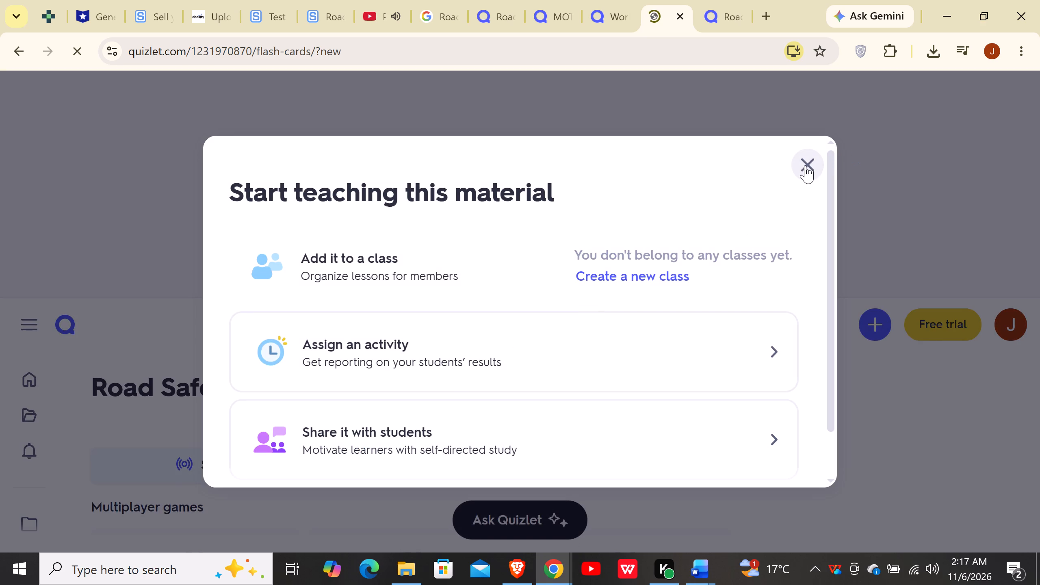
# Export the "Road Safety Professional melis" set with the custom term-definition separator "- Correct Answer:" and copy its text.
pyautogui.scroll(-2, 620, 418)
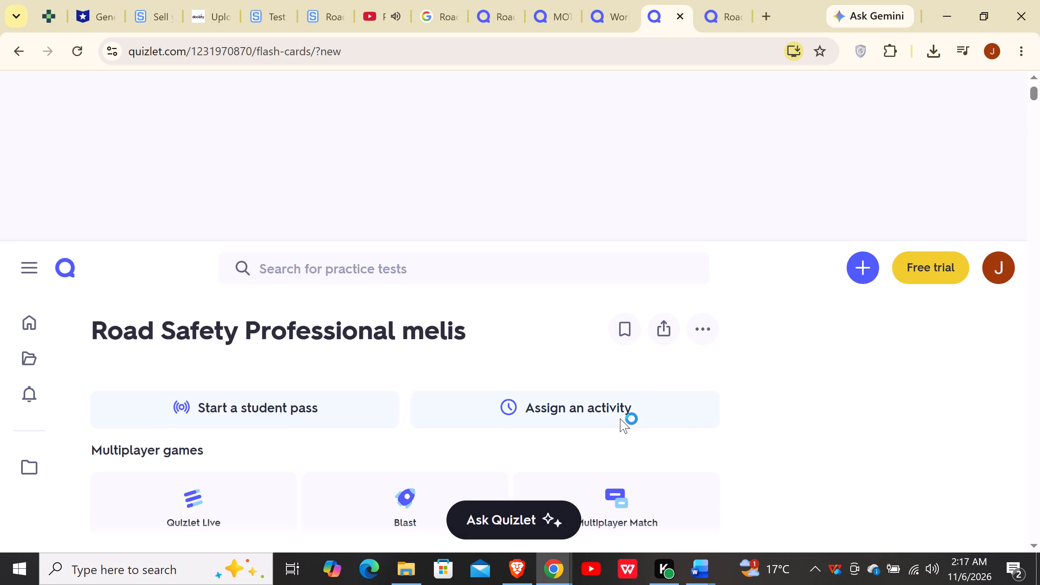
pyautogui.click(701, 229)
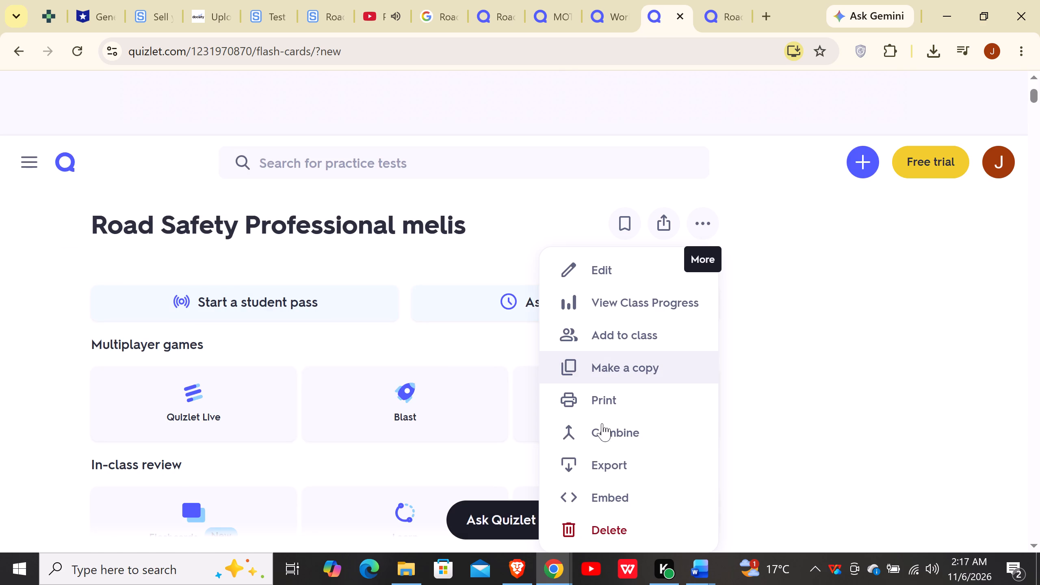
pyautogui.click(598, 458)
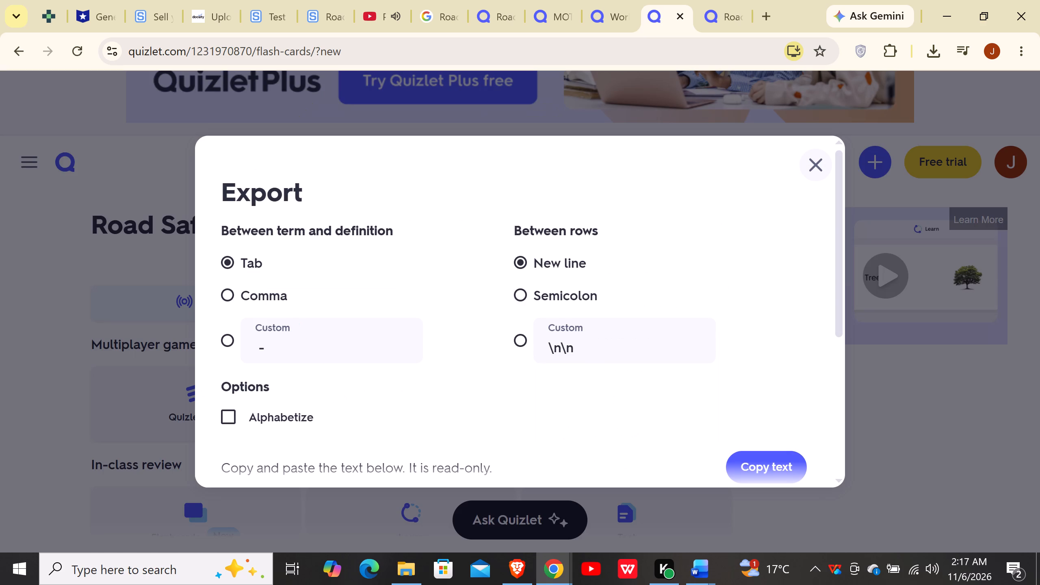
pyautogui.click(282, 342)
pyautogui.click(293, 350)
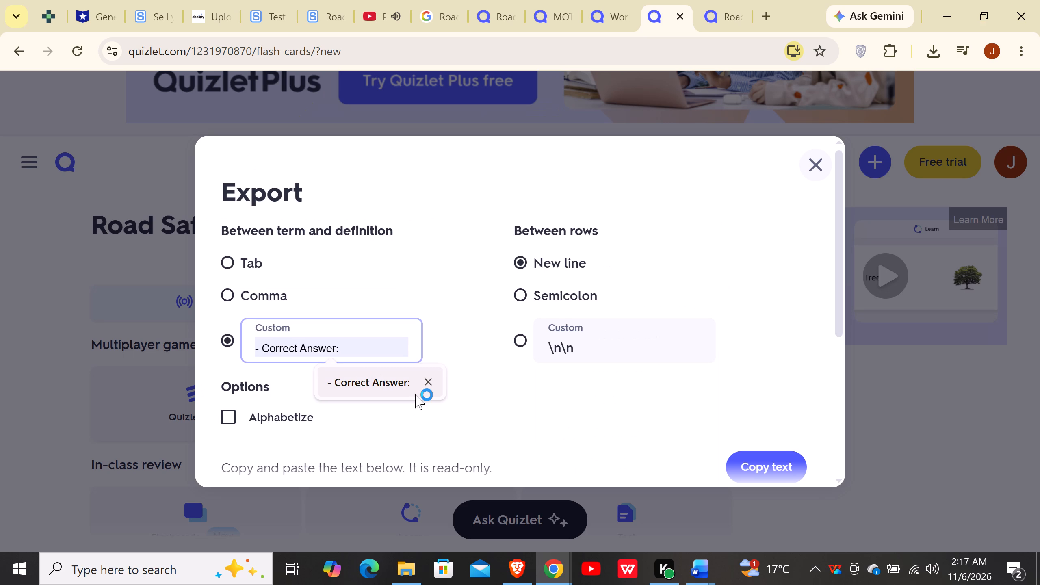
pyautogui.click(361, 385)
pyautogui.scroll(-3, 511, 395)
pyautogui.click(765, 224)
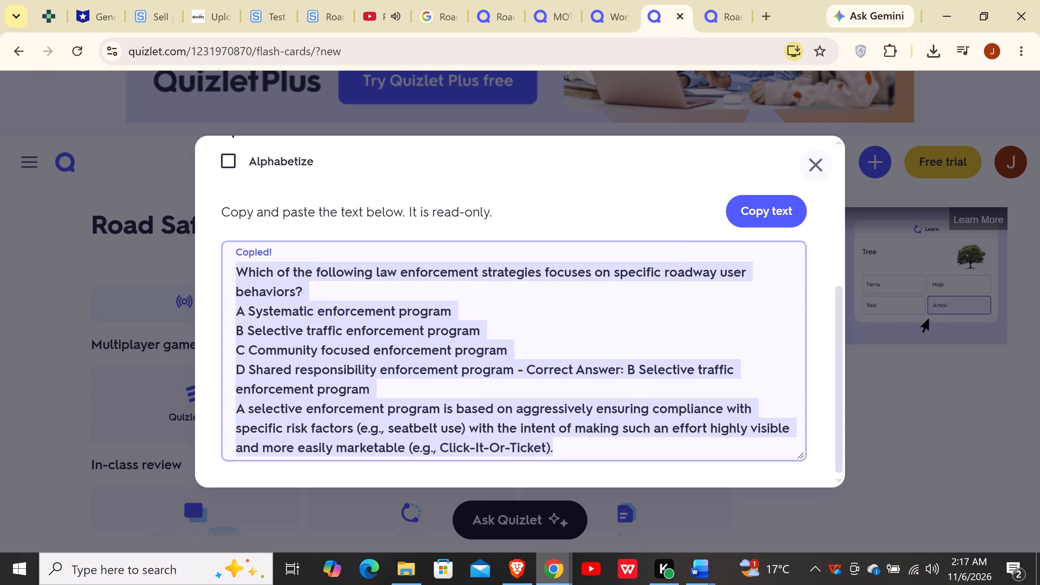
# Switch to Document7 in Word and paste the exported set below the cover content.
pyautogui.click(624, 494)
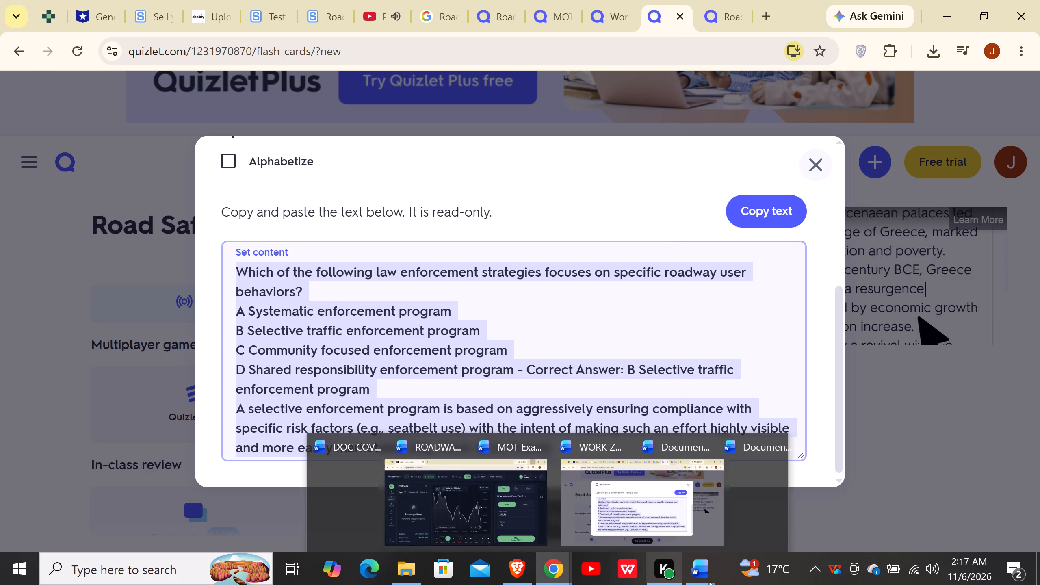
pyautogui.click(758, 531)
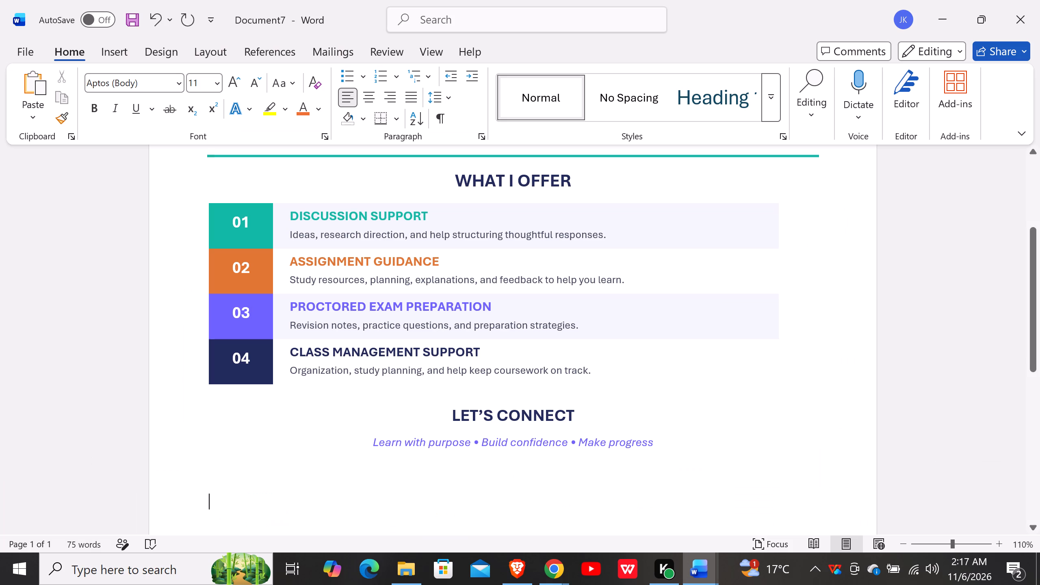
pyautogui.hotkey('ctrl', 'v')
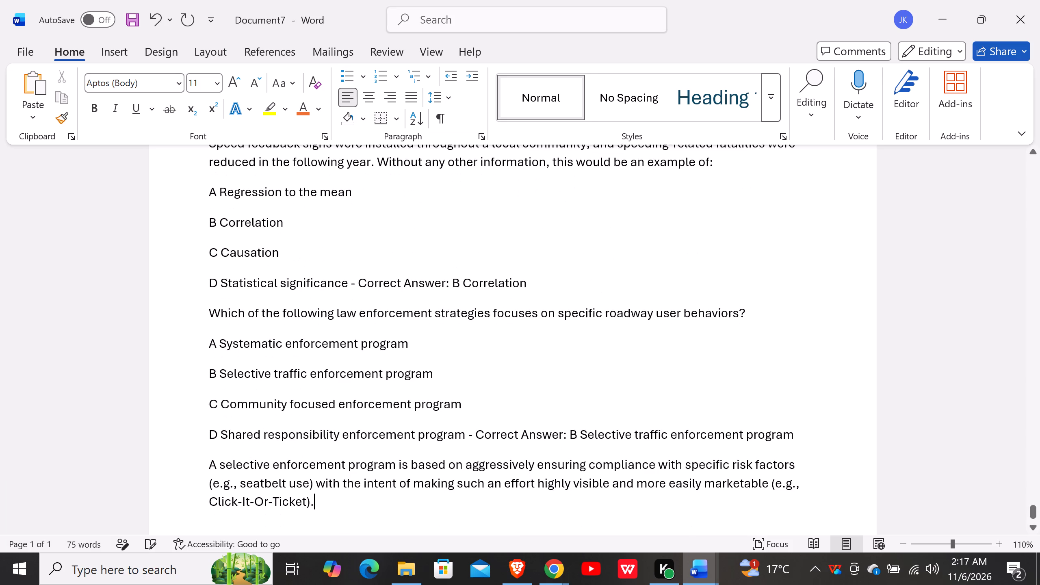
# Format all the pasted questions, from the last one up to the "Nominal Safety" question, as 14 pt Times New Roman.
pyautogui.click(1037, 512)
pyautogui.scroll(-2, 419, 485)
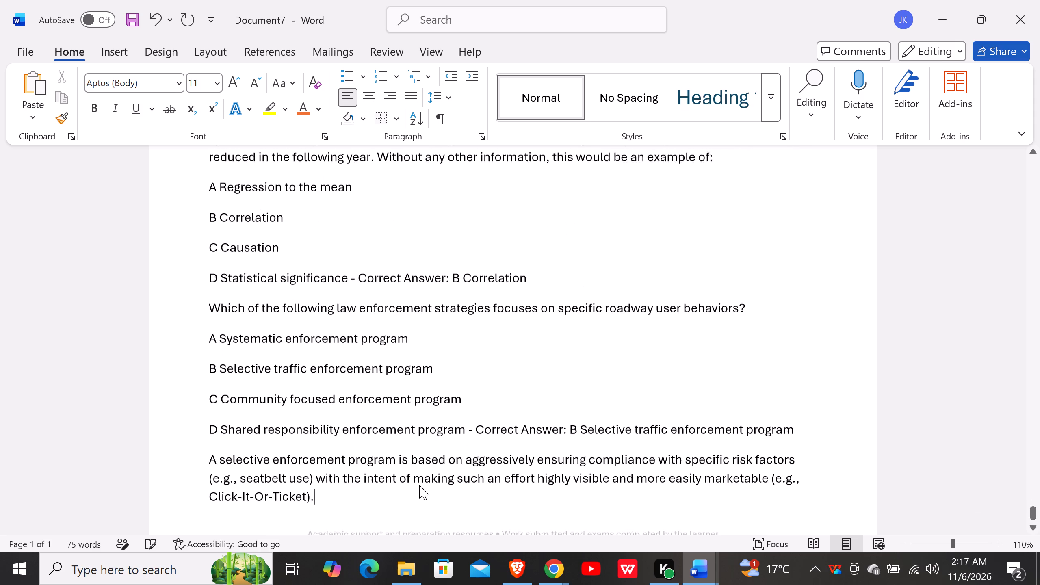
pyautogui.scroll(-1, 419, 485)
pyautogui.moveTo(313, 430); pyautogui.dragTo(146, 379)
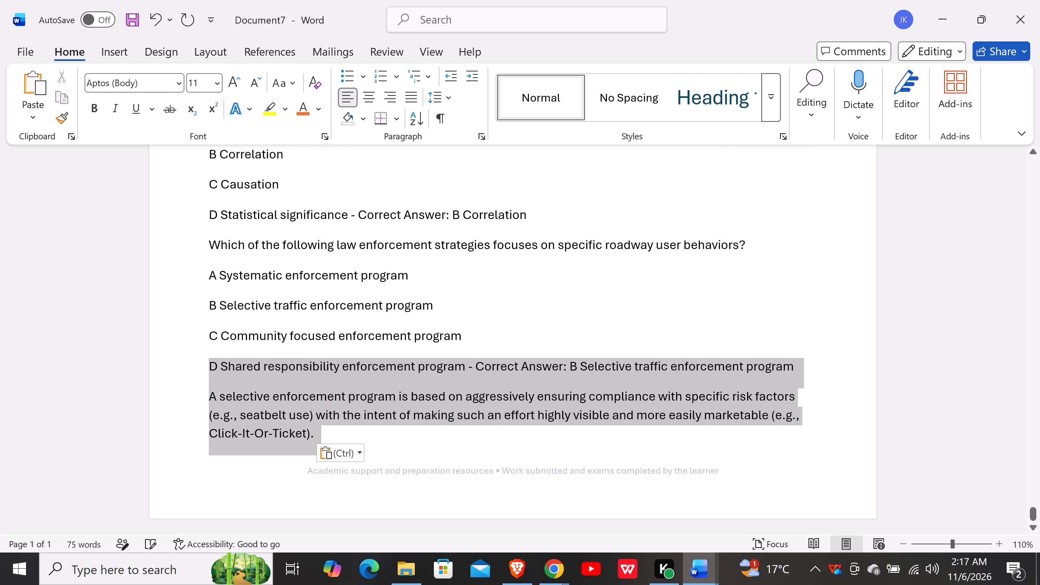
pyautogui.moveTo(146, 379); pyautogui.dragTo(227, 31)
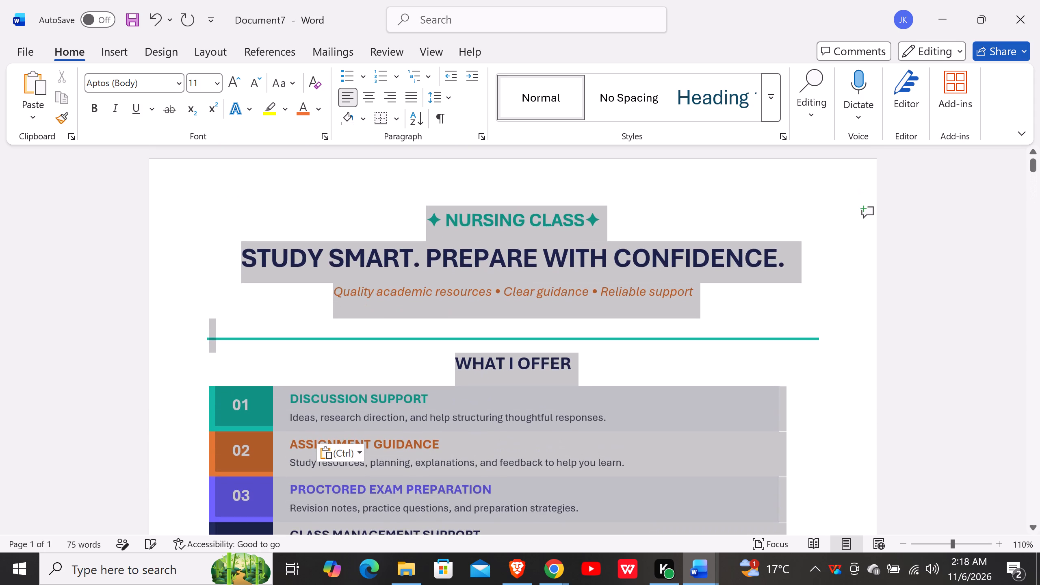
pyautogui.moveTo(227, 31); pyautogui.dragTo(224, 141)
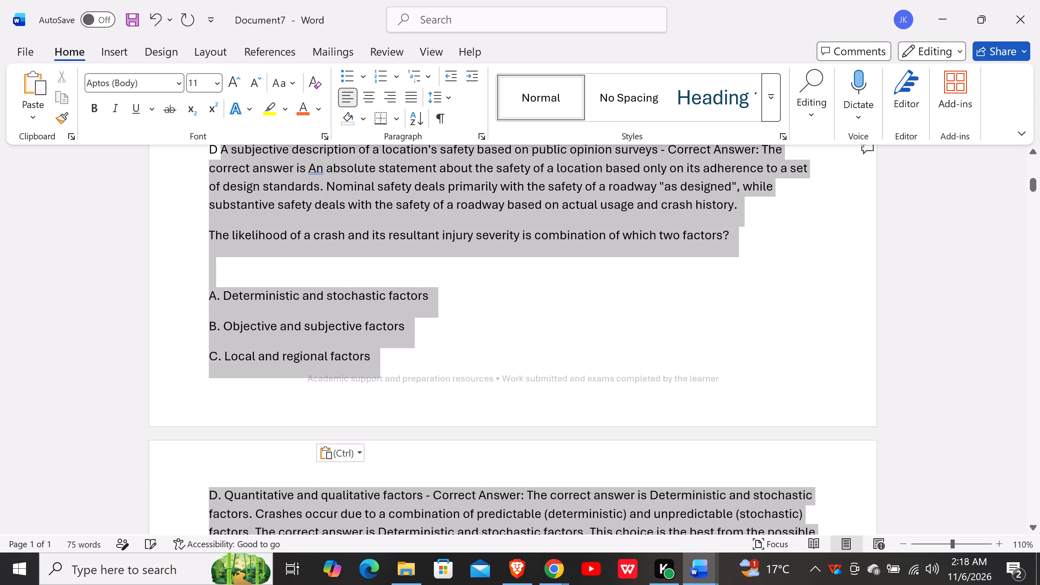
pyautogui.moveTo(224, 141); pyautogui.dragTo(212, 230)
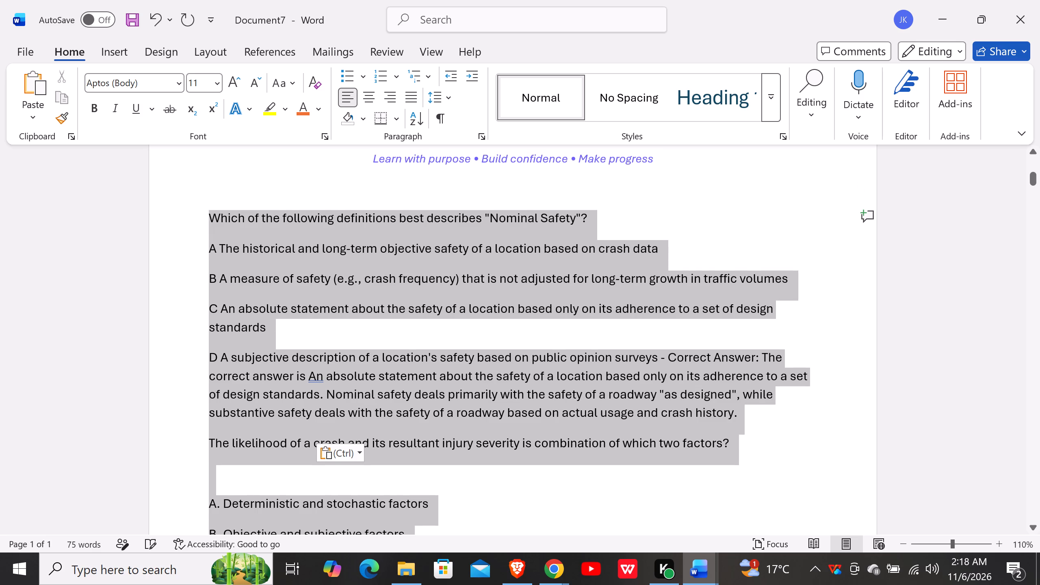
pyautogui.moveTo(212, 230); pyautogui.dragTo(212, 231)
pyautogui.click(332, 180)
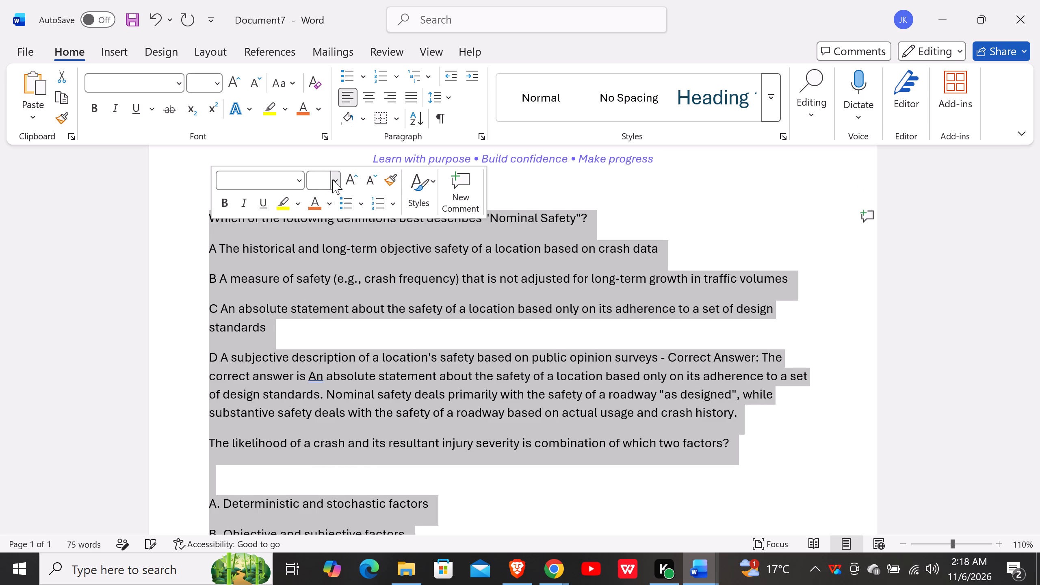
pyautogui.click(317, 305)
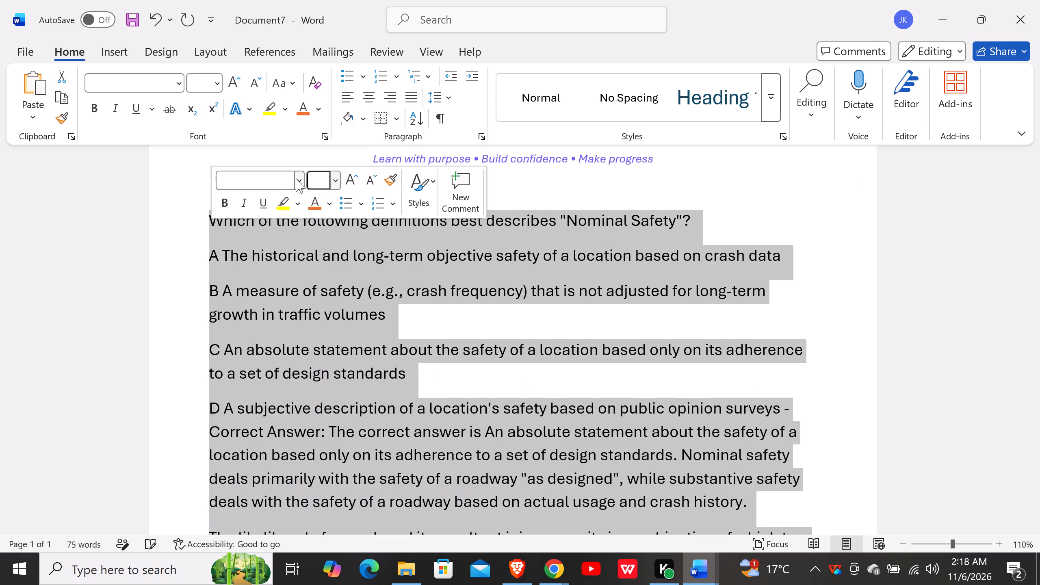
pyautogui.click(298, 178)
pyautogui.click(301, 300)
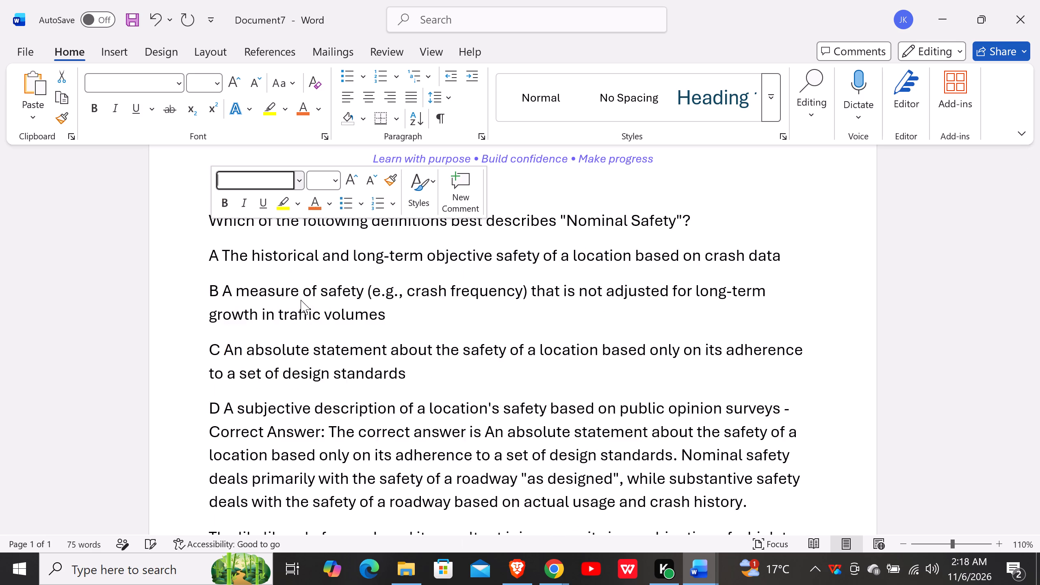
pyautogui.click(184, 260)
pyautogui.click(184, 292)
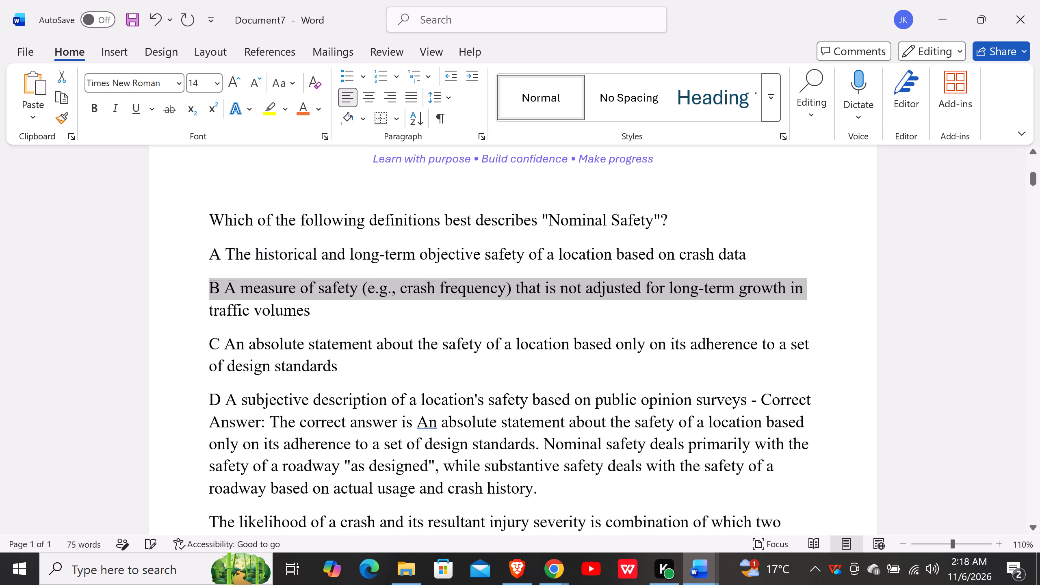
# Insert eleven blank lines above the "Nominal Safety" question to separate it from the cover content.
pyautogui.click(205, 214)
pyautogui.press('Return')
pyautogui.press('Return')
pyautogui.press('Return')
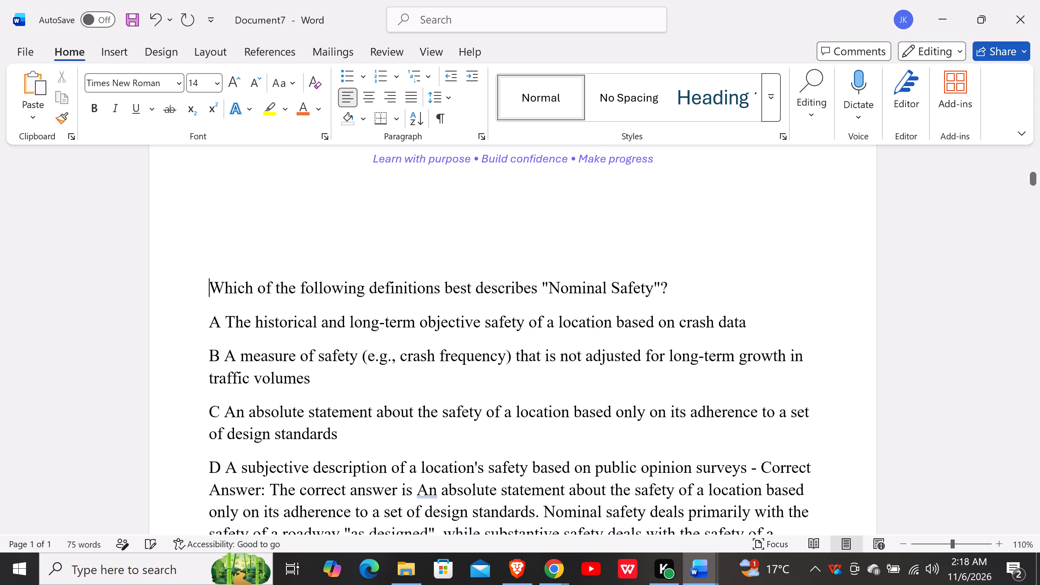
pyautogui.press('Return')
pyautogui.press('Return')
pyautogui.press('Return')
pyautogui.press('Return')
pyautogui.press('Return')
pyautogui.press('Return')
pyautogui.press('Return')
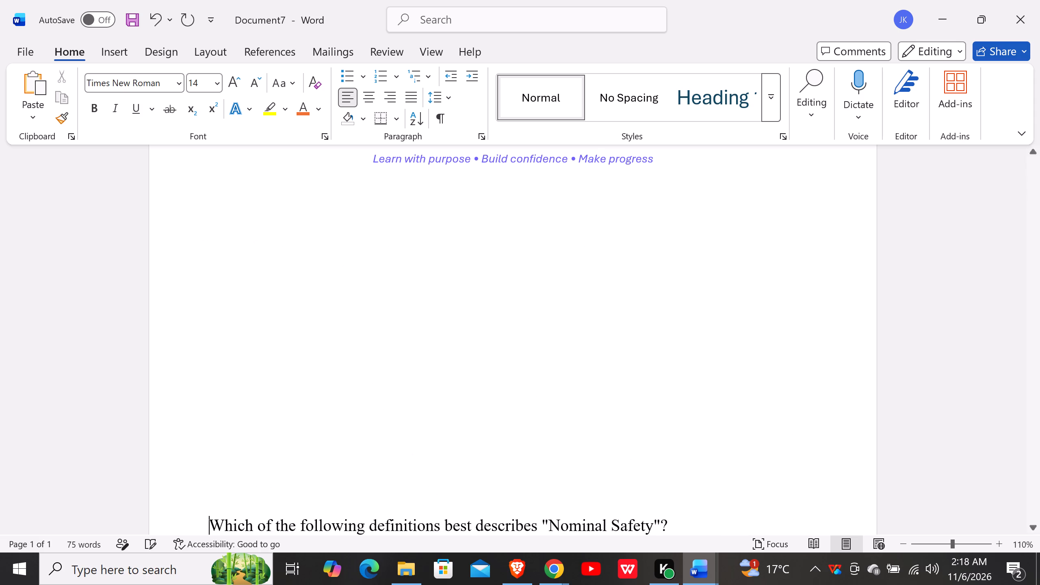
pyautogui.press('Return')
pyautogui.scroll(-10, 555, 391)
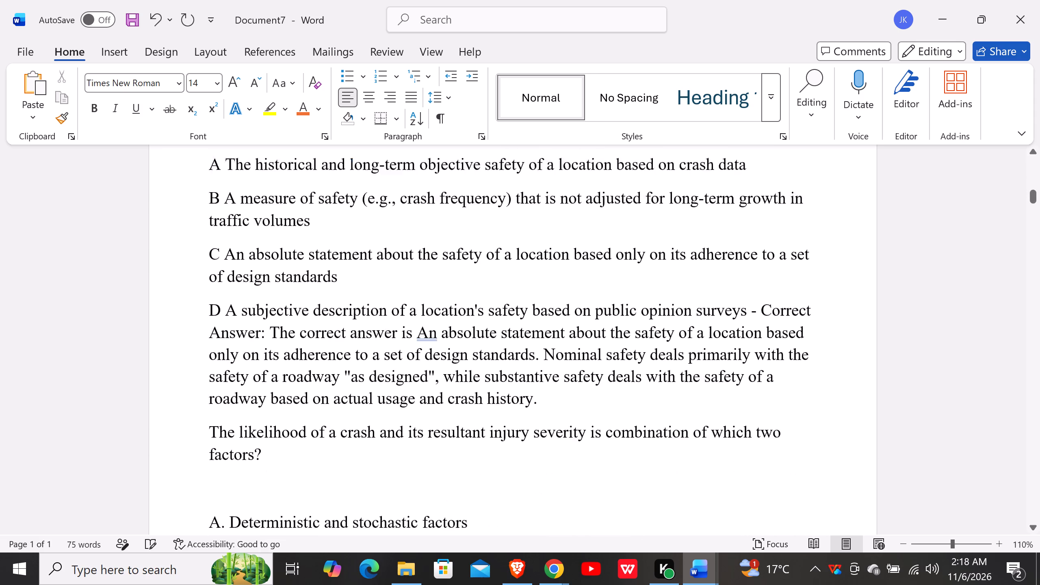
pyautogui.scroll(-5, 556, 390)
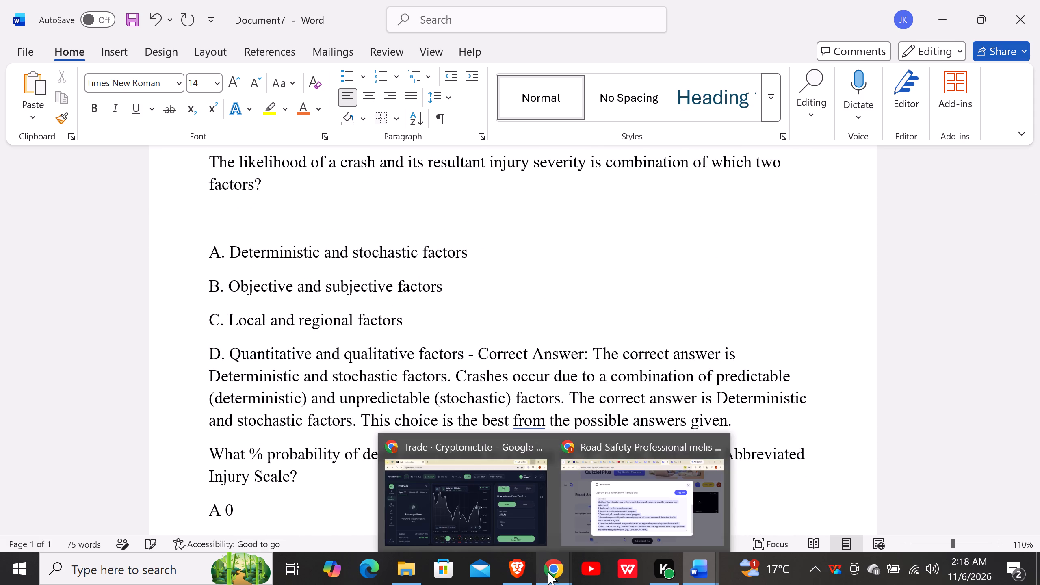
# Switch to Quizlet in Chrome, close the export dialog, and copy "Road Safety Professional" from the set title.
pyautogui.click(597, 529)
pyautogui.click(819, 161)
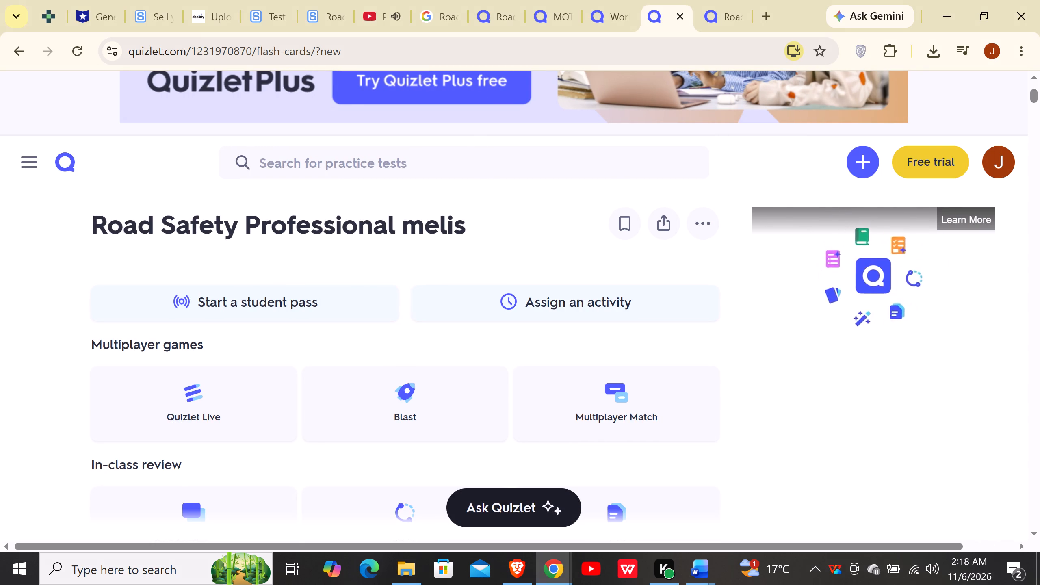
pyautogui.moveTo(392, 230); pyautogui.dragTo(85, 228)
pyautogui.rightClick(184, 232)
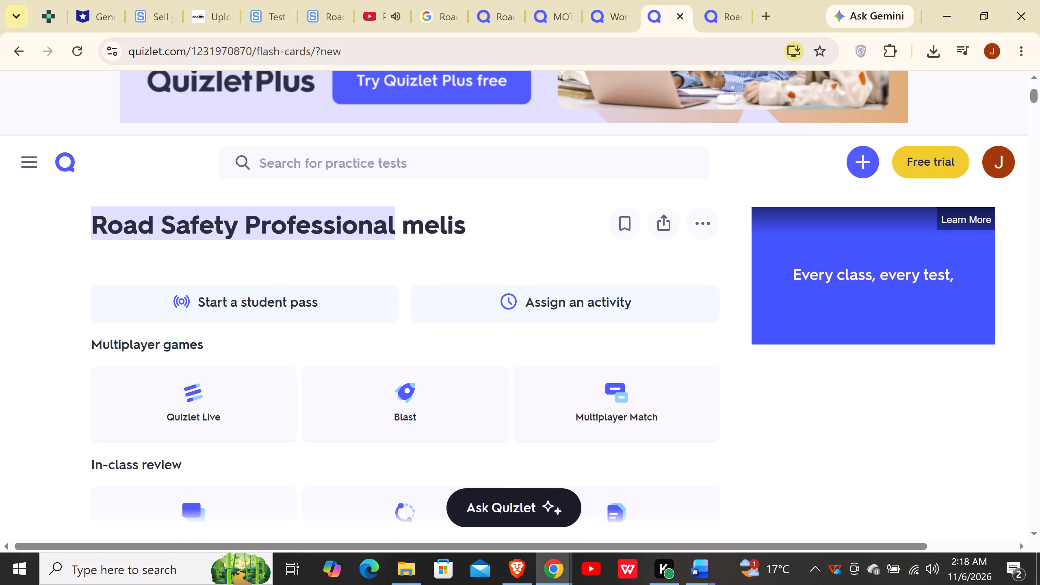
pyautogui.click(256, 250)
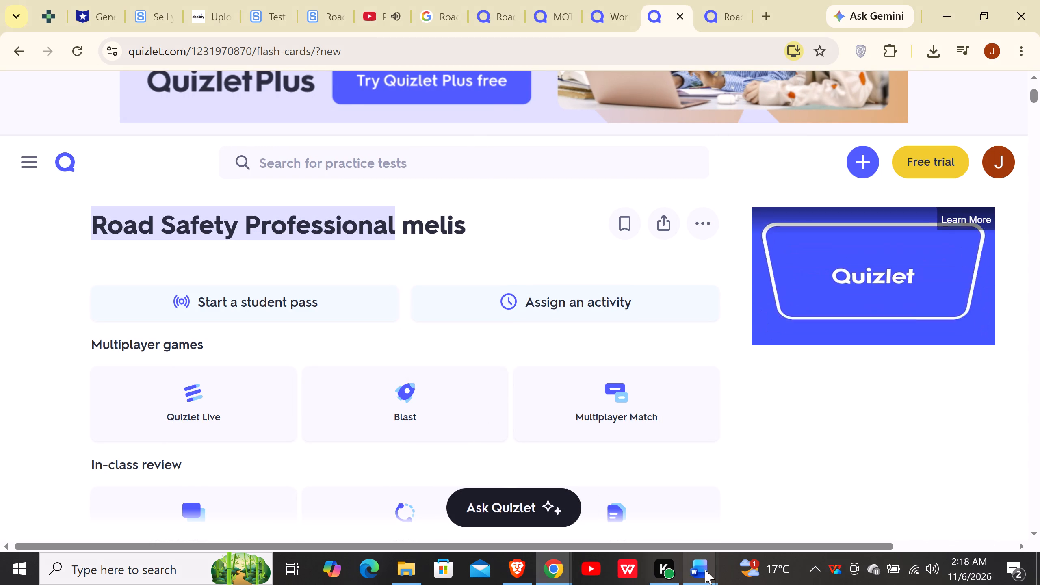
# In Document7 in Word, add the title line "Road Safety Professional exam" directly beneath "STUDY SMART. PREPARE WITH CONFIDENCE.", leaving no blank line below it.
pyautogui.click(760, 497)
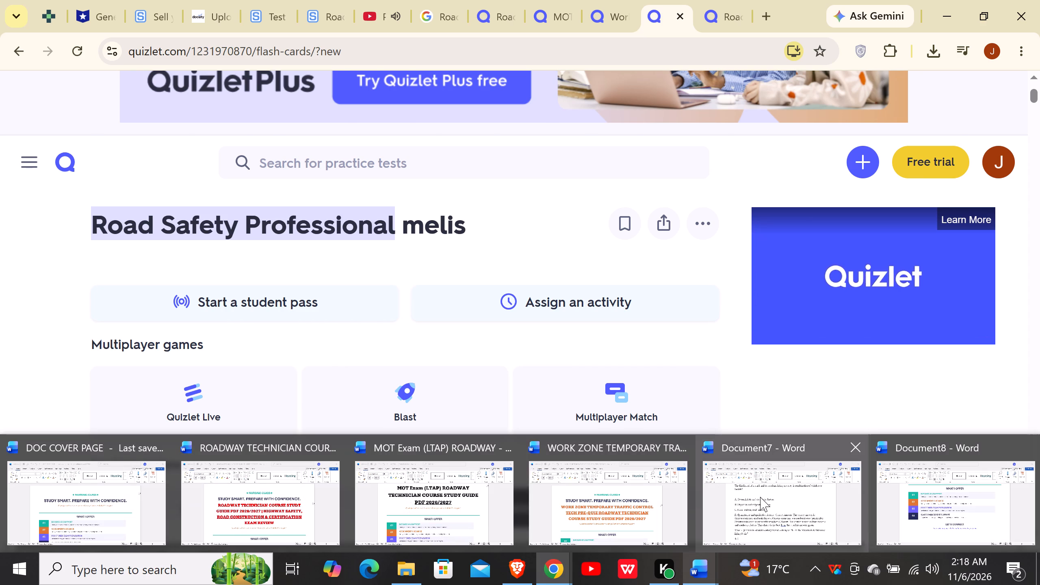
pyautogui.moveTo(1036, 203); pyautogui.dragTo(1038, 176)
pyautogui.scroll(9, 722, 269)
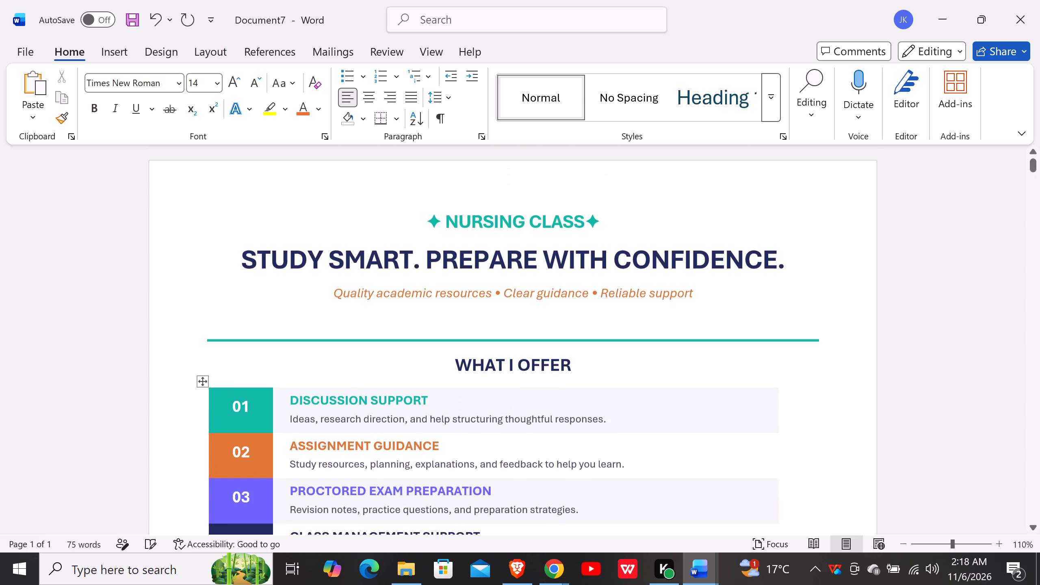
pyautogui.click(786, 258)
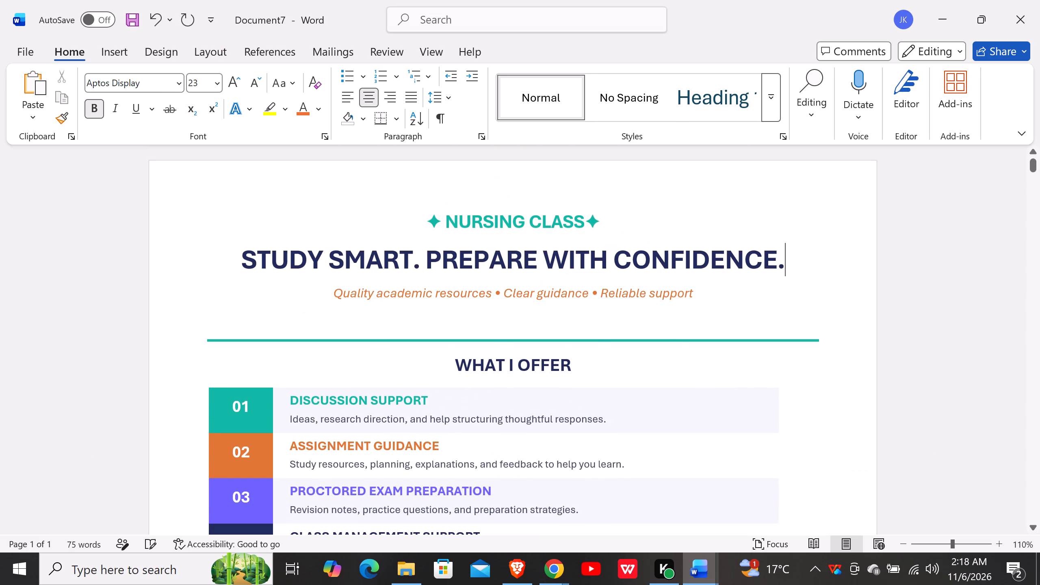
pyautogui.press('Return')
pyautogui.hotkey('ctrl', 'v')
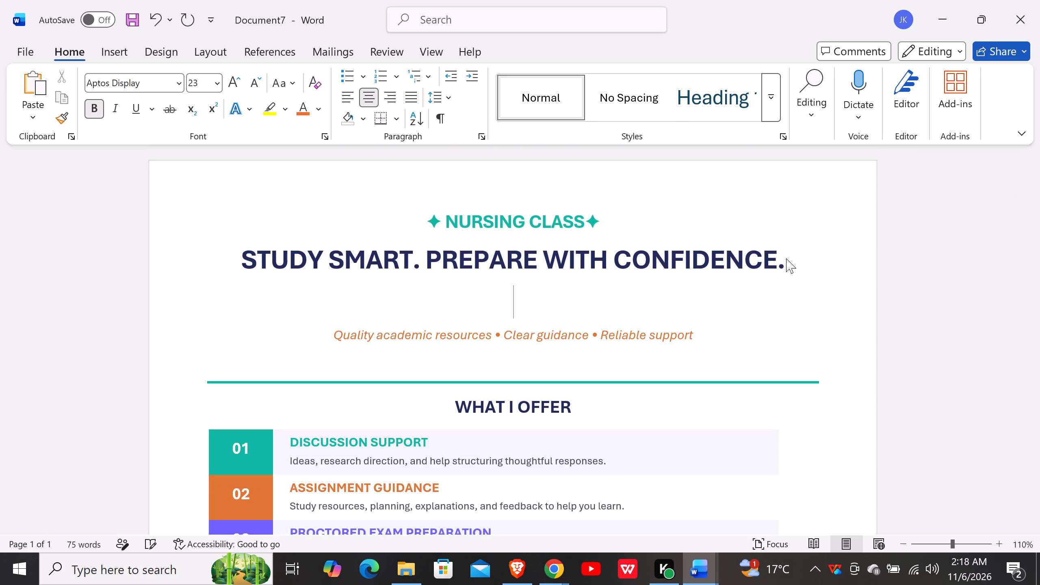
pyautogui.click(683, 302)
pyautogui.press('space')
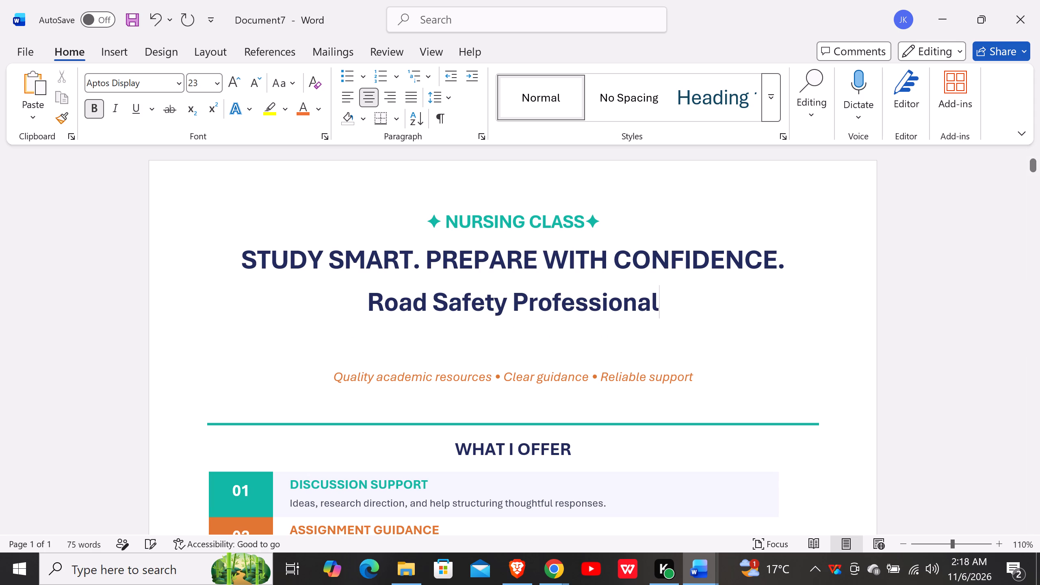
pyautogui.write('ec')
pyautogui.press('BackSpace')
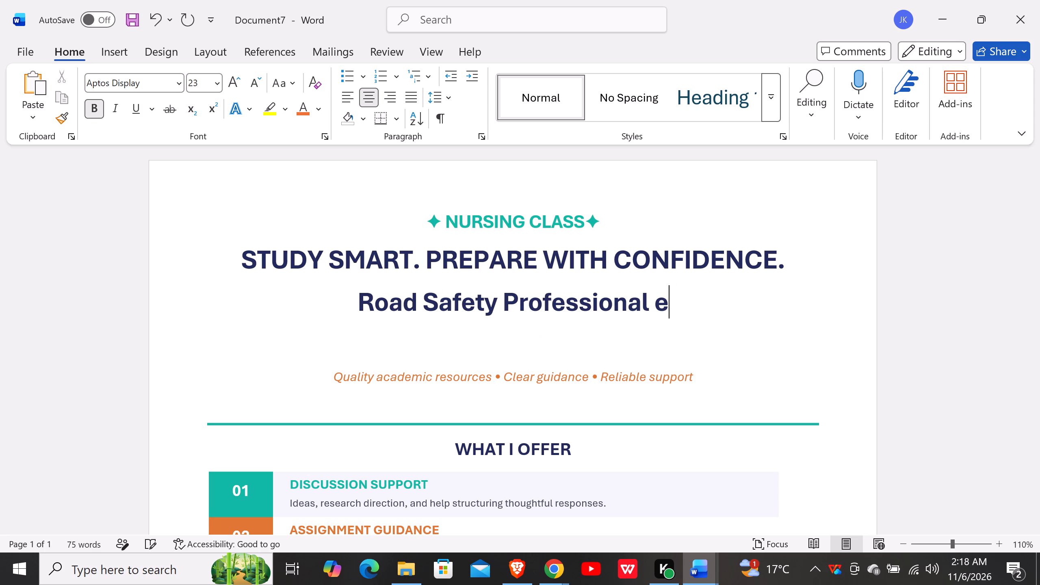
pyautogui.write('xam')
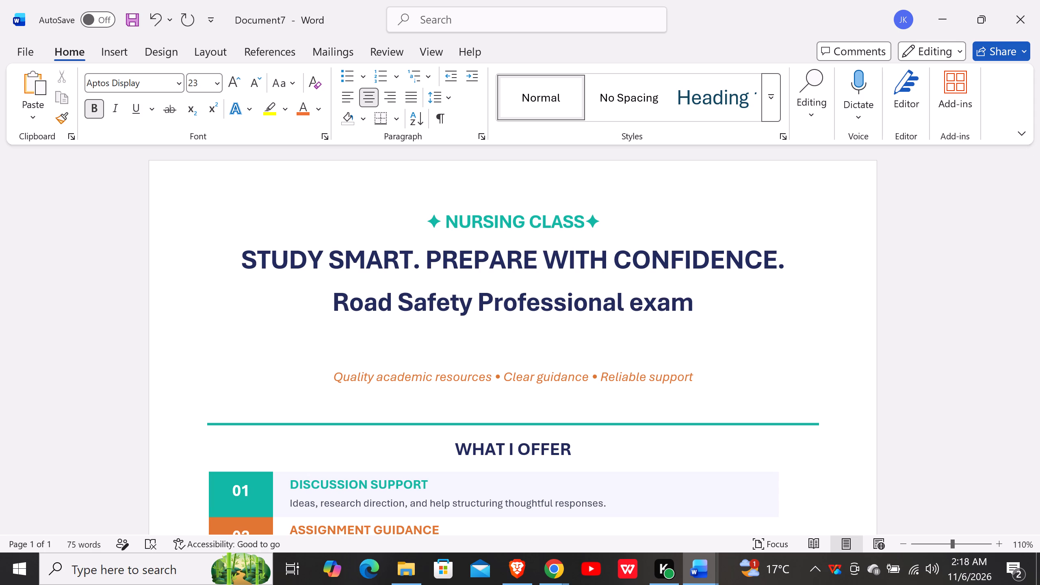
pyautogui.click(524, 343)
pyautogui.press('BackSpace')
pyautogui.press('BackSpace')
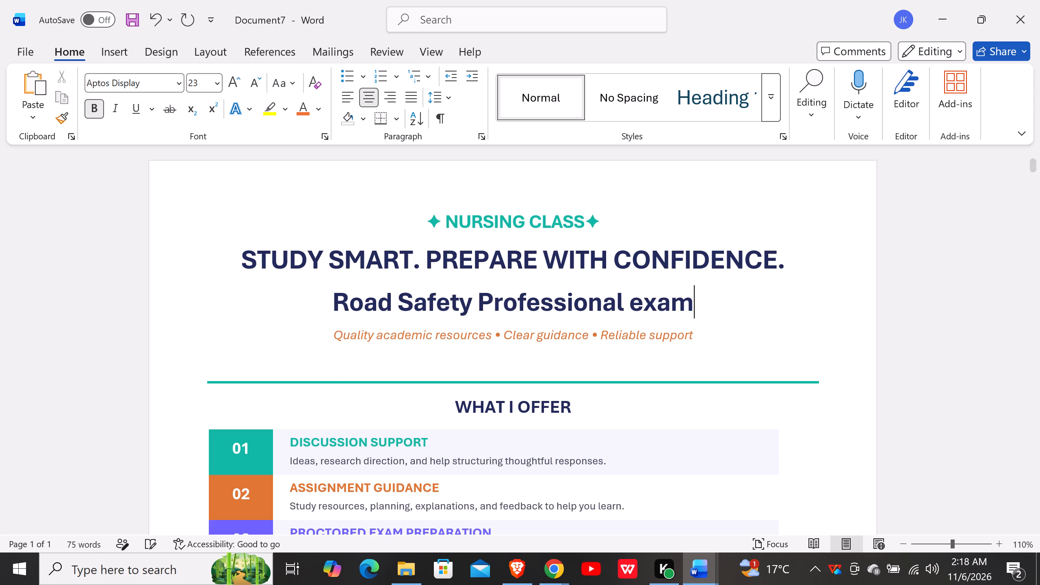
# Set the font size of the "Road Safety Professional exam" title line to 28.
pyautogui.moveTo(704, 301); pyautogui.dragTo(361, 306)
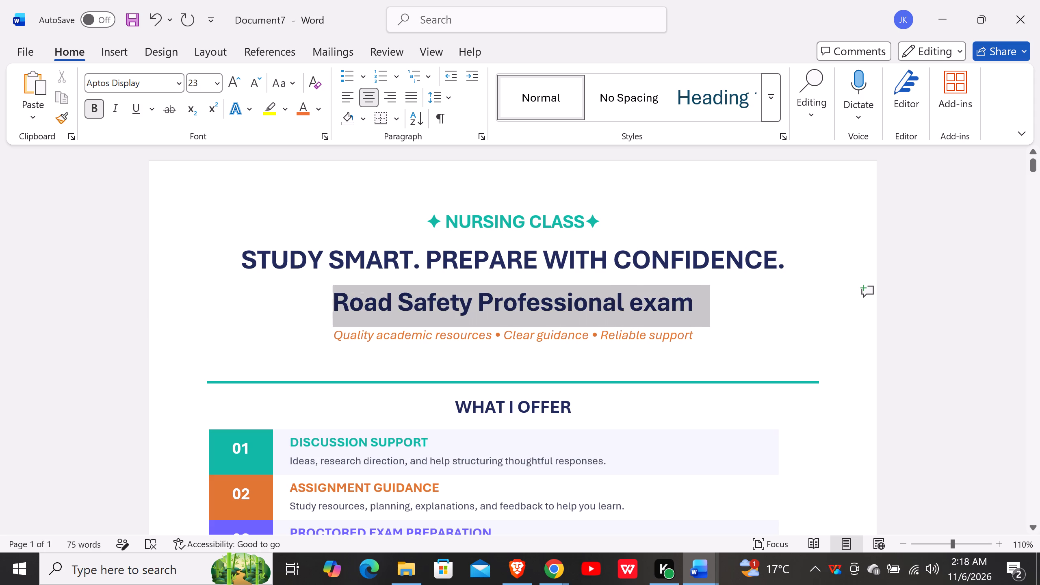
pyautogui.click(485, 254)
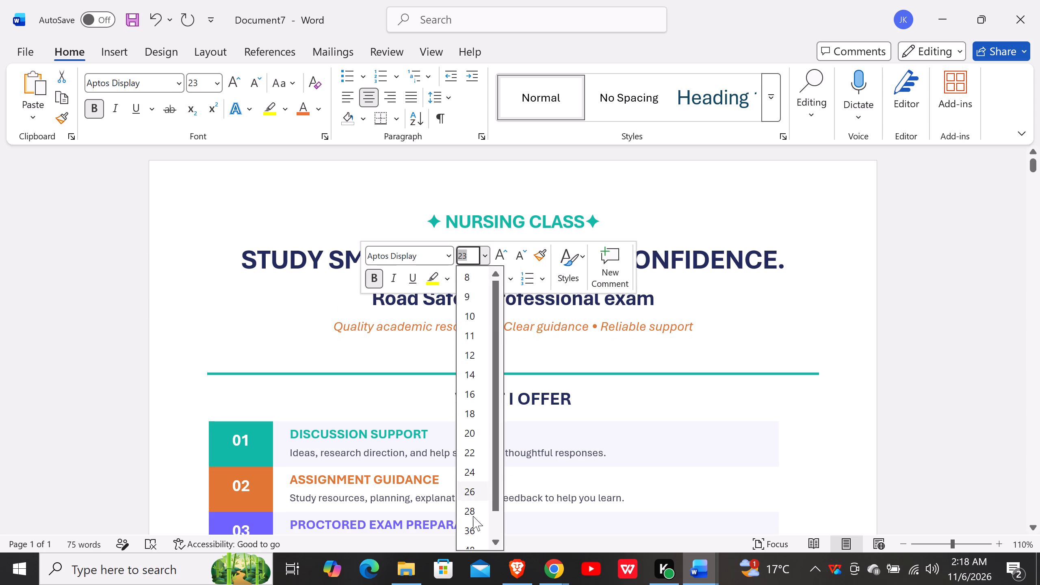
pyautogui.click(473, 509)
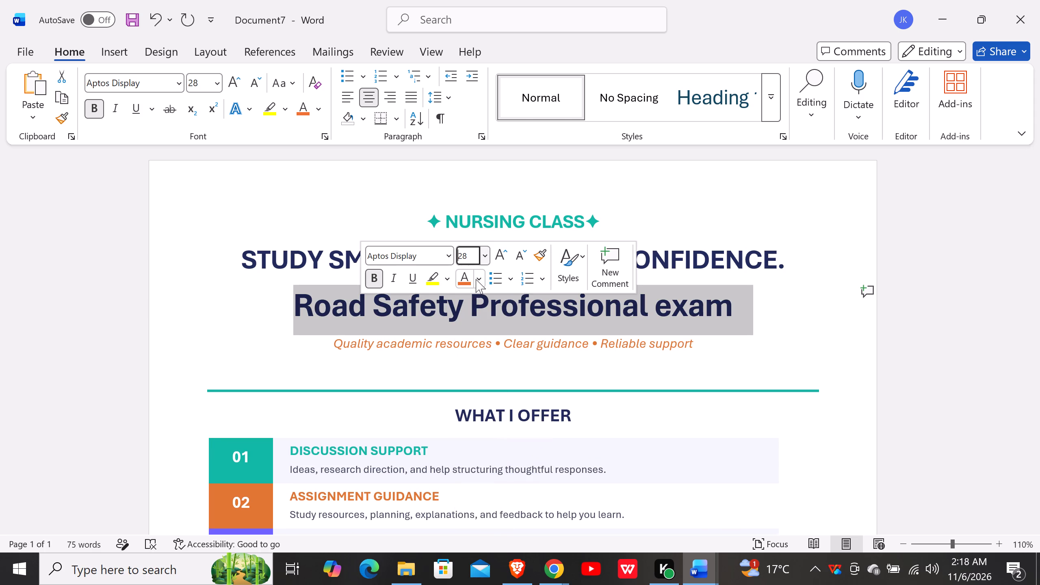
# Format the "Road Safety Professional exam" title line in standard red, underlined, with the Aptos Slab Black font.
pyautogui.click(477, 278)
pyautogui.scroll(-2, 502, 182)
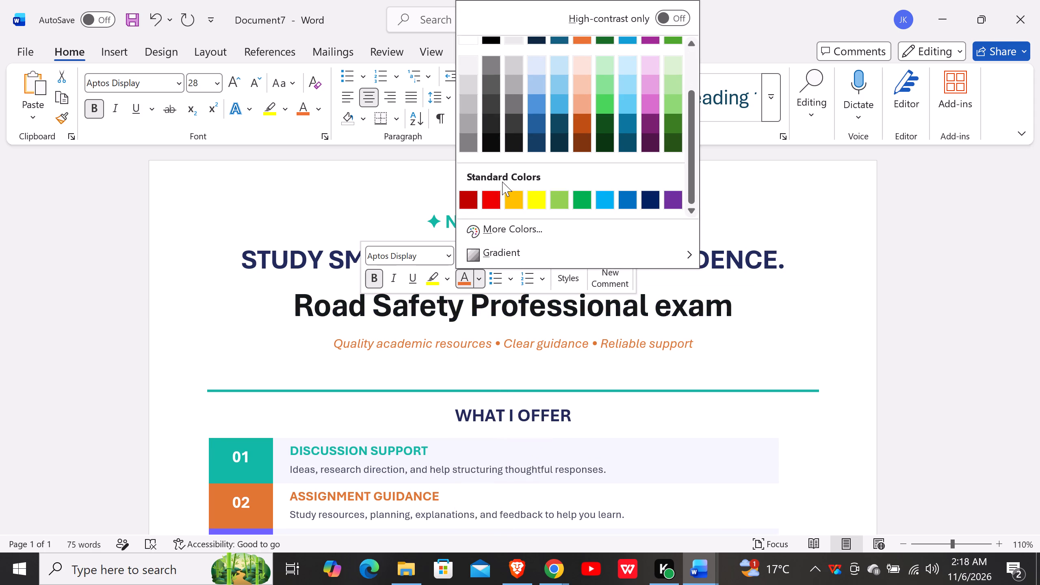
pyautogui.click(493, 199)
pyautogui.click(414, 283)
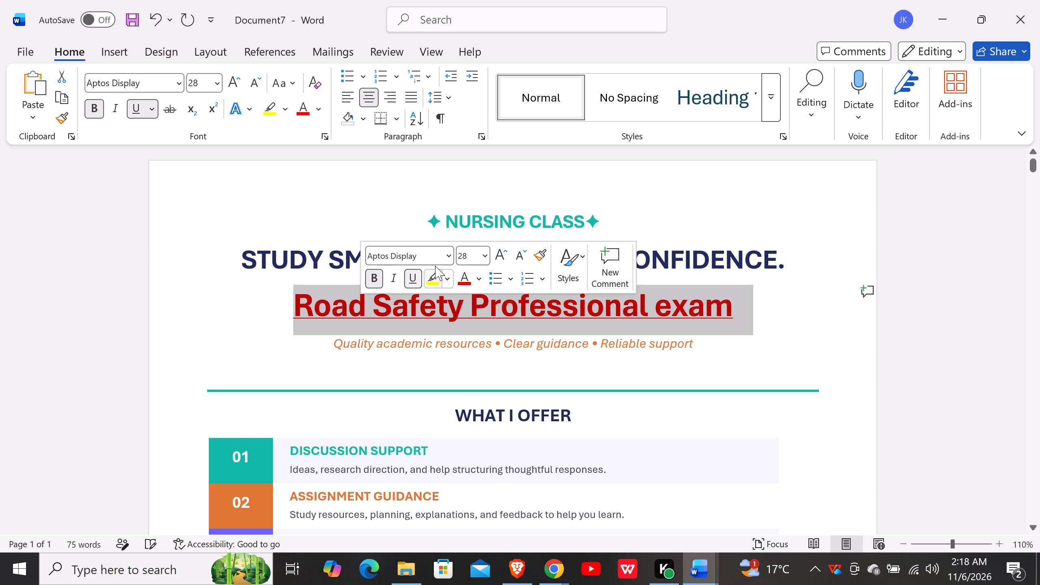
pyautogui.click(448, 255)
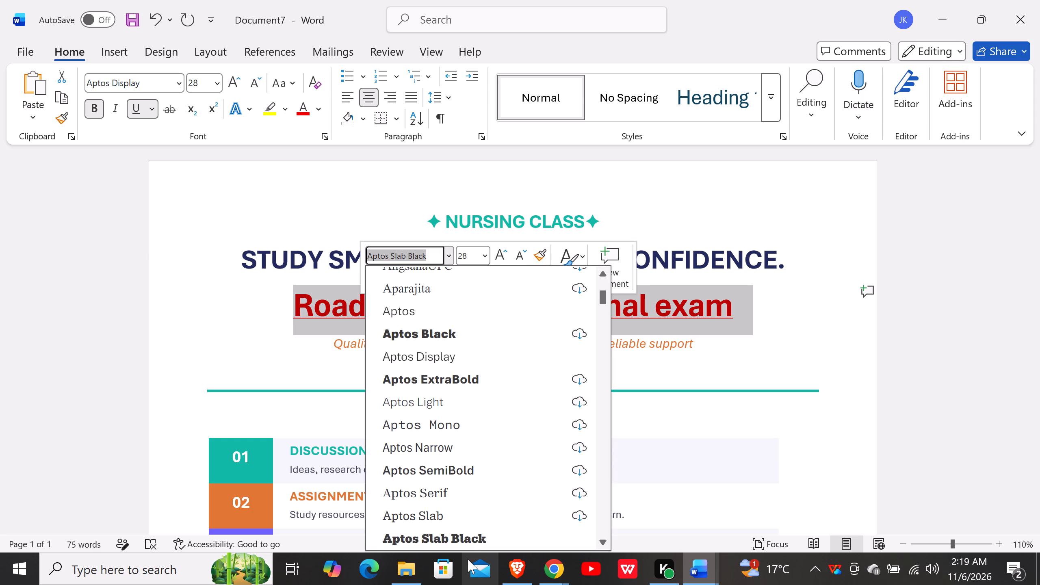
pyautogui.click(471, 534)
pyautogui.click(267, 353)
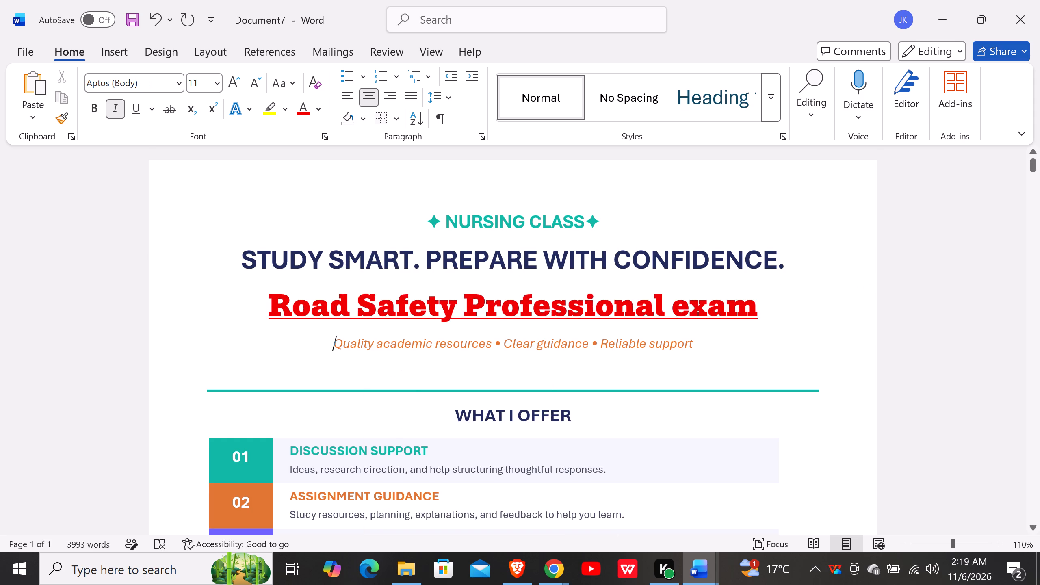
# Delete two blank lines above the "Nominal Safety" question at the top of page 2.
pyautogui.scroll(-3, 354, 368)
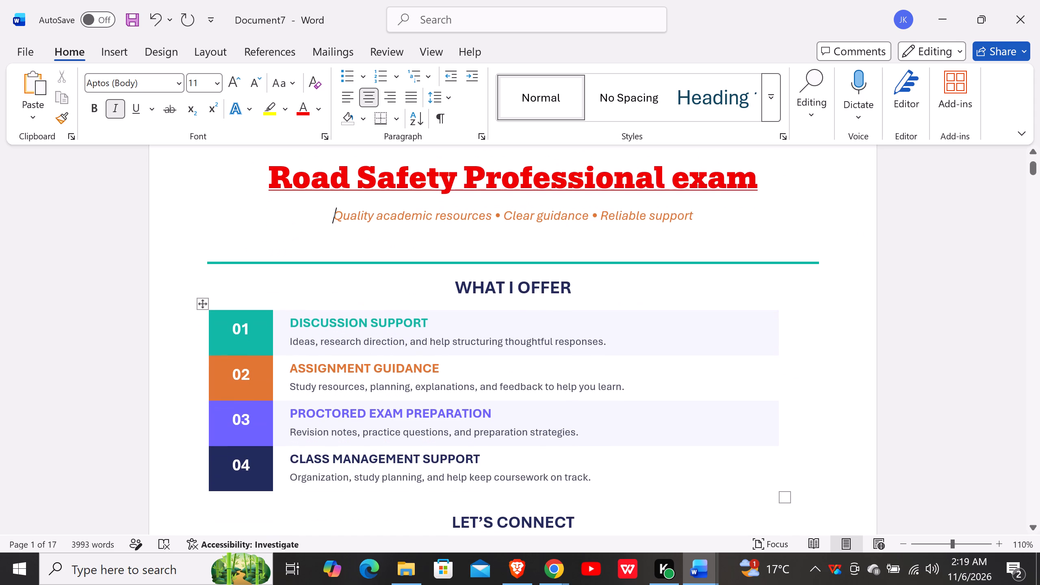
pyautogui.scroll(-19, 354, 368)
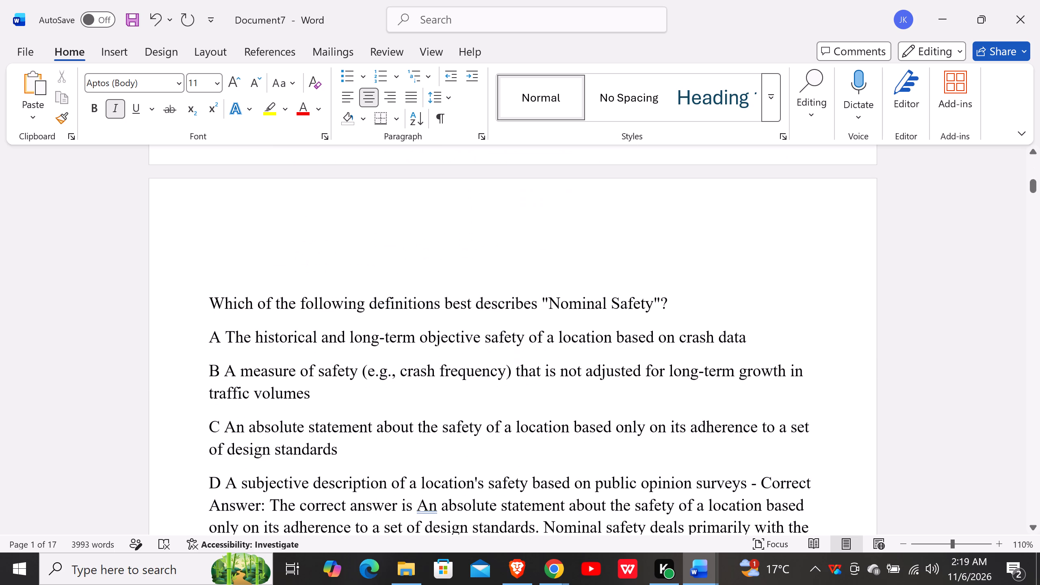
pyautogui.click(245, 255)
pyautogui.press('BackSpace')
pyautogui.press('BackSpace')
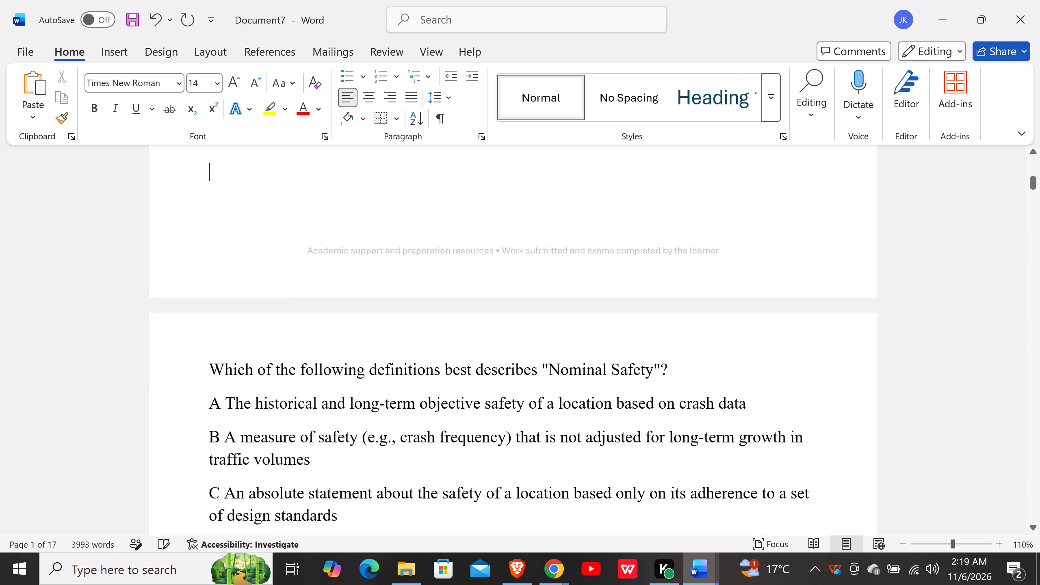
# Replace all occurrences of "Correct Answer:" with highlighted "Answer:" throughout the document, and close Find and Replace.
pyautogui.click(794, 111)
pyautogui.click(800, 180)
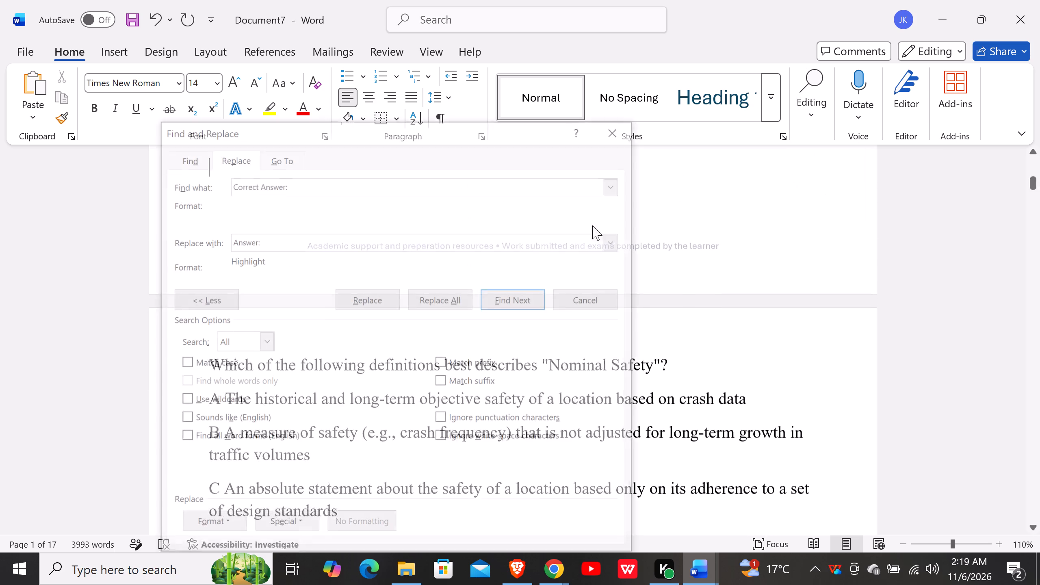
pyautogui.click(451, 299)
pyautogui.click(504, 377)
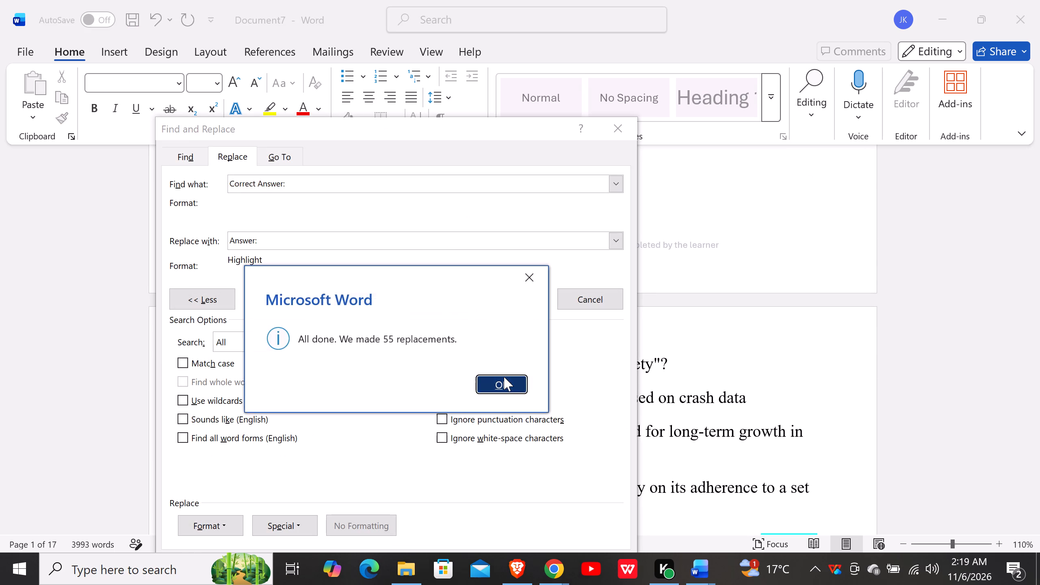
pyautogui.click(630, 127)
pyautogui.scroll(-5, 611, 244)
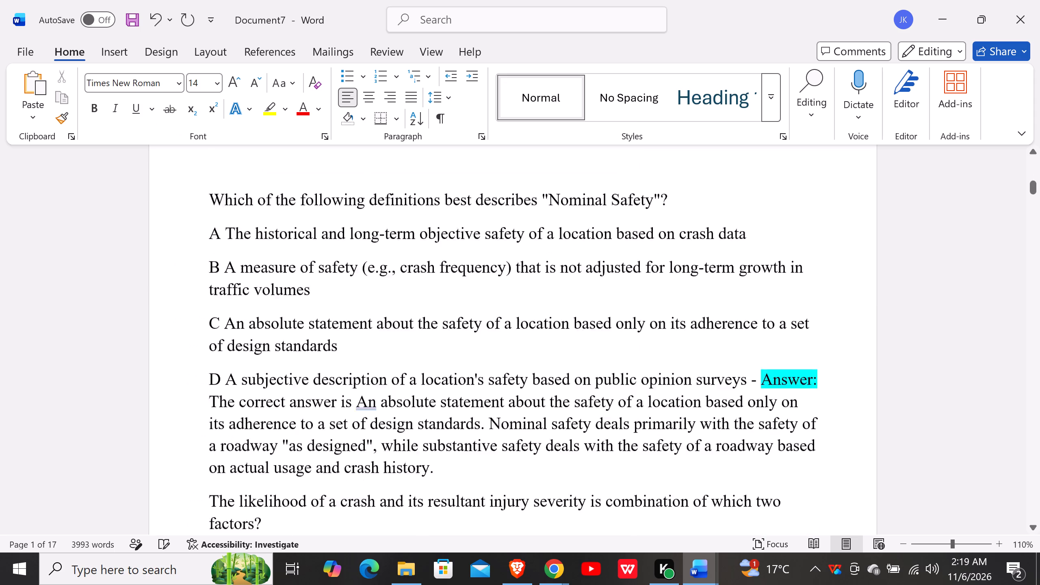
pyautogui.scroll(-3, 611, 244)
# Copy the cover title and save the document to the stuvia folder under the name "Road Safety Professional exam".
pyautogui.scroll(20, 611, 244)
pyautogui.scroll(3, 611, 244)
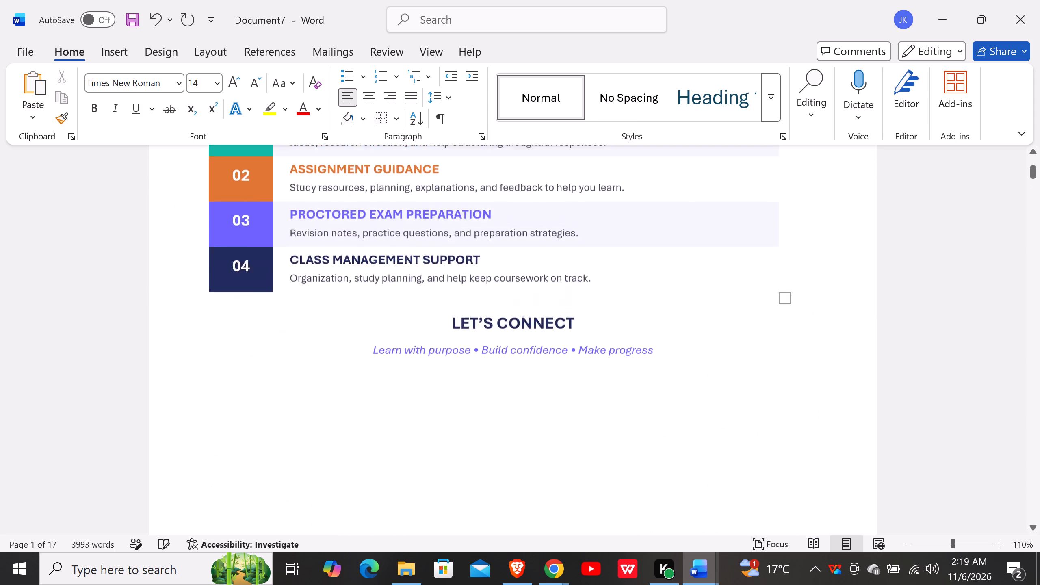
pyautogui.scroll(6, 613, 243)
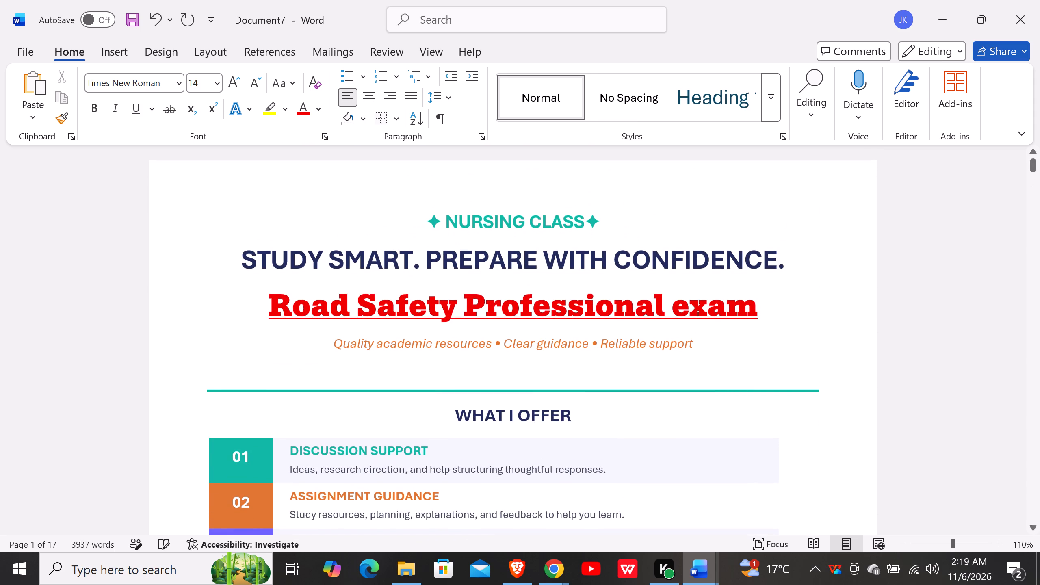
pyautogui.moveTo(767, 307); pyautogui.dragTo(292, 304)
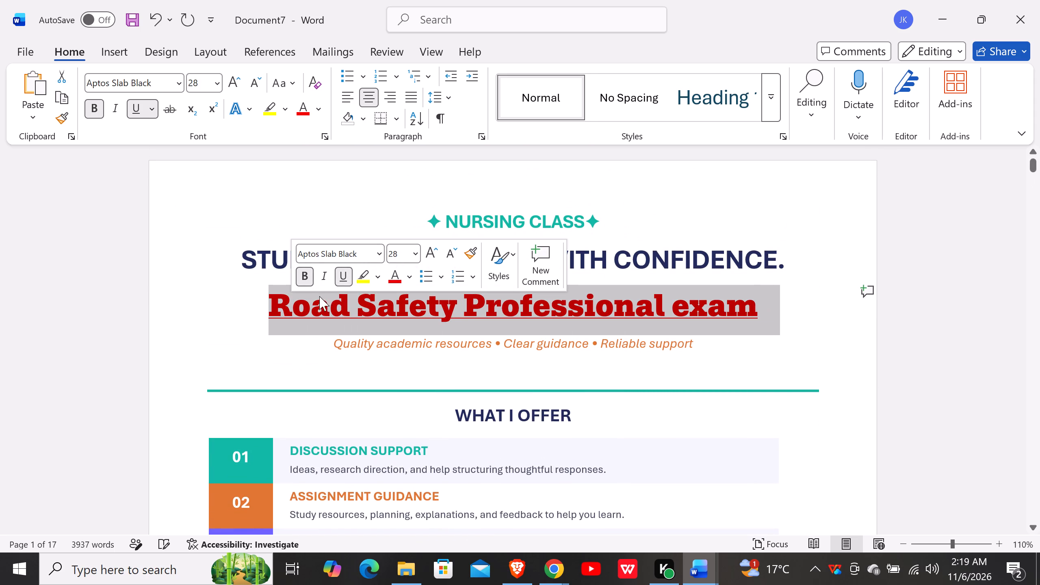
pyautogui.hotkey('ctrl', 'c')
pyautogui.hotkey('ctrl', 's')
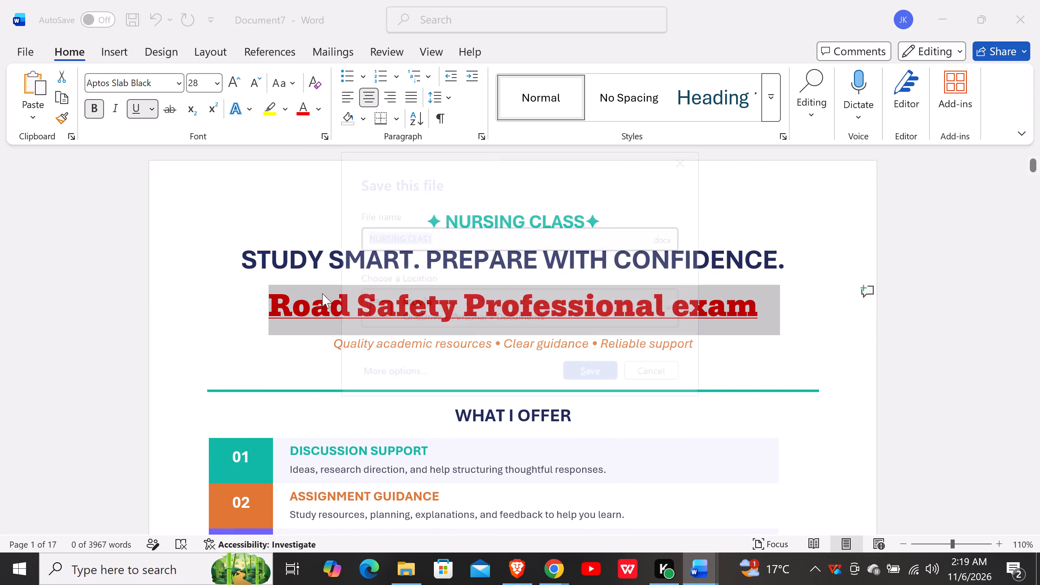
pyautogui.press('BackSpace')
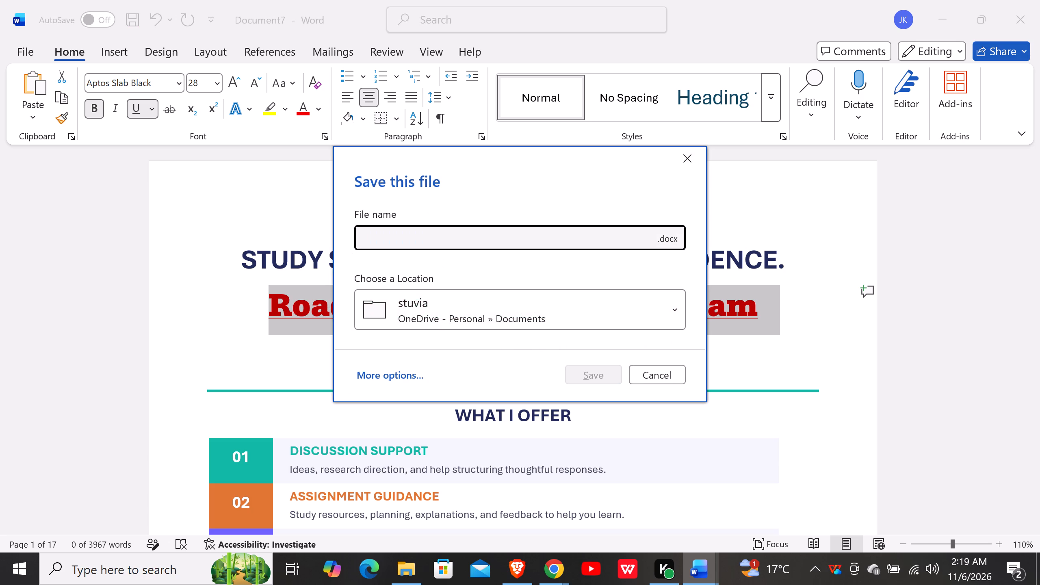
pyautogui.hotkey('ctrl', 'v')
pyautogui.click(575, 367)
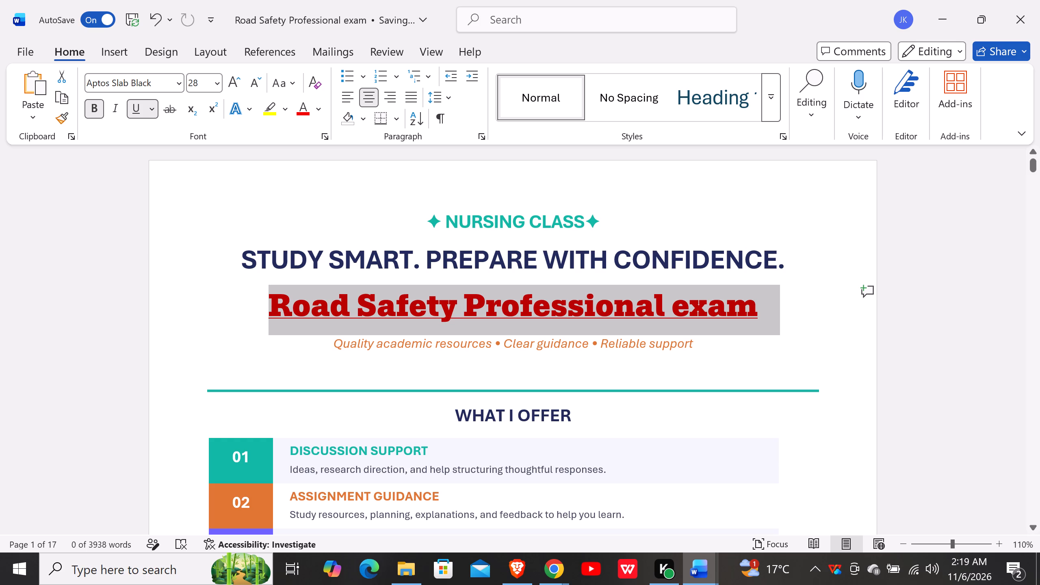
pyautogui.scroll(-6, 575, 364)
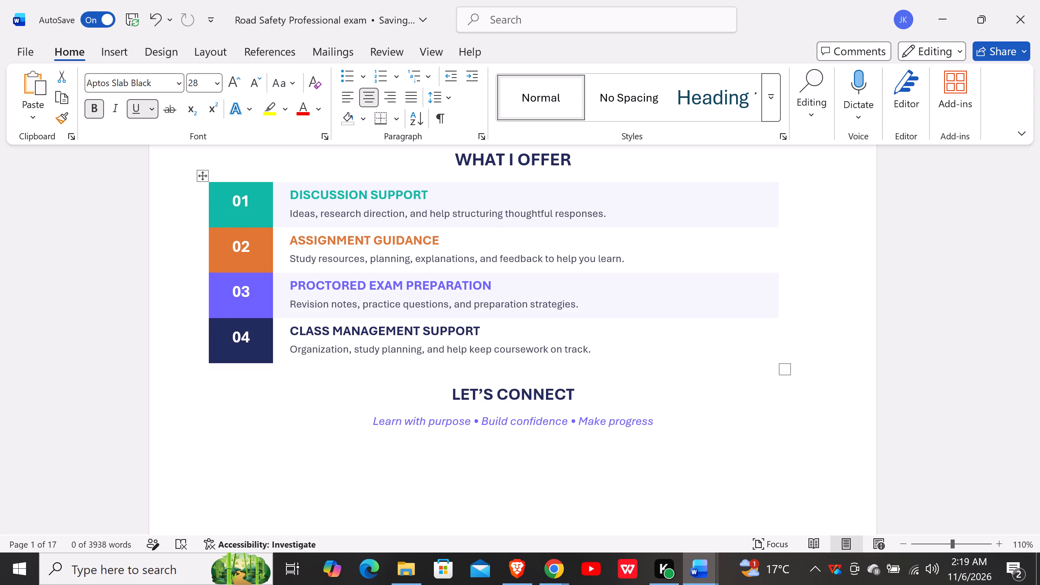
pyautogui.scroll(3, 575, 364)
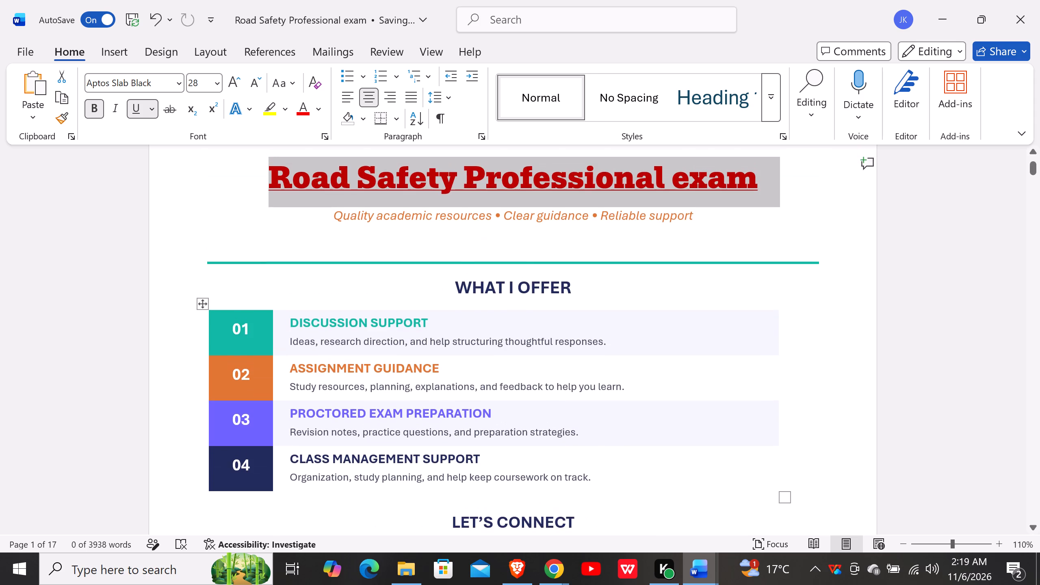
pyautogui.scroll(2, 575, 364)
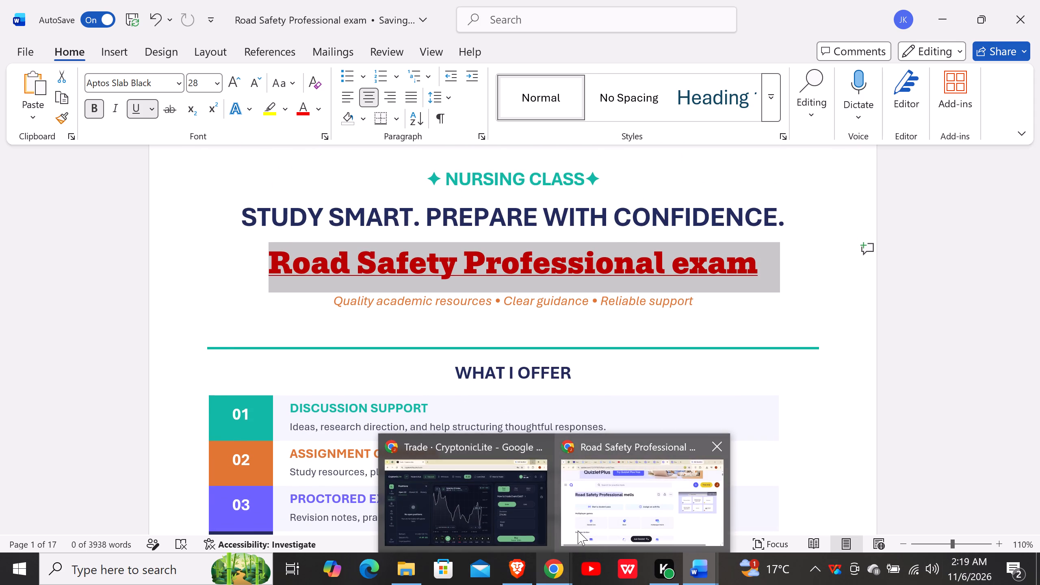
# Switch to Chrome and check the open Quizlet sets against Road Safety Fundamentals, closing the MOT Exam set's export dialog.
pyautogui.click(578, 531)
pyautogui.click(716, 17)
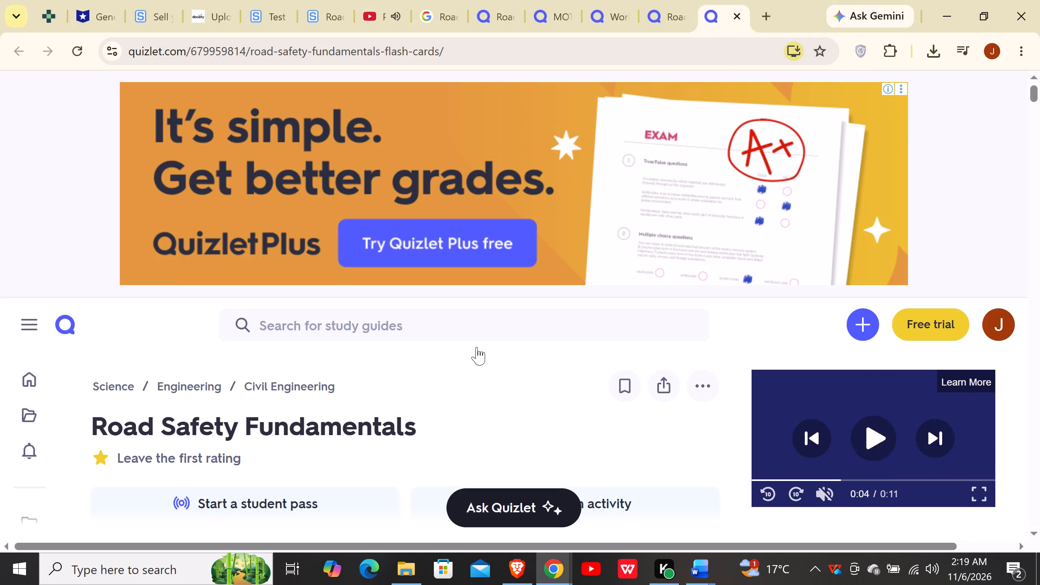
pyautogui.scroll(-9, 476, 344)
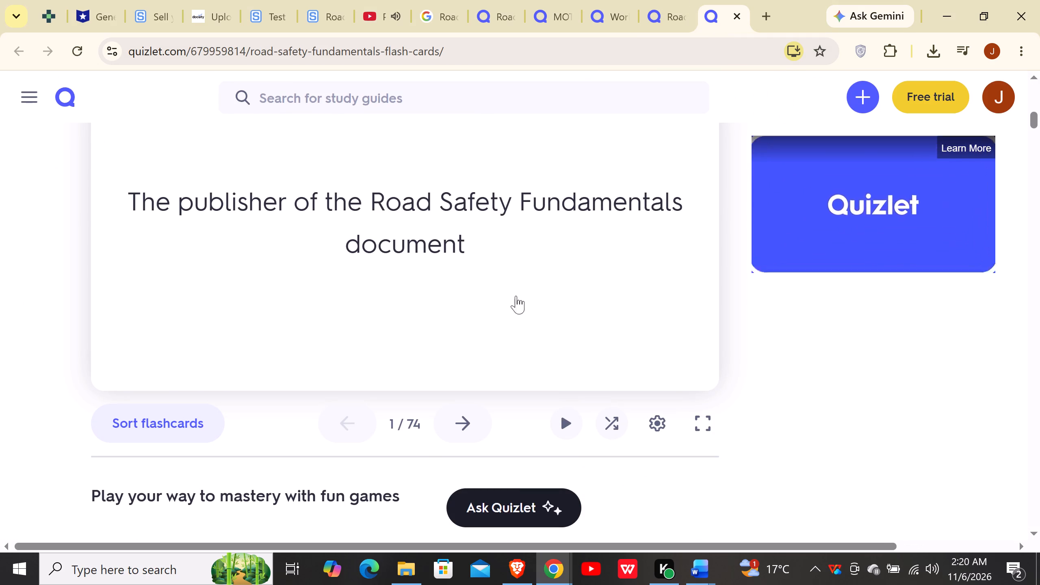
pyautogui.click(553, 13)
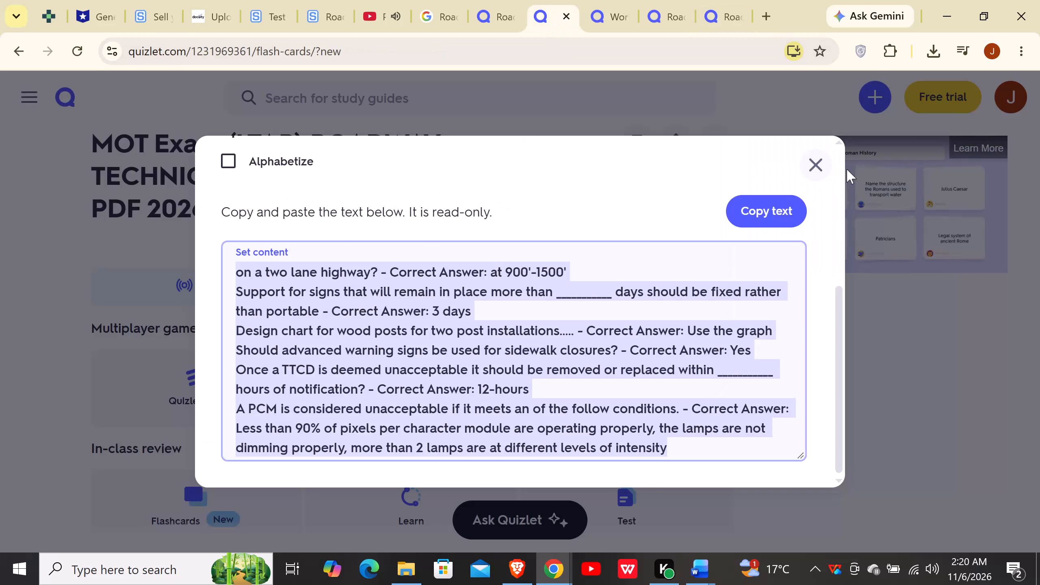
pyautogui.click(816, 160)
pyautogui.click(497, 16)
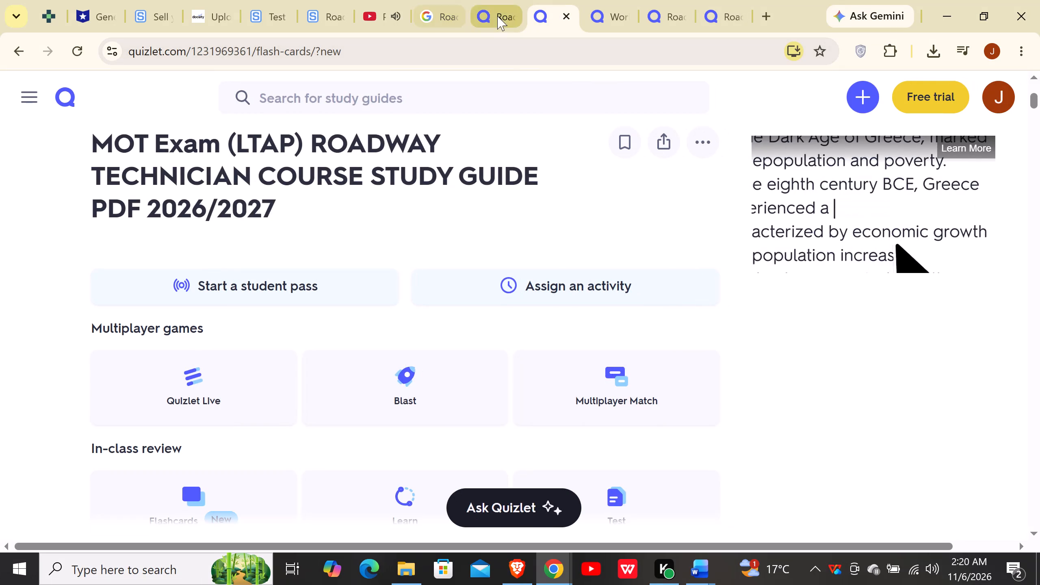
pyautogui.scroll(-5, 490, 237)
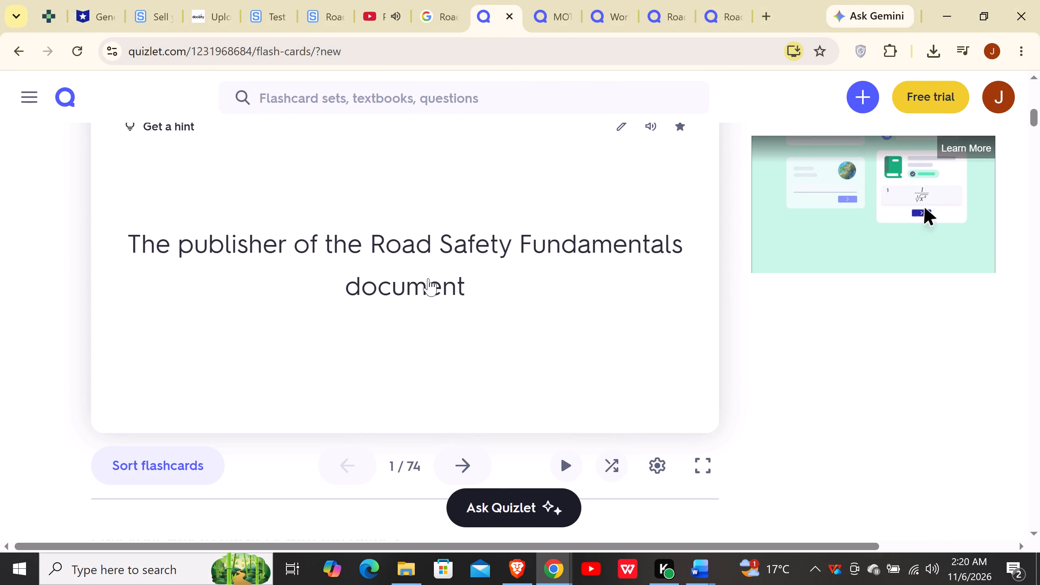
pyautogui.click(722, 5)
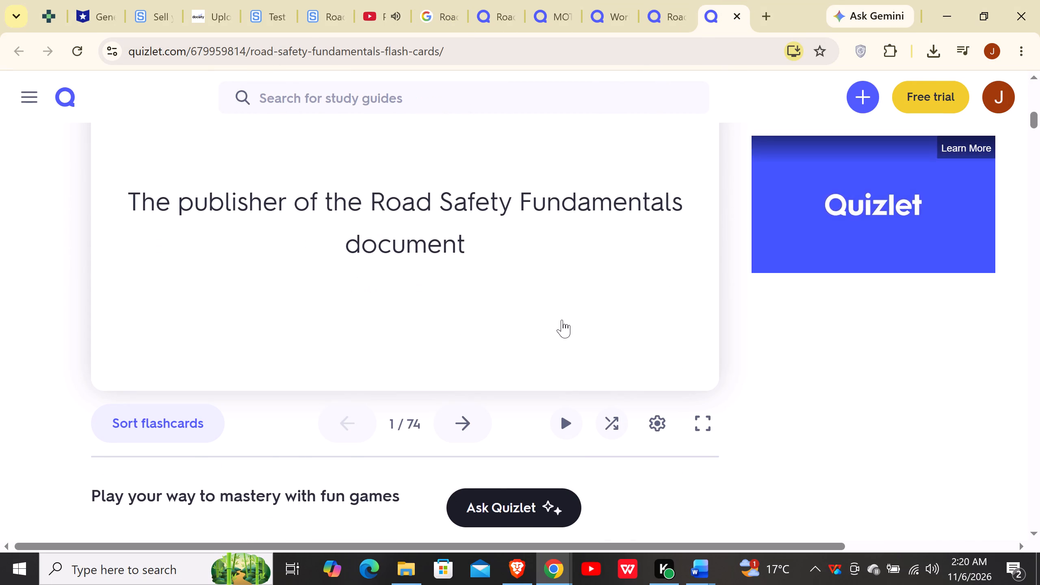
# Look through the Google results for "Roadway Technician Course Study Guide" for further Quizlet sets and open results page 3.
pyautogui.click(442, 14)
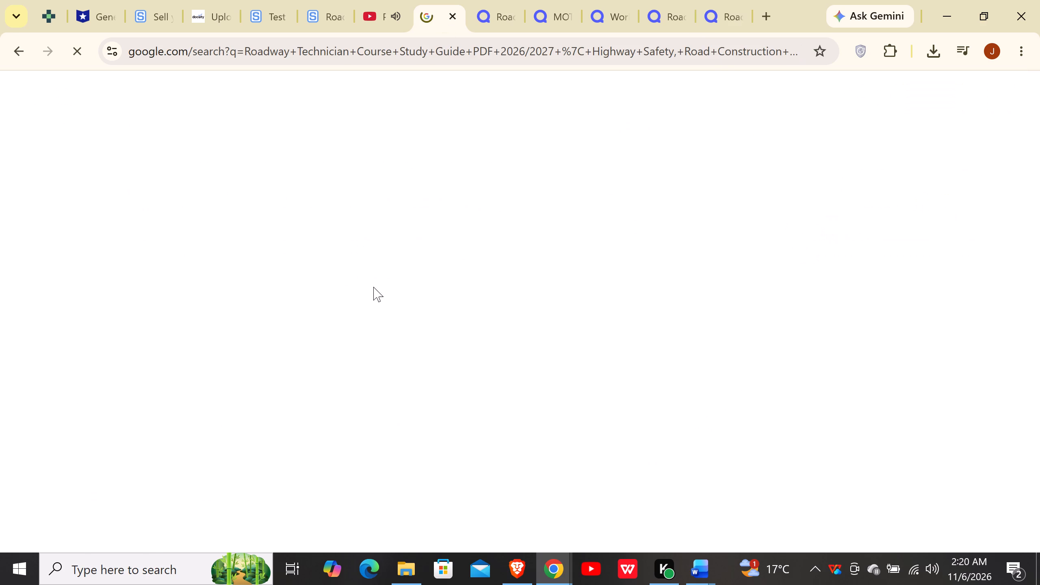
pyautogui.scroll(-12, 369, 334)
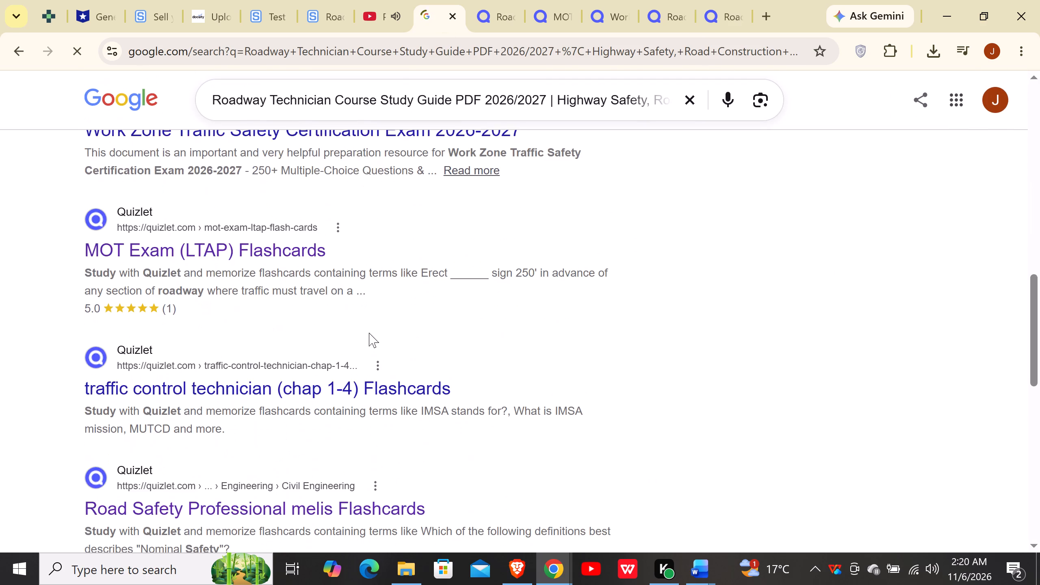
pyautogui.scroll(-7, 369, 333)
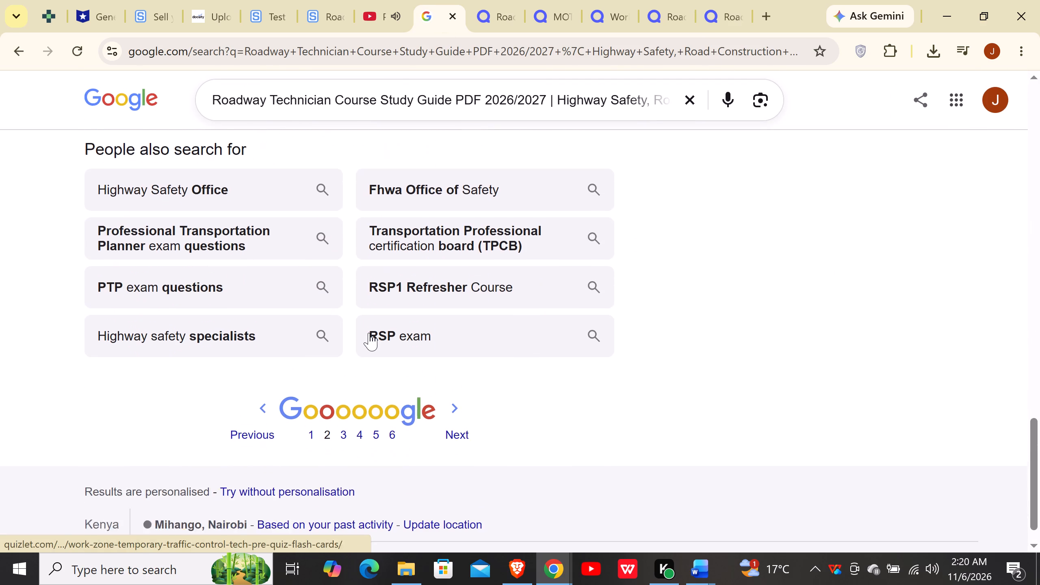
pyautogui.click(348, 406)
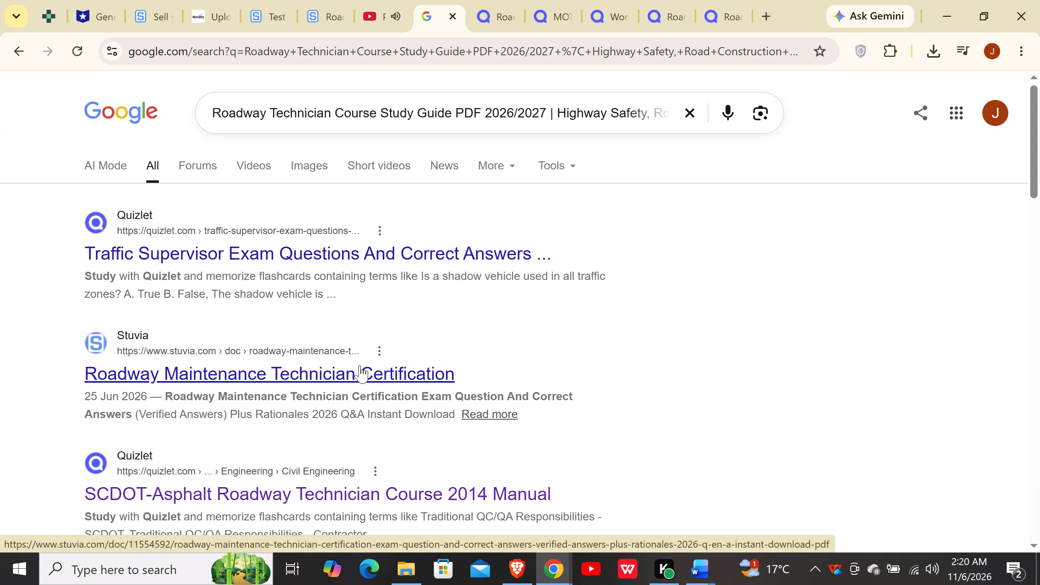
# Open the "Traffic Supervisor Exam Questions And Correct Answers" Quizlet set in a new tab and examine its flashcards.
pyautogui.keyDown('ctrl'); pyautogui.click(328, 253); pyautogui.keyUp('ctrl')
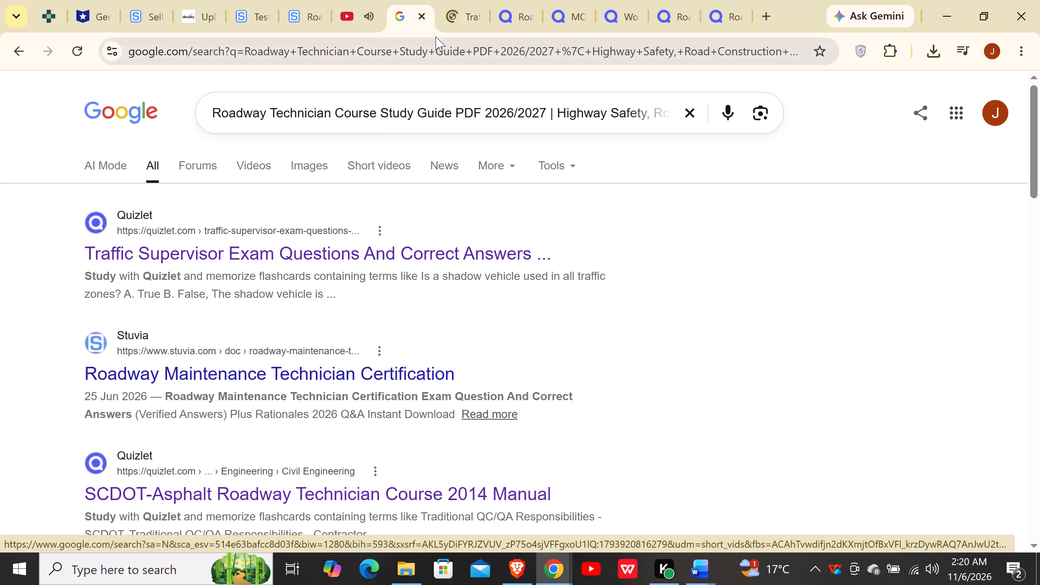
pyautogui.click(459, 10)
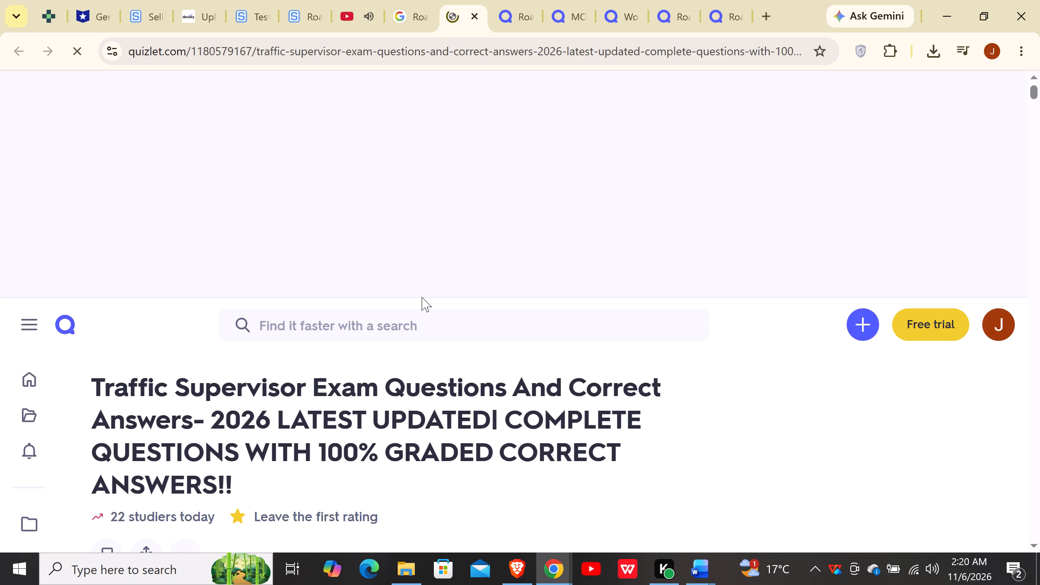
pyautogui.scroll(-3, 422, 297)
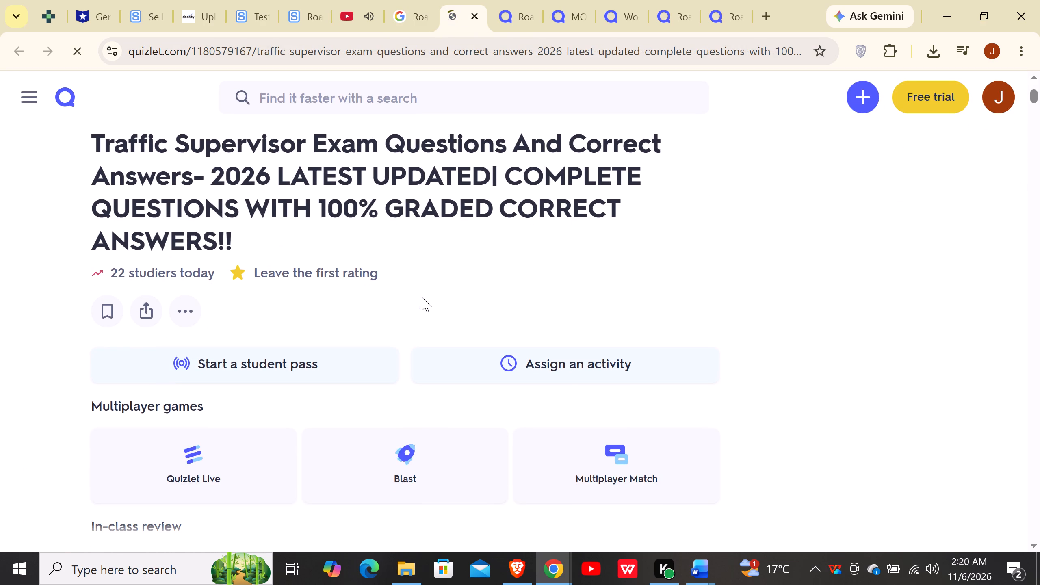
pyautogui.scroll(-7, 422, 297)
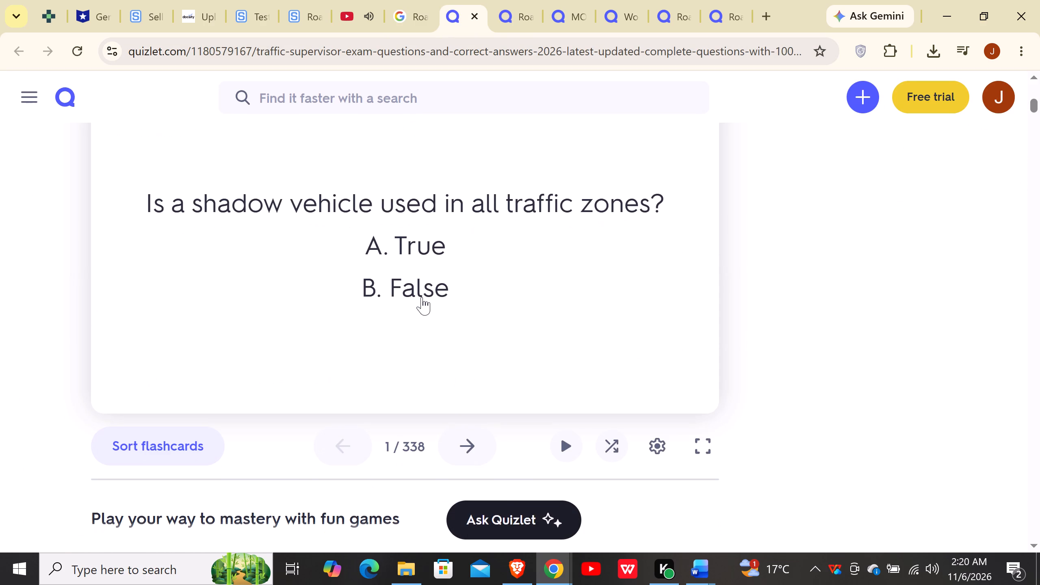
# Copy the Traffic Supervisor Exam set's full title from Quizlet into Document8 in Word, on a new line below "STUDY SMART. PREPARE WITH CONFIDENCE.".
pyautogui.scroll(8, 422, 297)
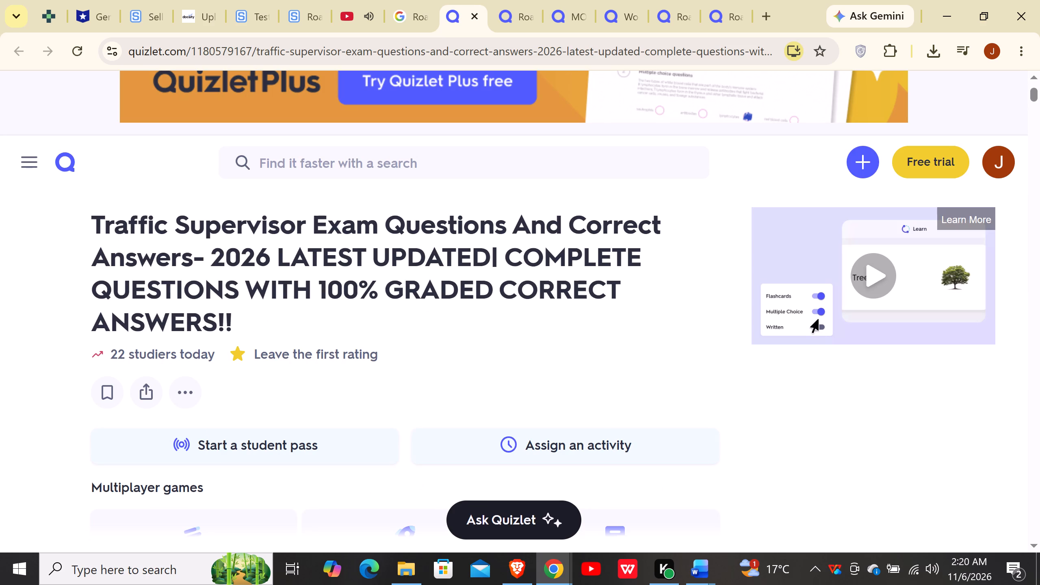
pyautogui.moveTo(230, 324); pyautogui.dragTo(81, 225)
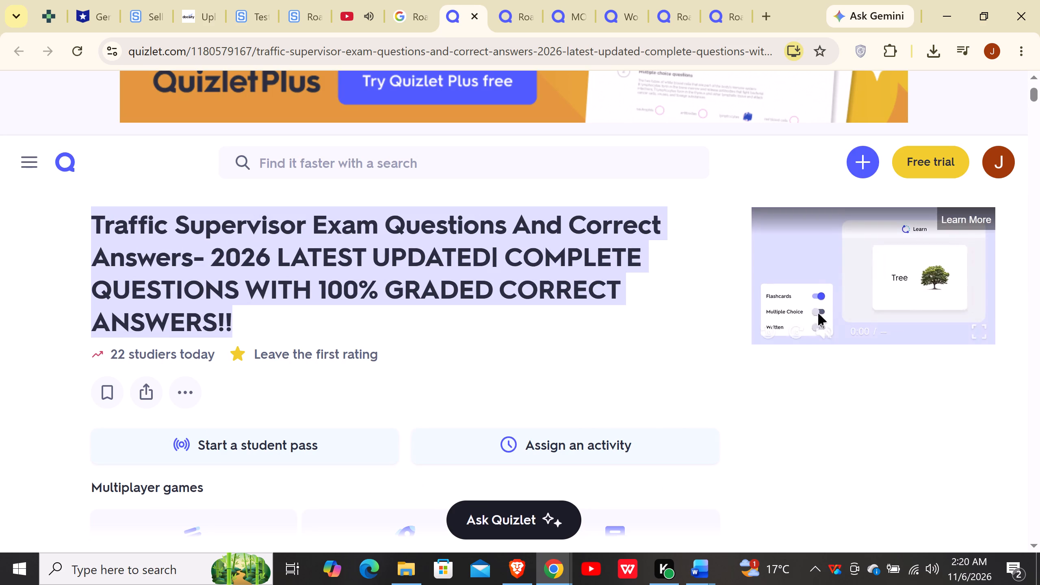
pyautogui.rightClick(288, 253)
pyautogui.click(330, 281)
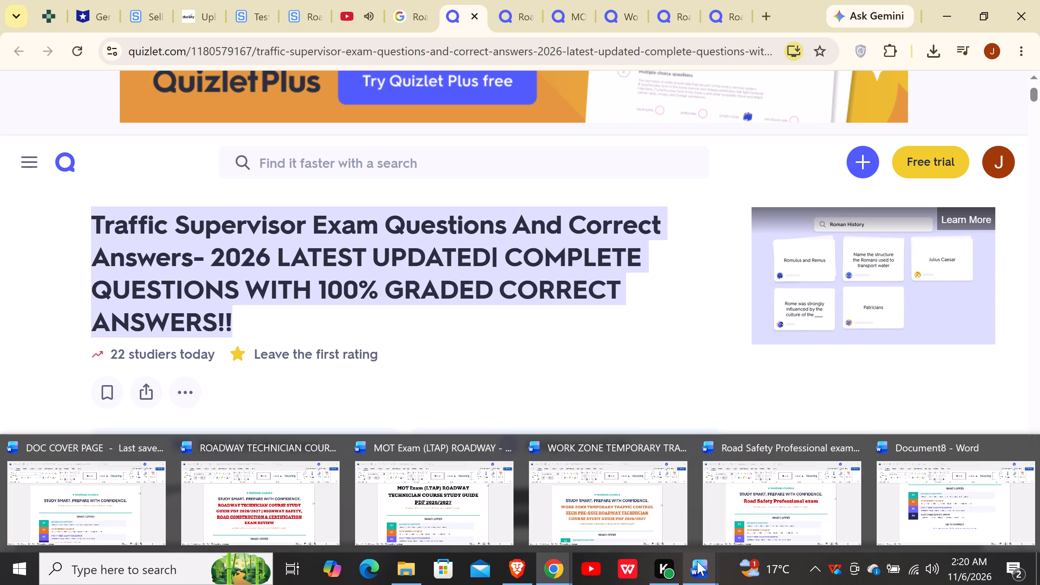
pyautogui.click(969, 498)
pyautogui.scroll(5, 741, 362)
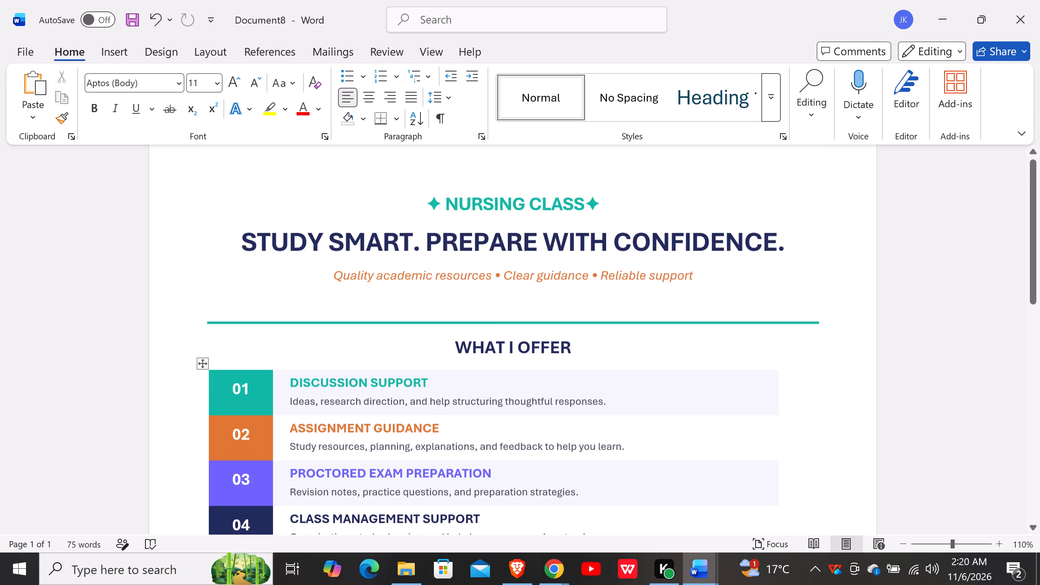
pyautogui.scroll(3, 750, 362)
pyautogui.click(801, 257)
pyautogui.press('Return')
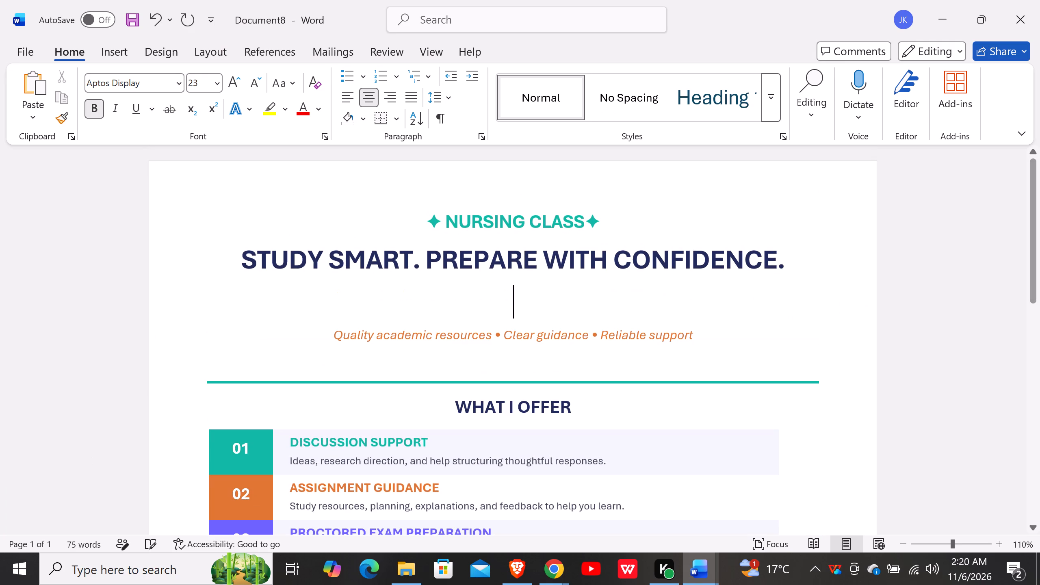
pyautogui.hotkey('ctrl', 'v')
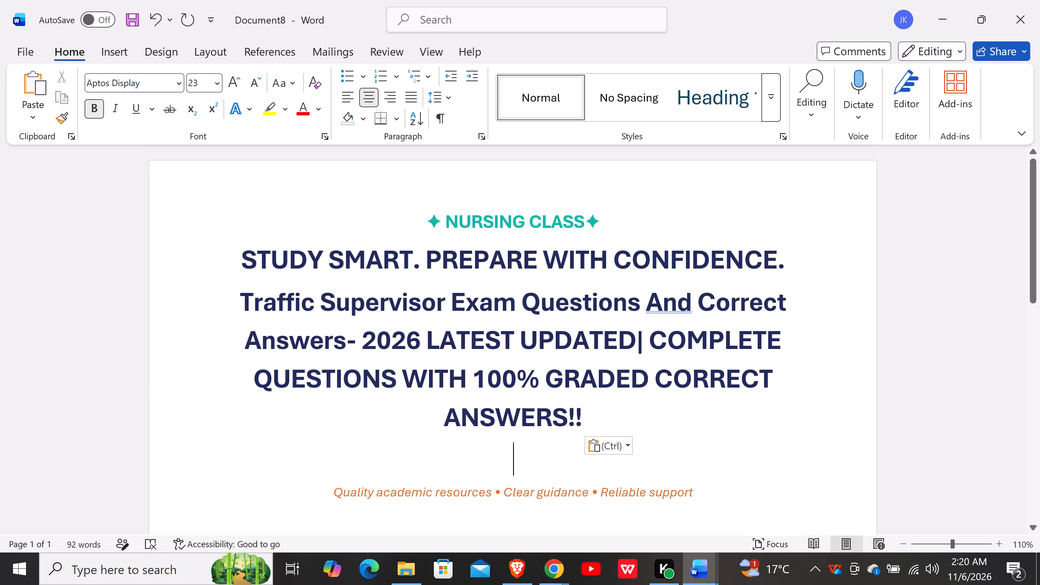
pyautogui.press('BackSpace')
pyautogui.press('BackSpace')
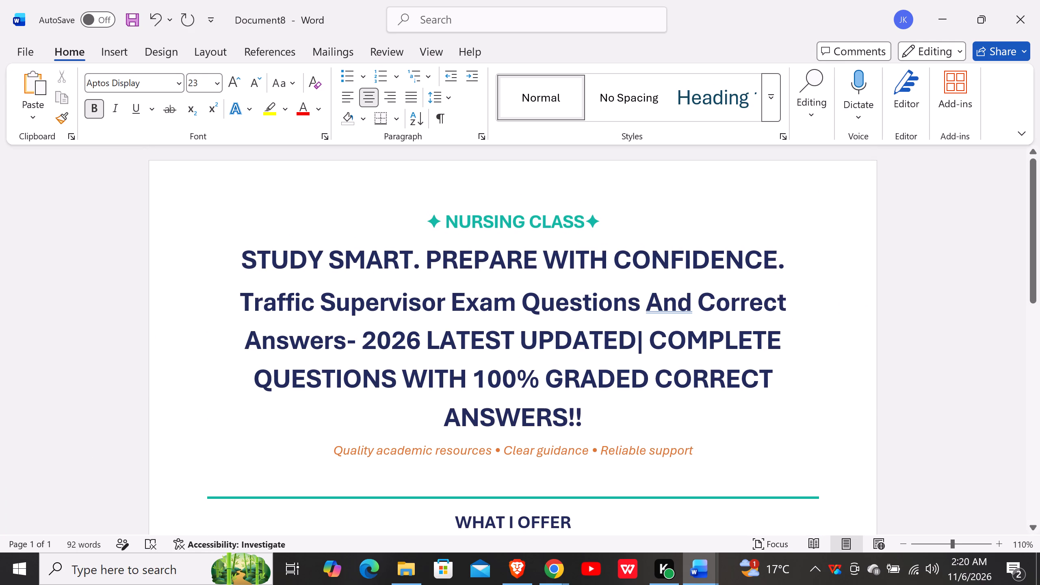
# Format the pasted cover title as uppercase, Aptos Slab Black, purple and underlined.
pyautogui.moveTo(593, 422); pyautogui.dragTo(273, 308)
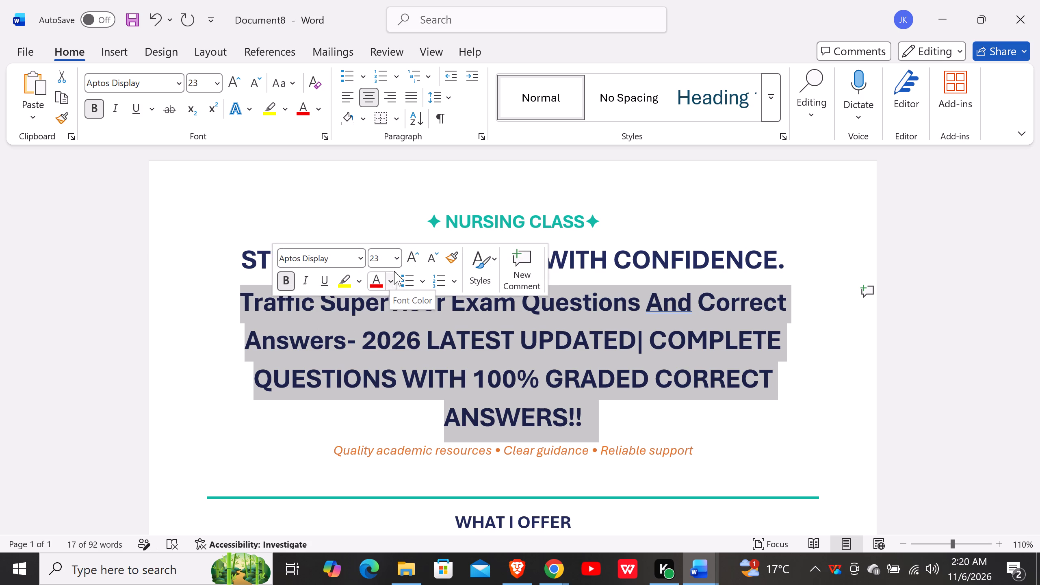
pyautogui.click(296, 82)
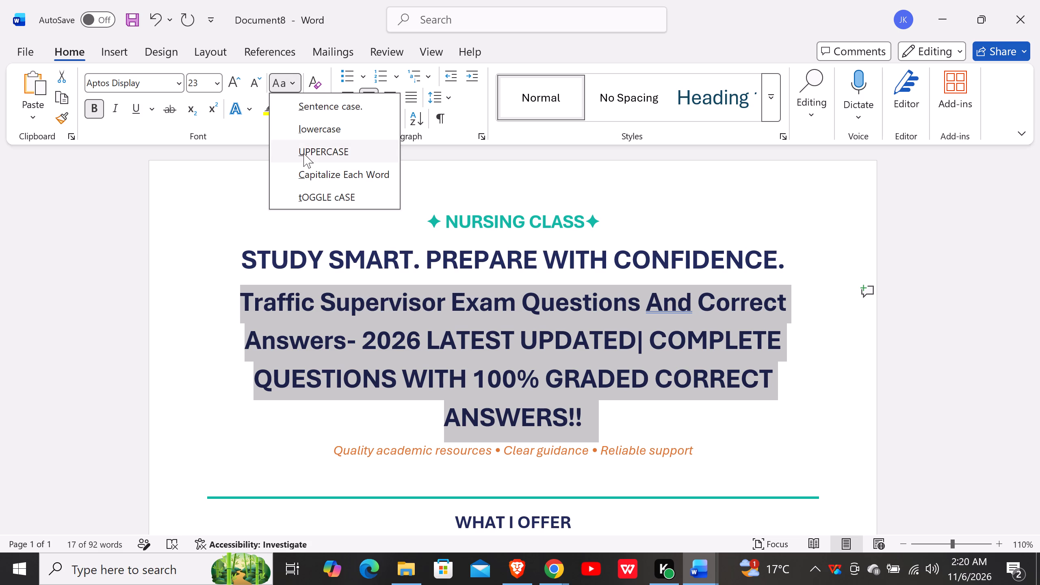
pyautogui.click(305, 154)
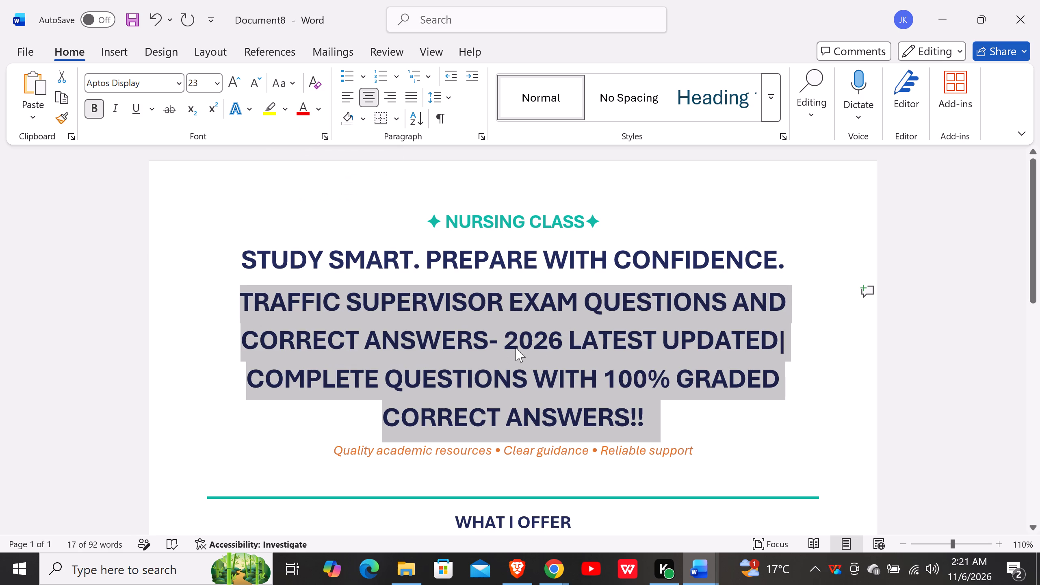
pyautogui.rightClick(495, 368)
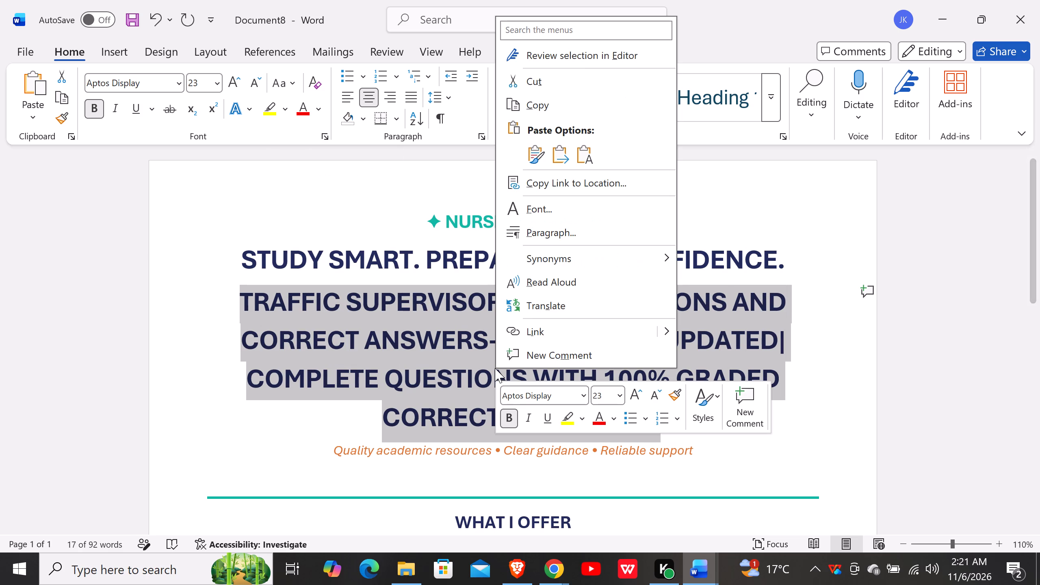
pyautogui.click(581, 396)
pyautogui.click(568, 367)
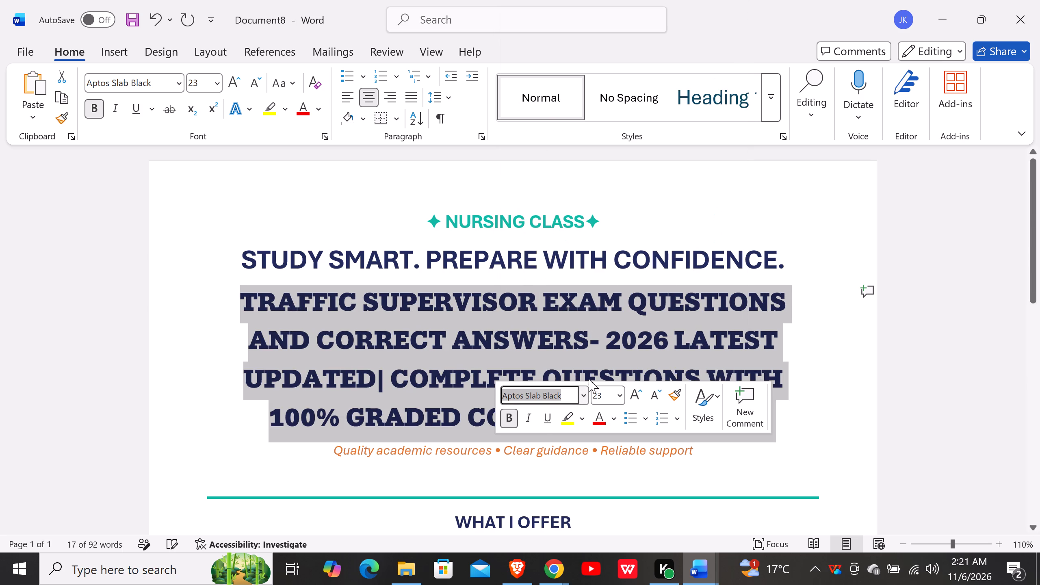
pyautogui.click(613, 418)
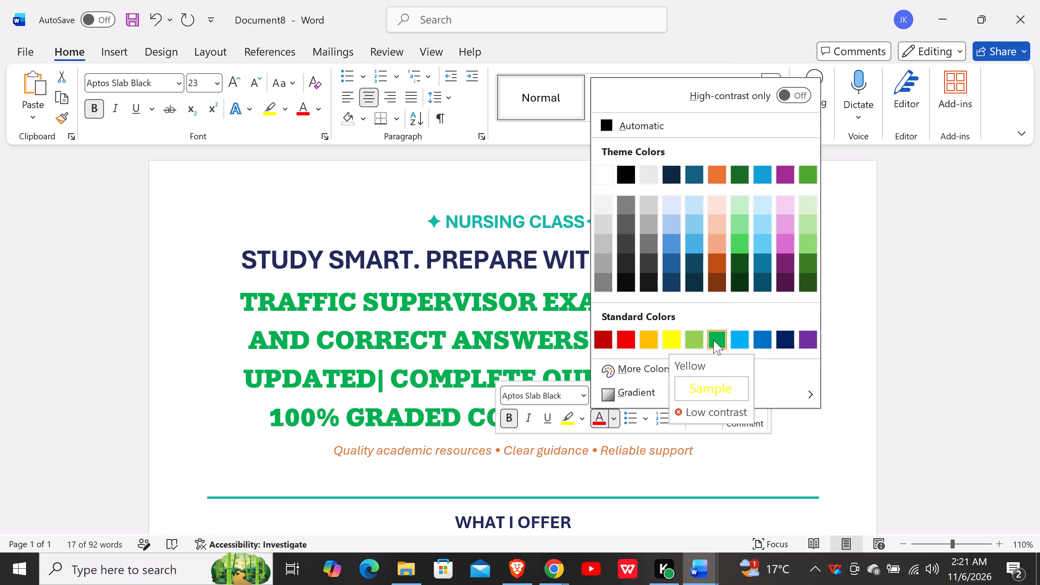
pyautogui.click(809, 337)
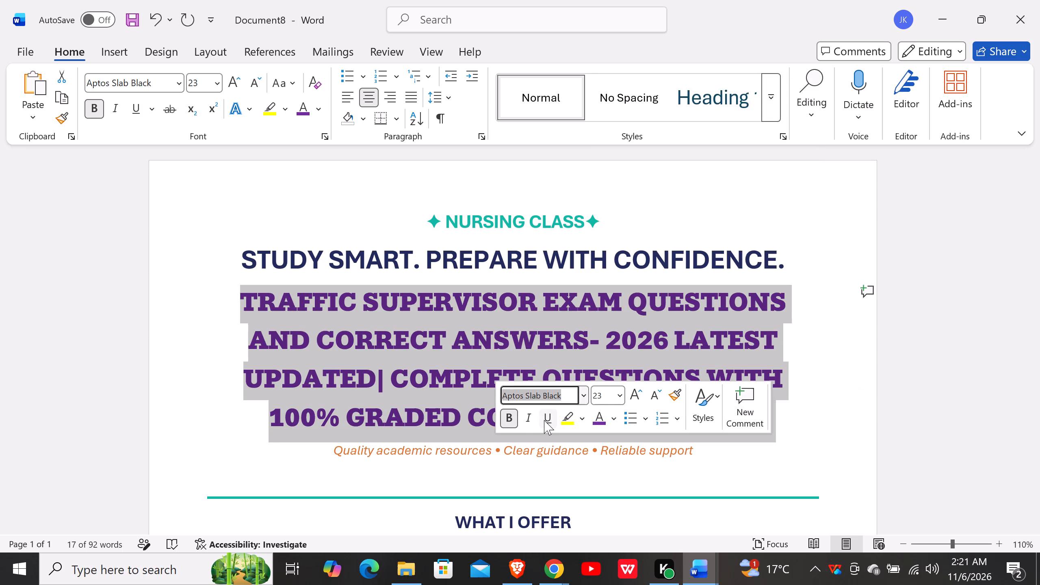
pyautogui.click(547, 420)
pyautogui.click(263, 435)
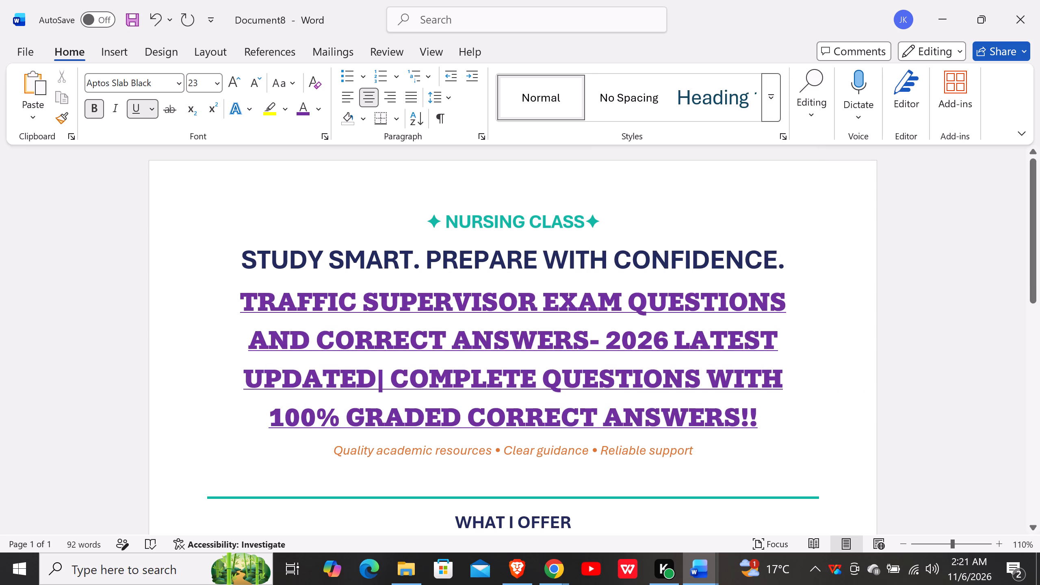
# Place the insertion point below the cover page's closing tagline, and in Chrome create a copy of the Traffic Supervisor set visible to Just me.
pyautogui.scroll(-2, 333, 424)
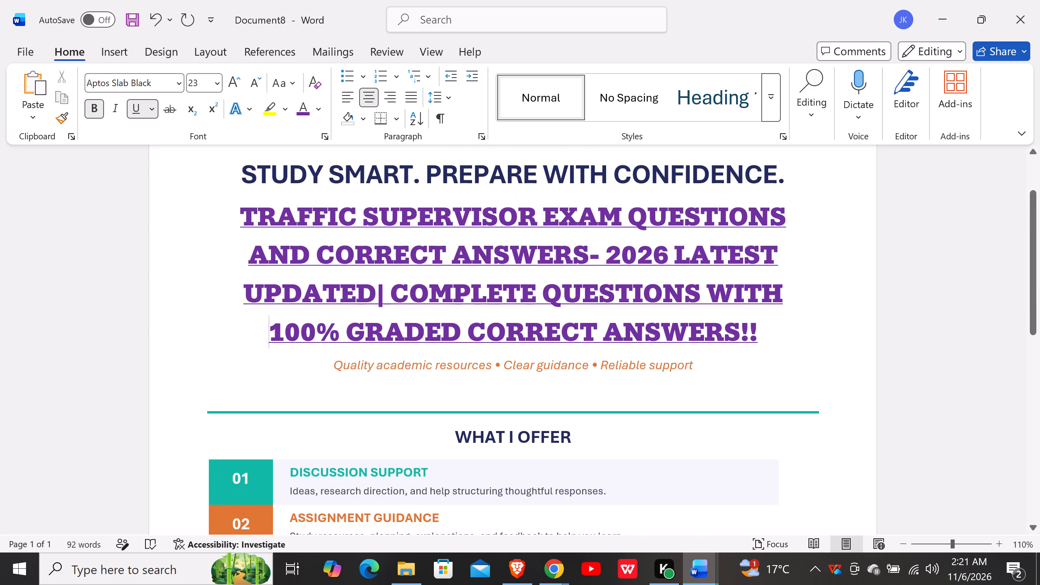
pyautogui.scroll(-9, 333, 424)
pyautogui.click(273, 369)
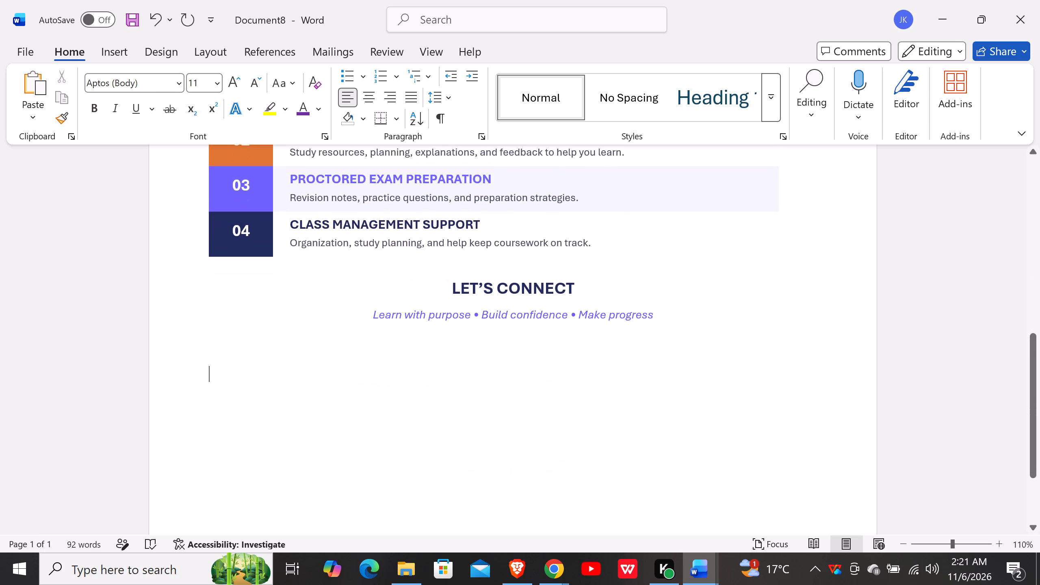
pyautogui.click(626, 514)
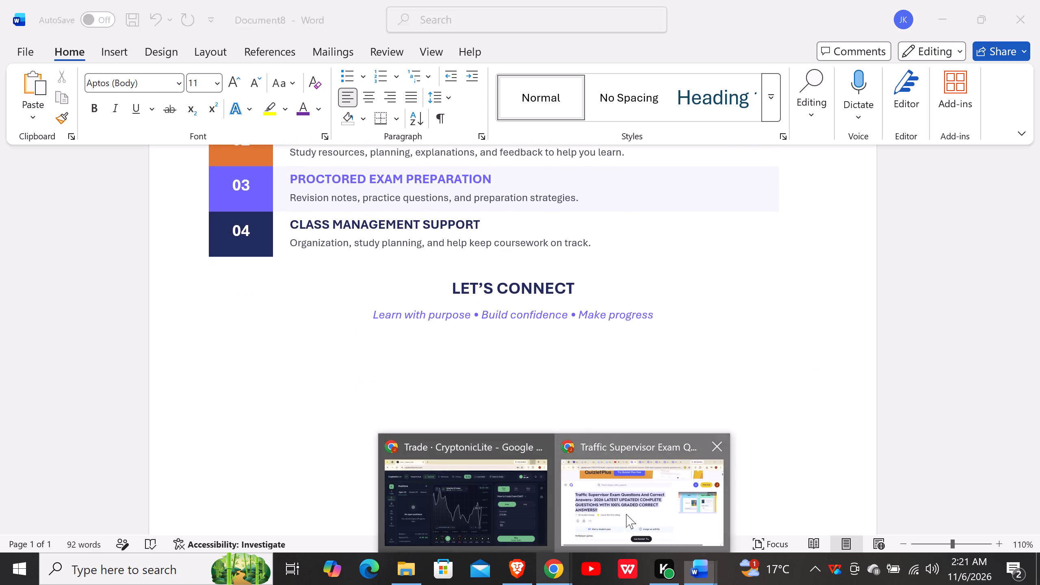
pyautogui.click(181, 393)
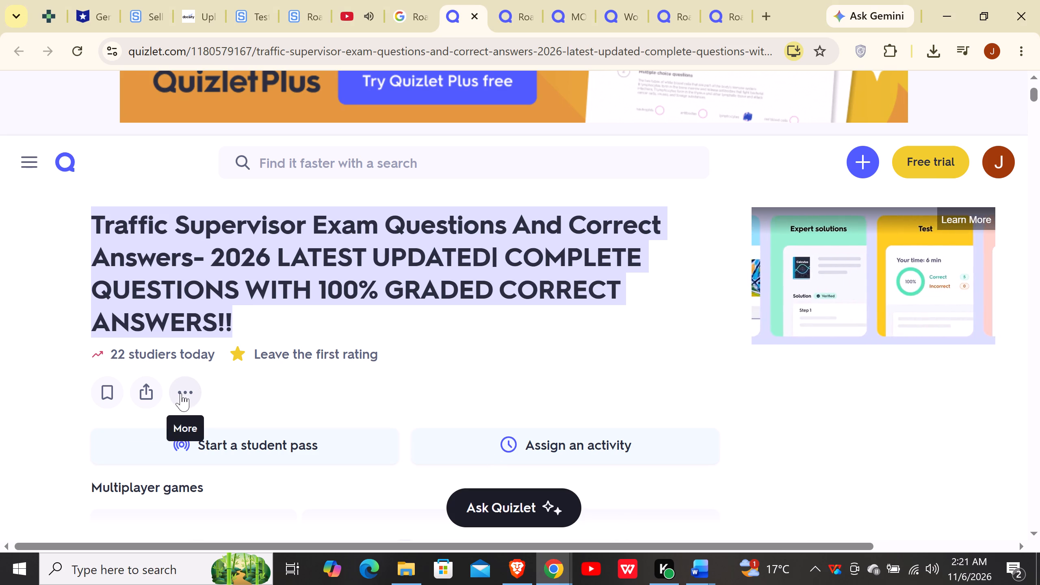
pyautogui.click(169, 212)
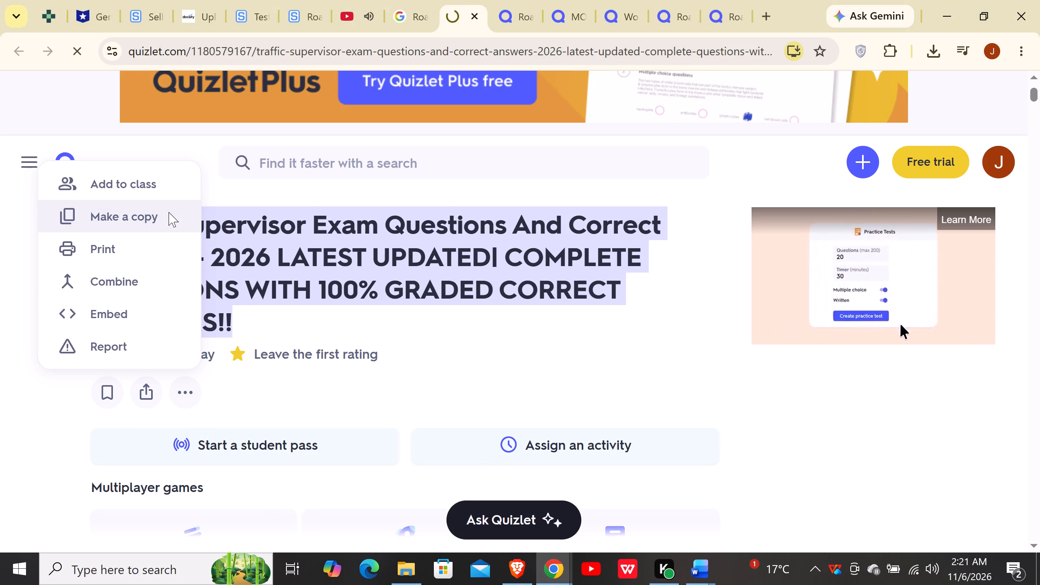
pyautogui.click(71, 195)
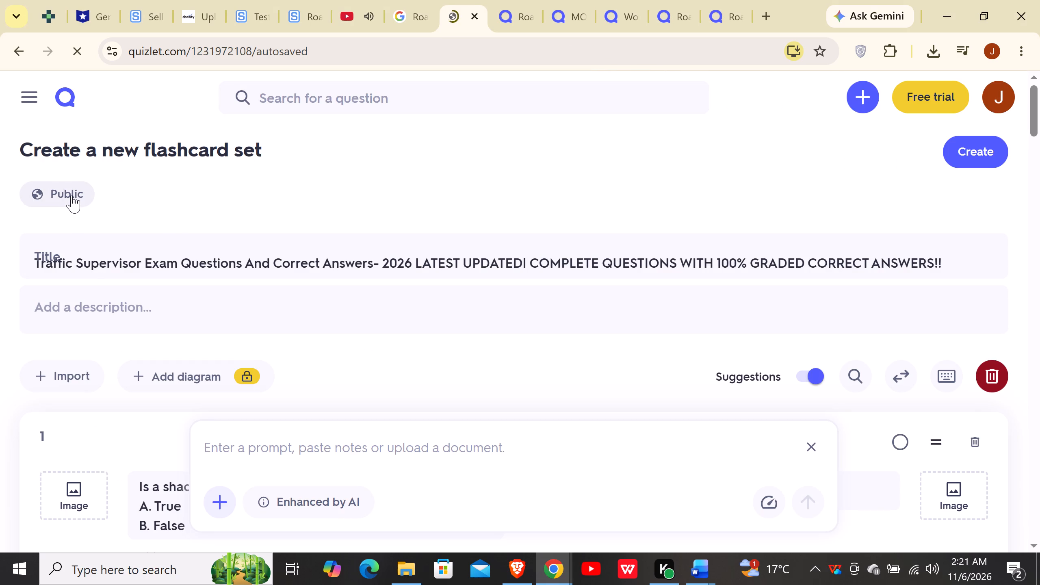
pyautogui.click(299, 262)
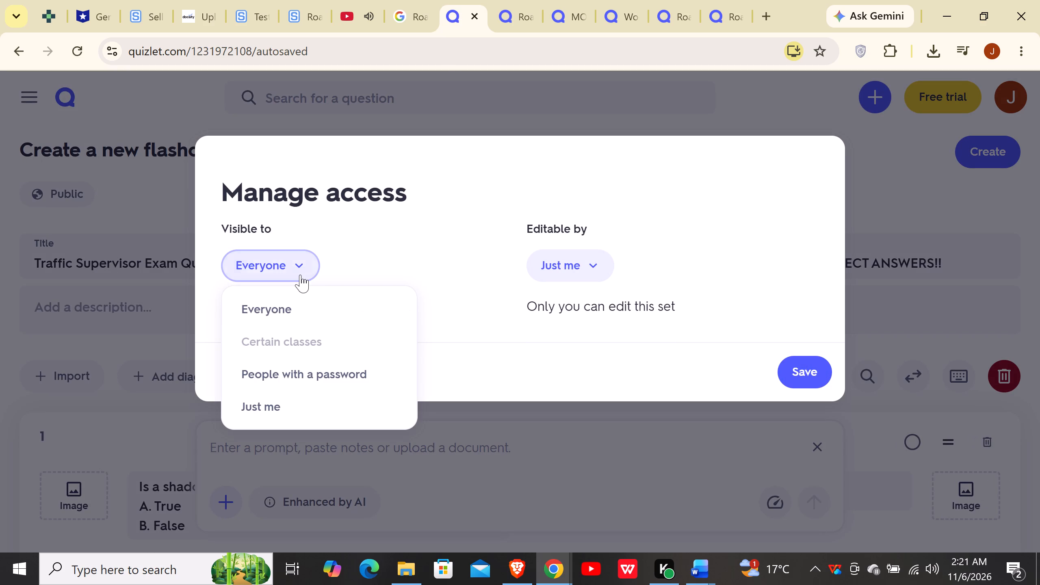
pyautogui.click(284, 401)
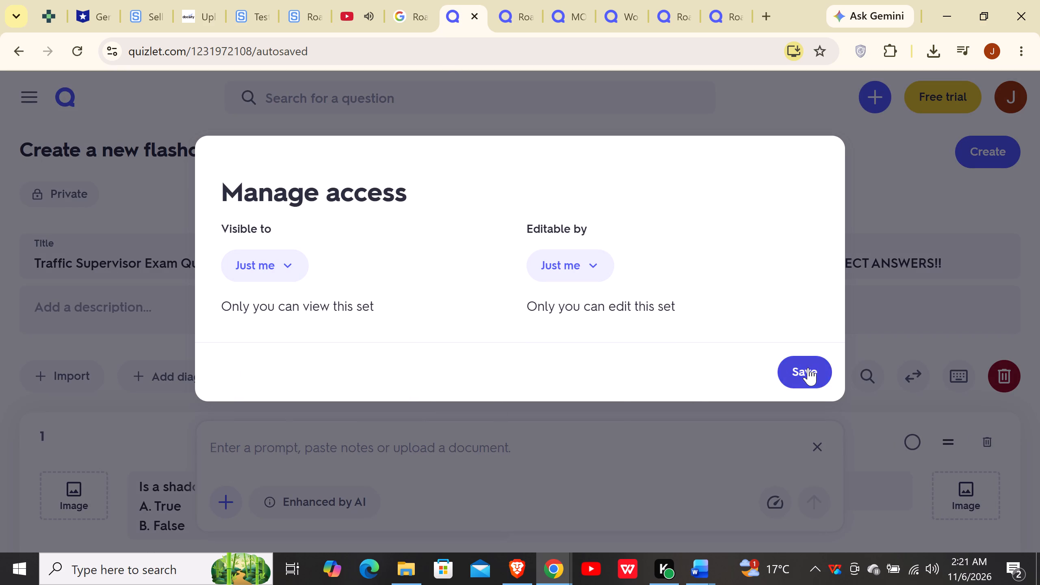
pyautogui.click(808, 368)
pyautogui.click(970, 152)
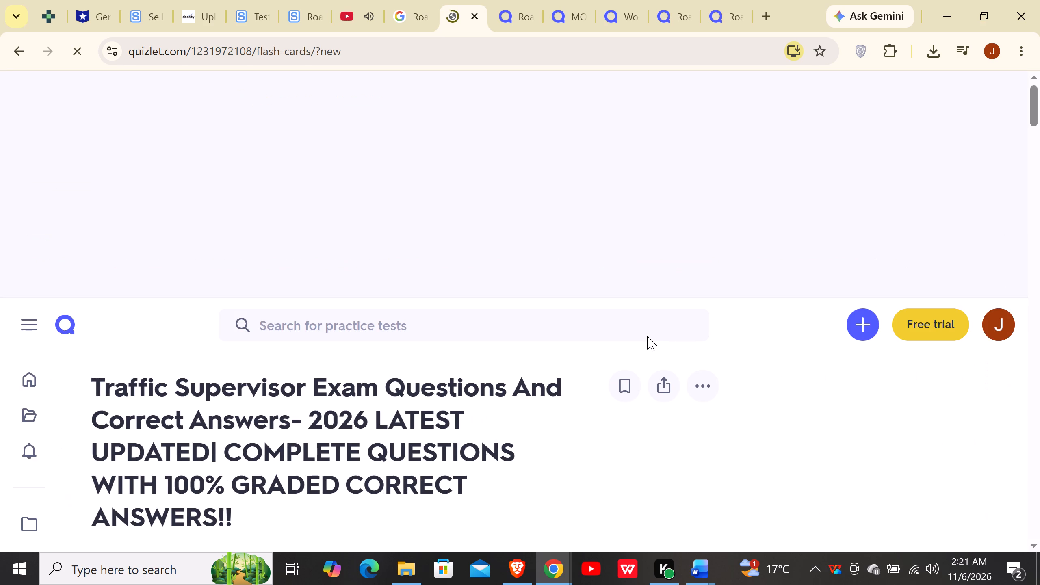
pyautogui.scroll(-2, 647, 352)
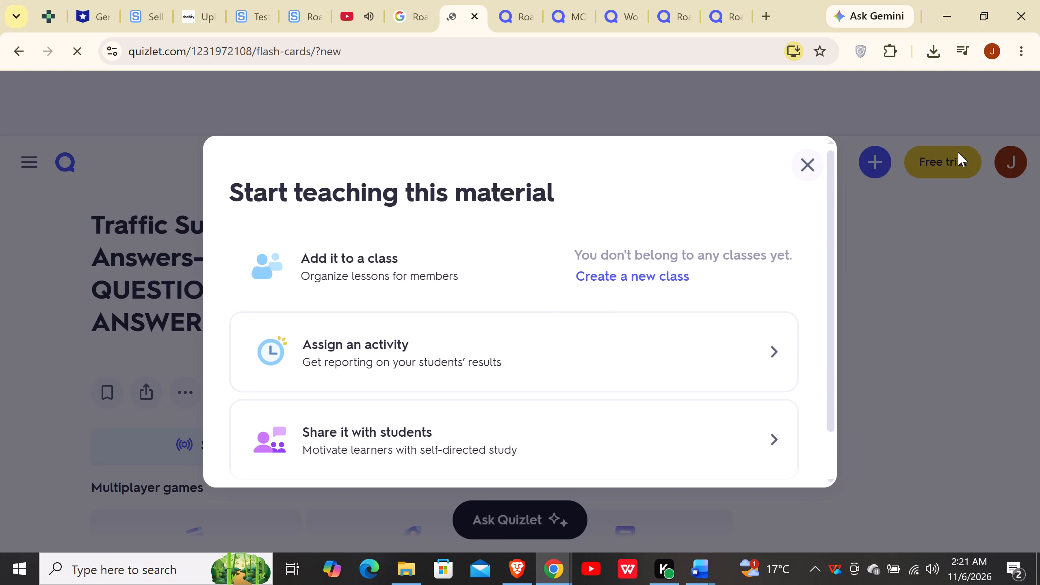
pyautogui.click(811, 165)
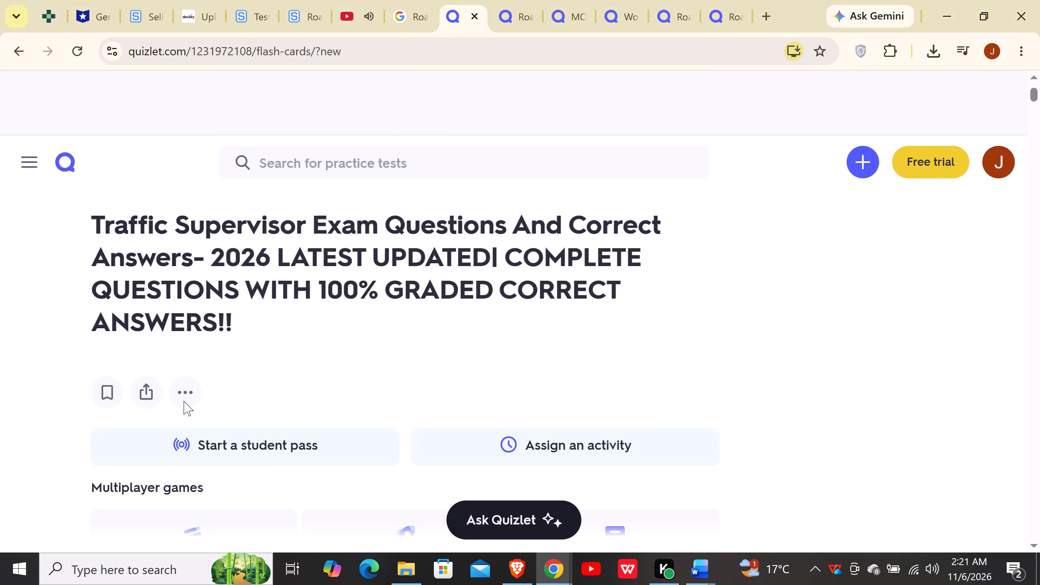
# Export the copied set with "- Correct Answer:" between term and definition, and paste the text below the cover content in Document8.
pyautogui.click(184, 401)
pyautogui.click(116, 307)
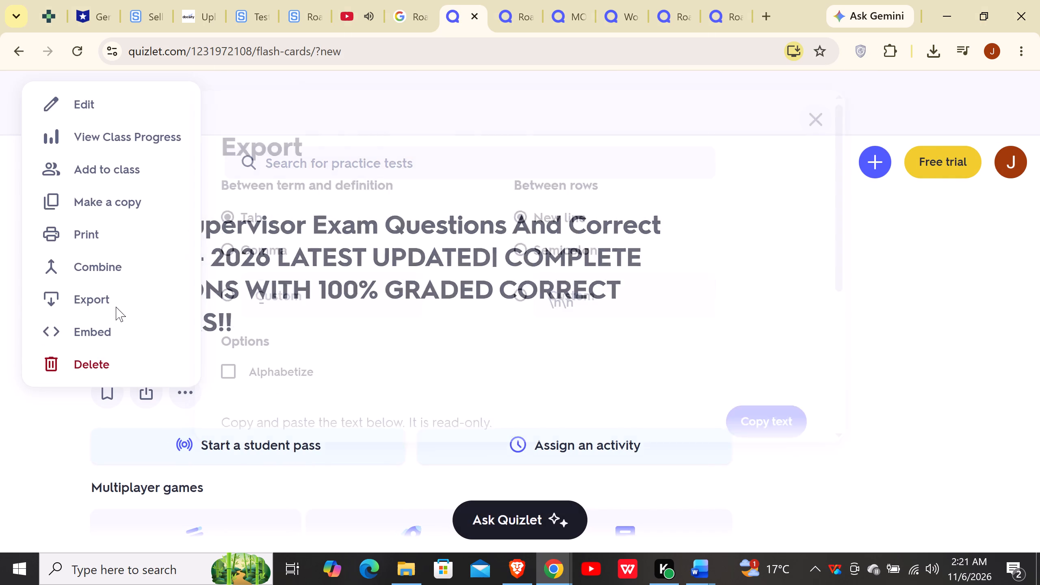
pyautogui.click(280, 353)
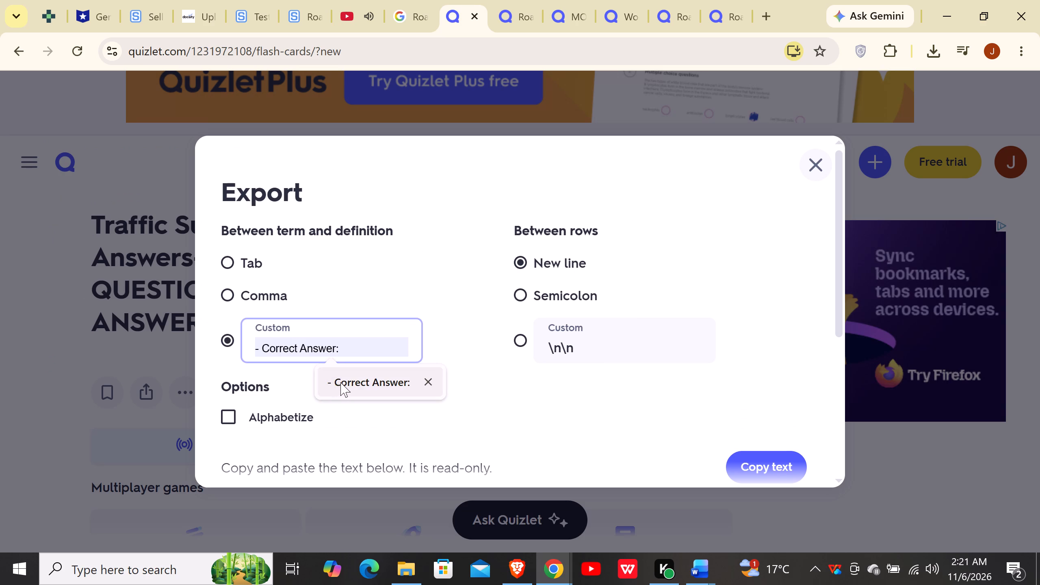
pyautogui.click(341, 382)
pyautogui.scroll(-2, 490, 392)
pyautogui.click(770, 300)
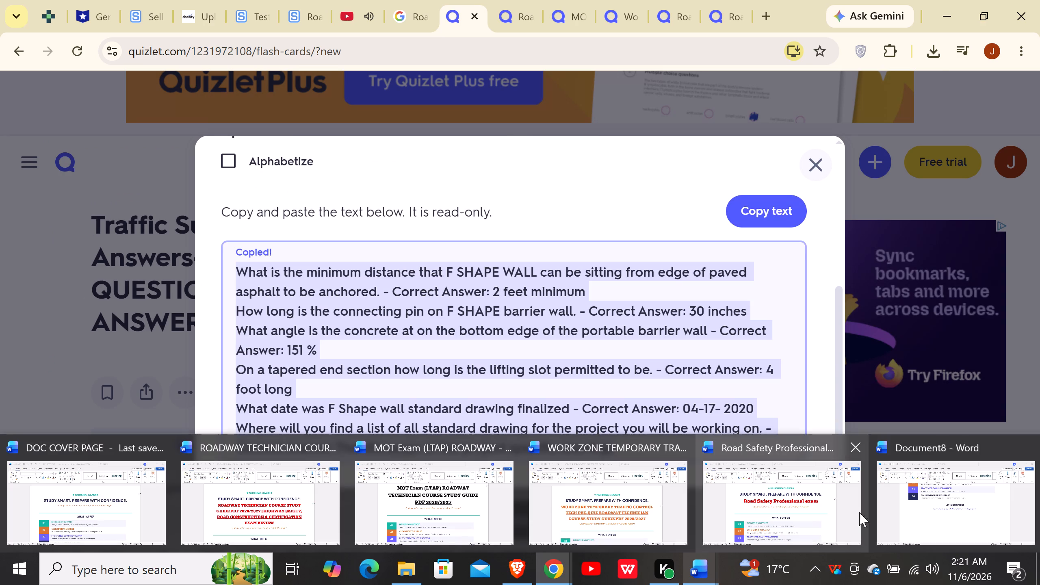
pyautogui.click(899, 502)
pyautogui.hotkey('ctrl', 'v')
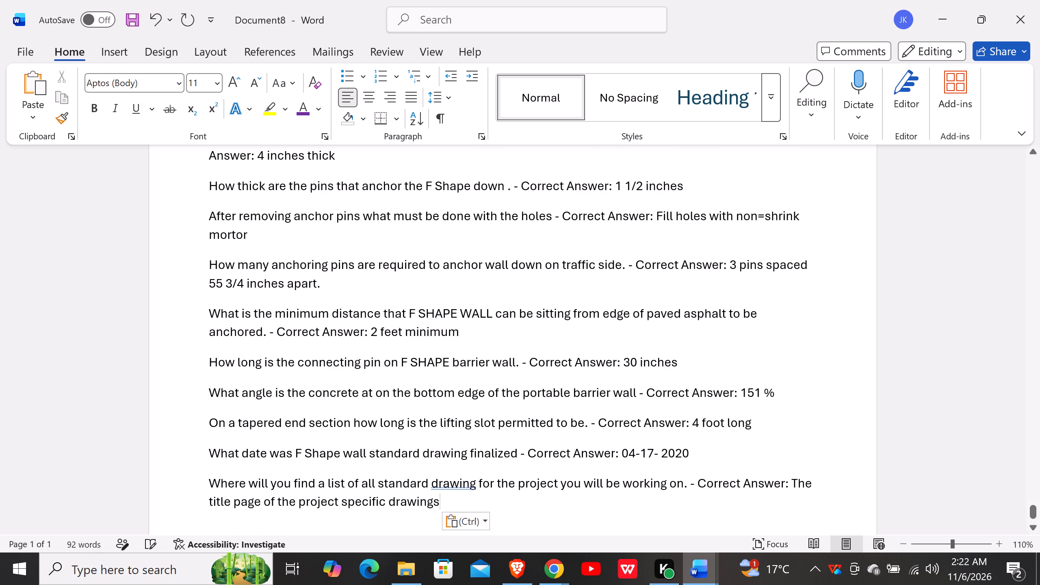
# Accept the grammar suggestion "drawings" in the last question about the list of standard drawings.
pyautogui.click(447, 483)
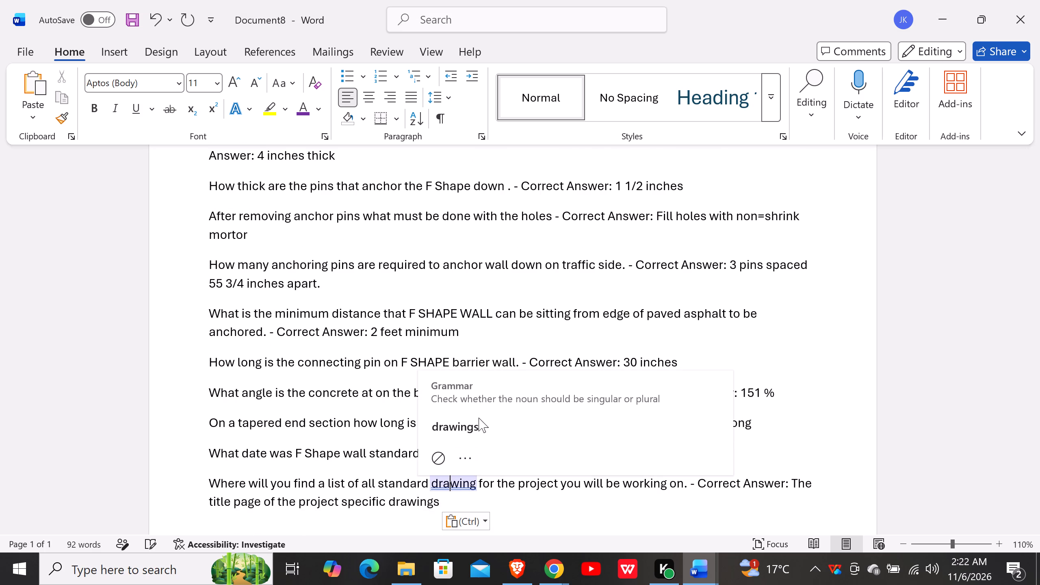
pyautogui.click(479, 418)
# Set all the pasted question-and-answer text below the cover content to 14 pt Times New Roman.
pyautogui.moveTo(464, 502); pyautogui.dragTo(261, 158)
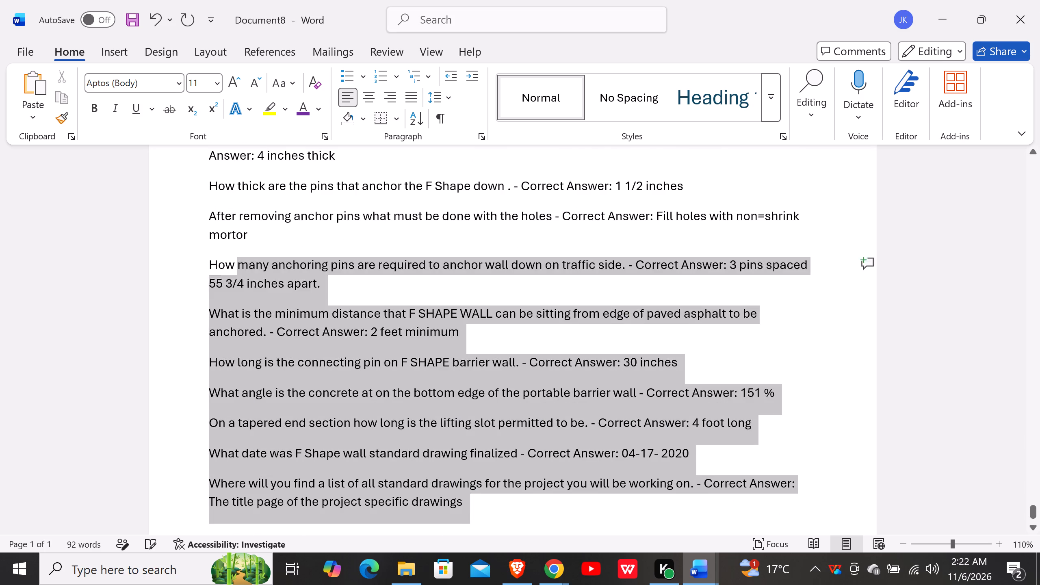
pyautogui.moveTo(261, 158); pyautogui.dragTo(275, 0)
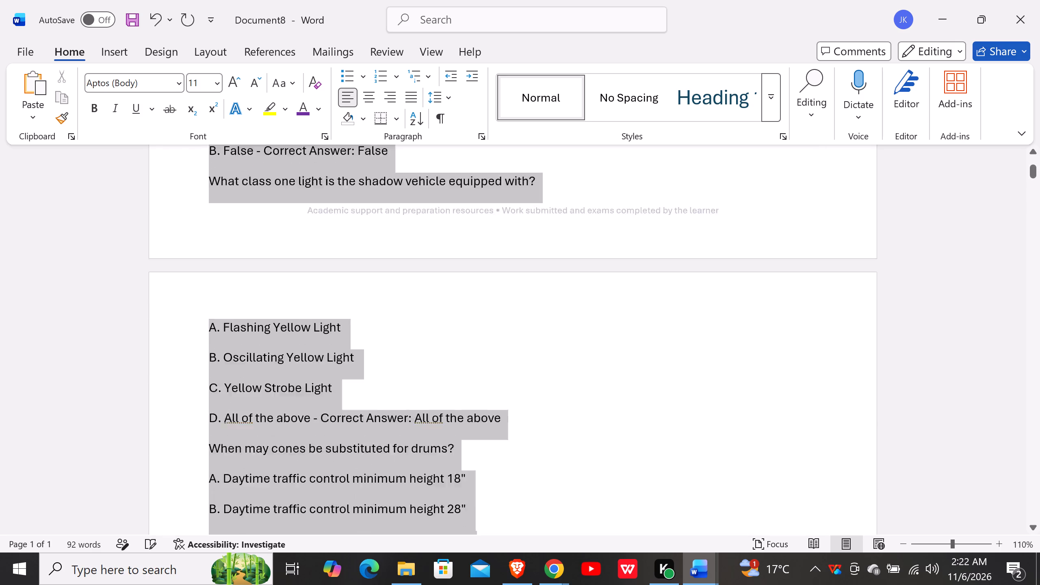
pyautogui.moveTo(275, 0); pyautogui.dragTo(236, 542)
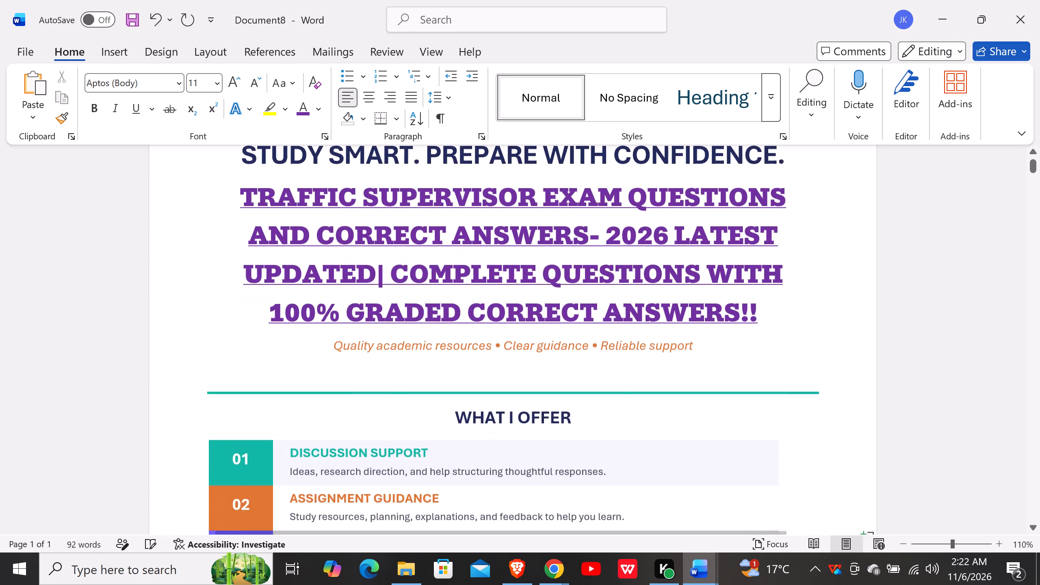
pyautogui.moveTo(236, 542); pyautogui.dragTo(221, 397)
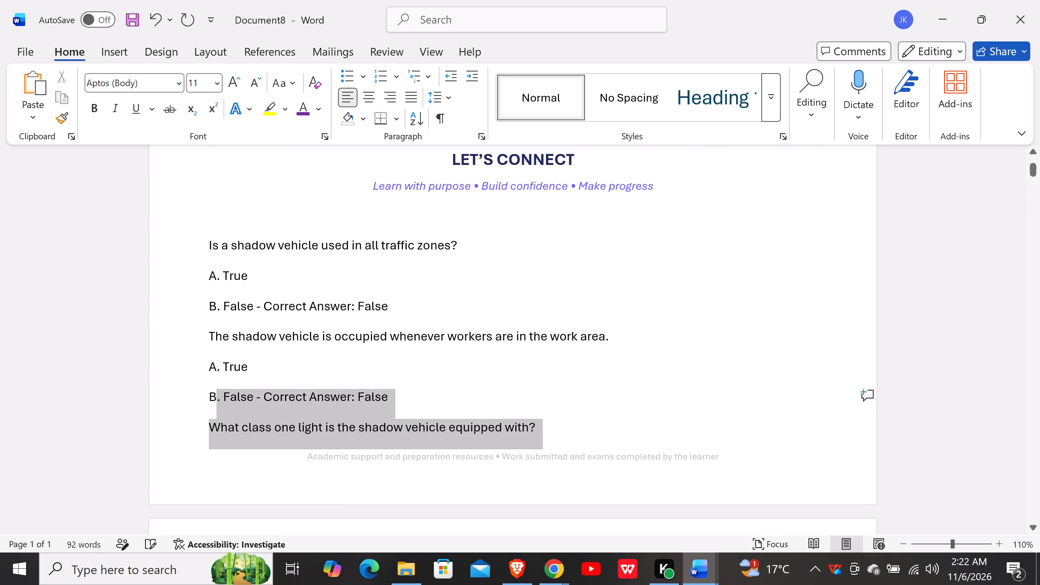
pyautogui.moveTo(221, 397); pyautogui.dragTo(198, 241)
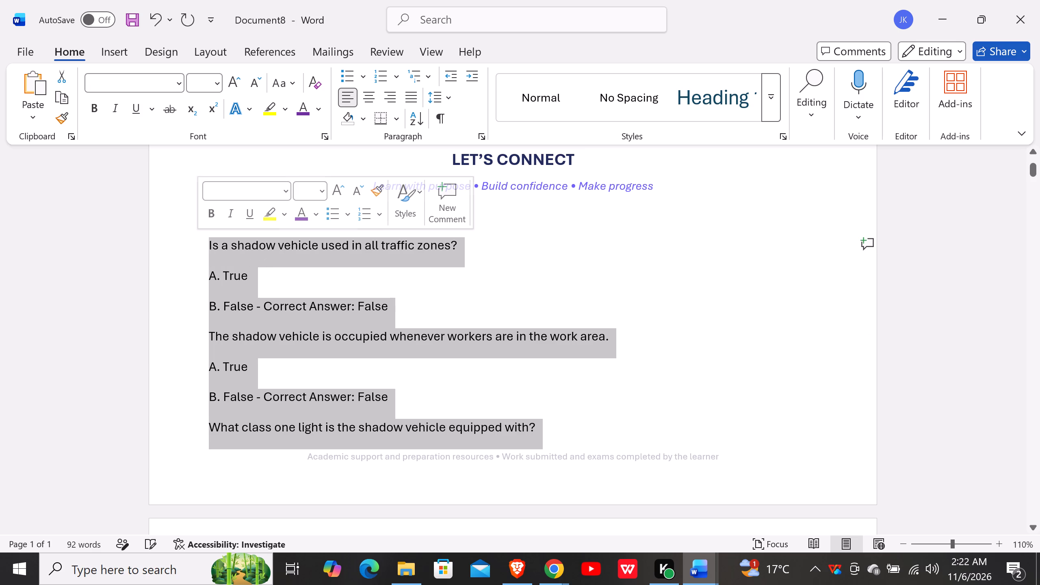
pyautogui.click(317, 191)
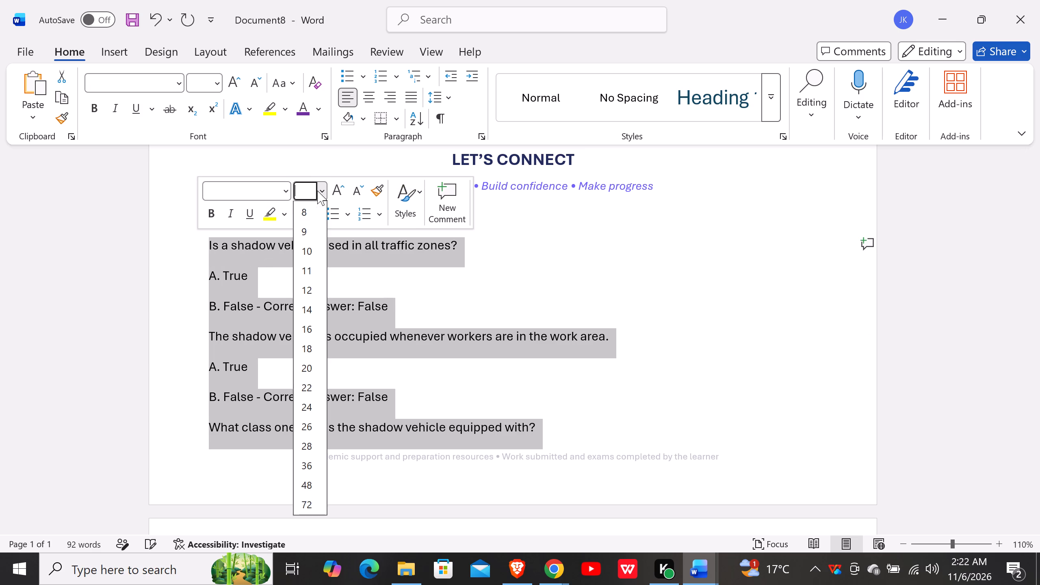
pyautogui.click(309, 306)
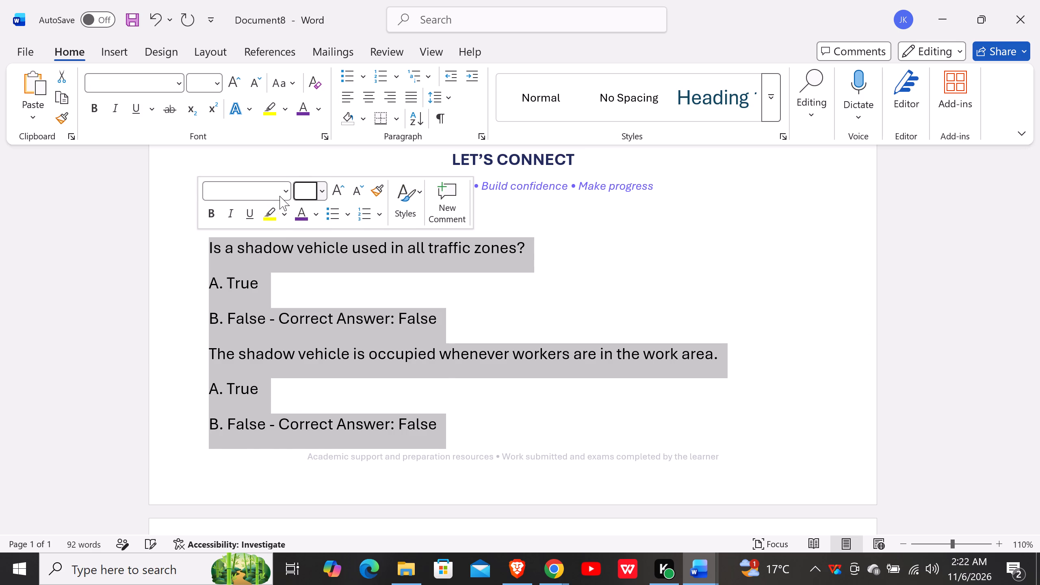
pyautogui.click(283, 188)
pyautogui.click(271, 328)
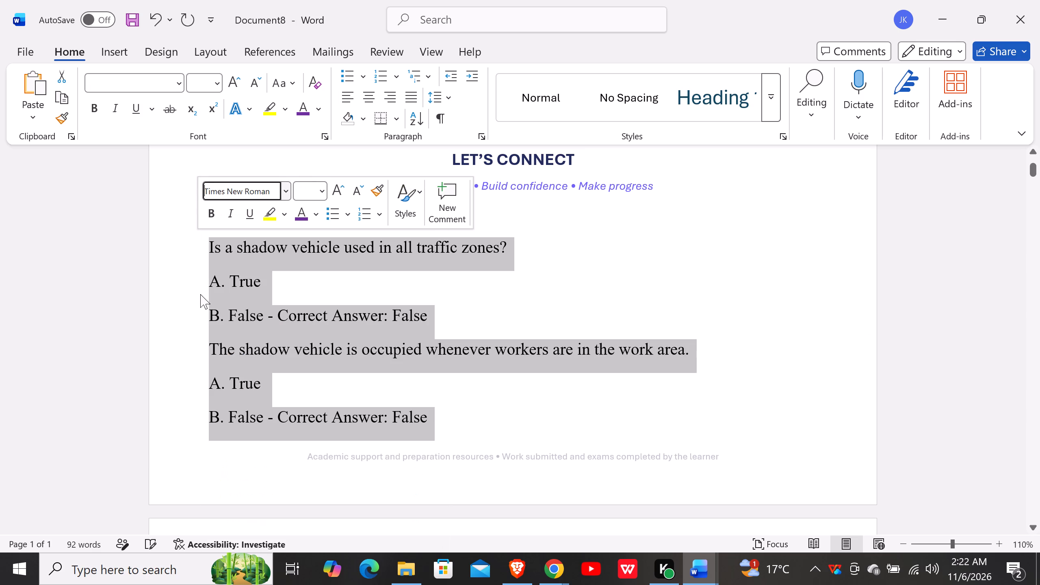
# Insert blank lines before the first question about the shadow vehicle so the questions start on the page after the cover.
pyautogui.click(204, 269)
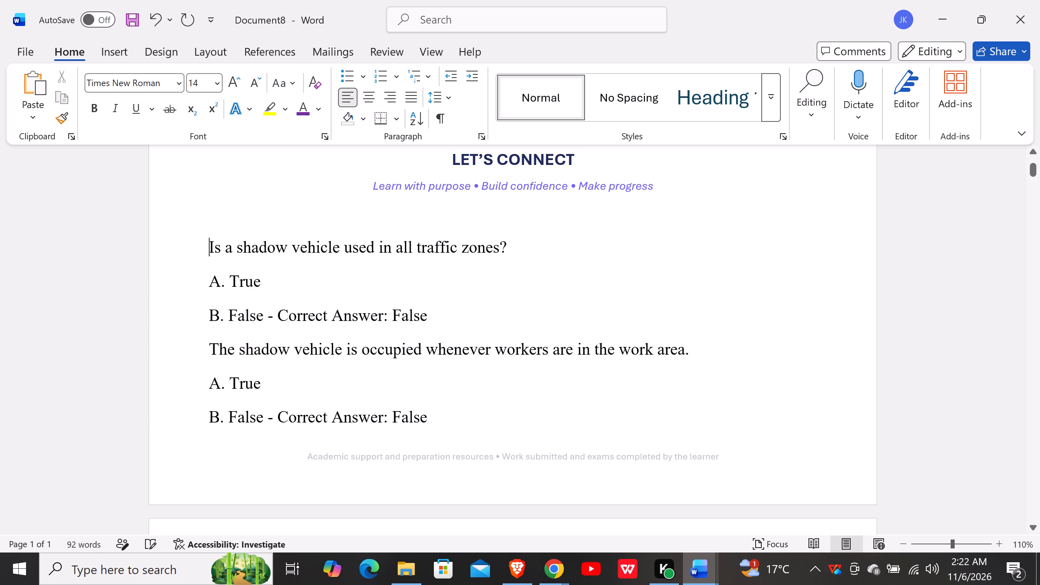
pyautogui.press('Return')
pyautogui.press('Return')
pyautogui.press('Return')
pyautogui.press('Return')
pyautogui.press('Return')
pyautogui.press('Return')
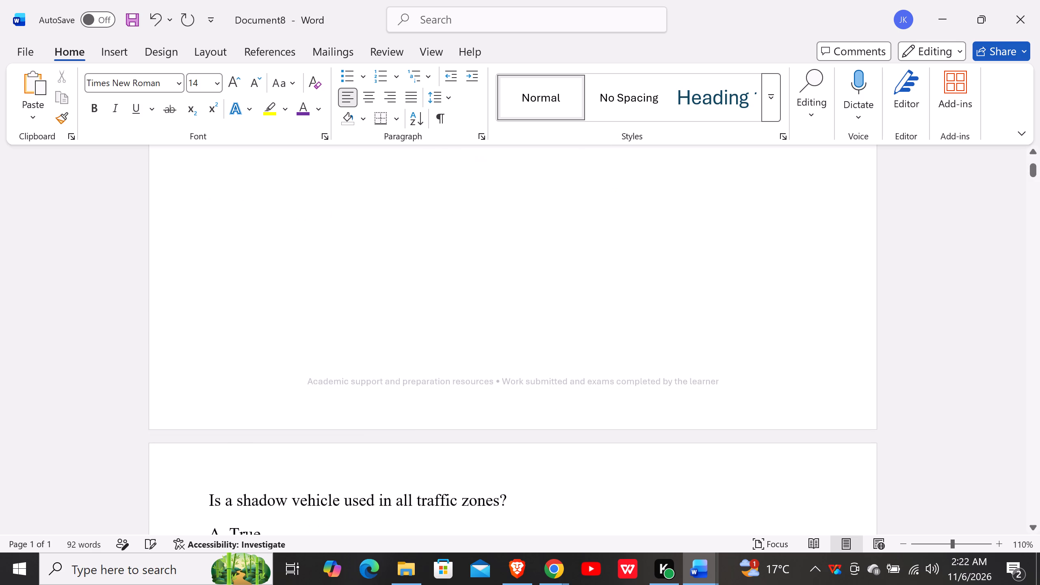
# Replace every "Correct Answer:" in the document with a highlighted "Answer:".
pyautogui.scroll(-7, 340, 335)
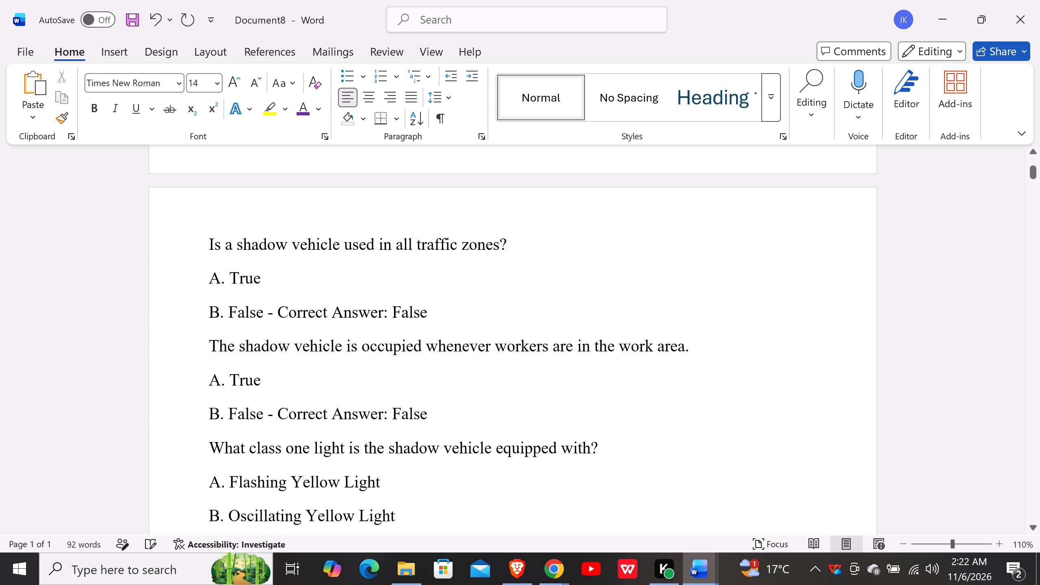
pyautogui.scroll(-6, 340, 335)
pyautogui.scroll(7, 559, 355)
pyautogui.click(805, 117)
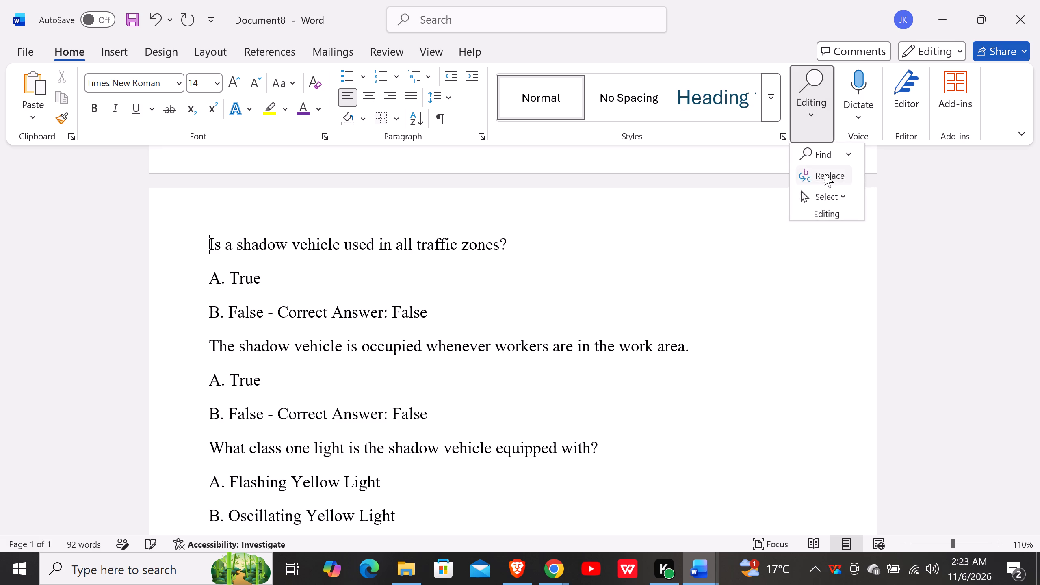
pyautogui.click(824, 173)
pyautogui.click(422, 309)
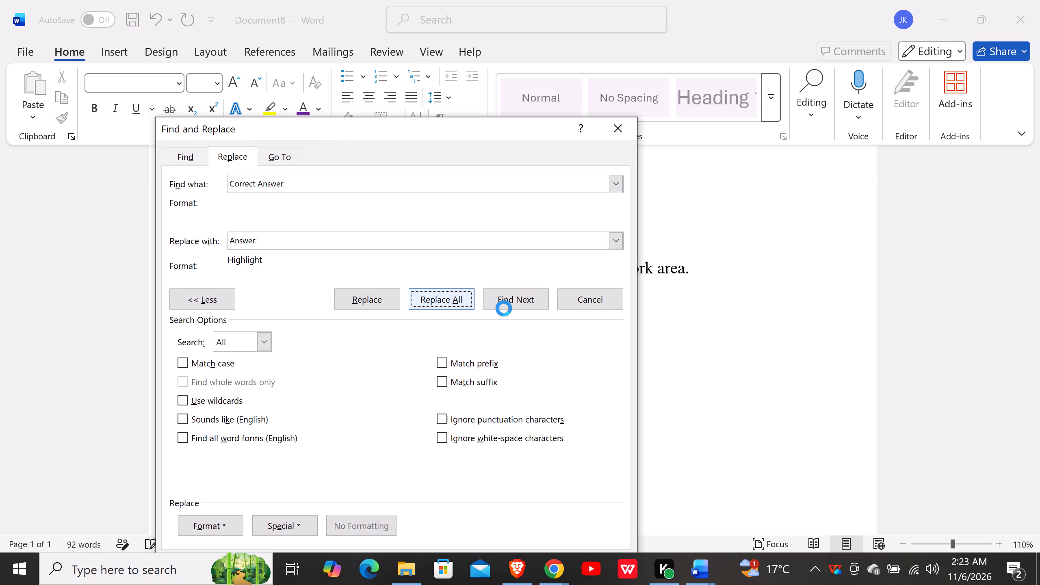
pyautogui.click(517, 386)
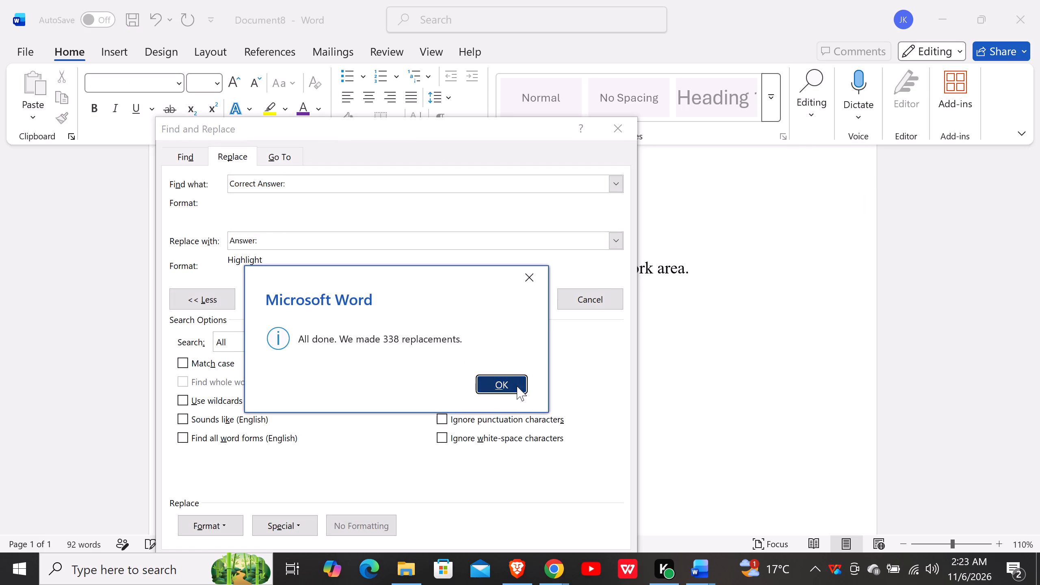
pyautogui.click(621, 127)
# Save the document in the stuvia folder under the first part of its cover title, "TRAFFIC SUPERVISOR EXAM QUESTIONS AND CORRECT ANSWERS".
pyautogui.scroll(-19, 587, 327)
pyautogui.scroll(4, 587, 326)
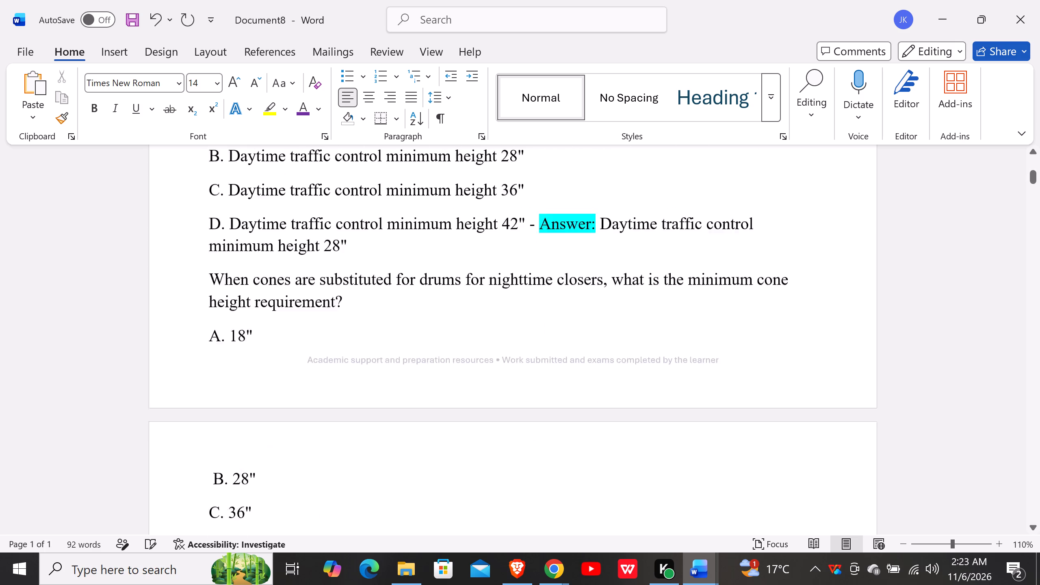
pyautogui.scroll(20, 587, 326)
pyautogui.scroll(7, 587, 326)
pyautogui.scroll(5, 476, 261)
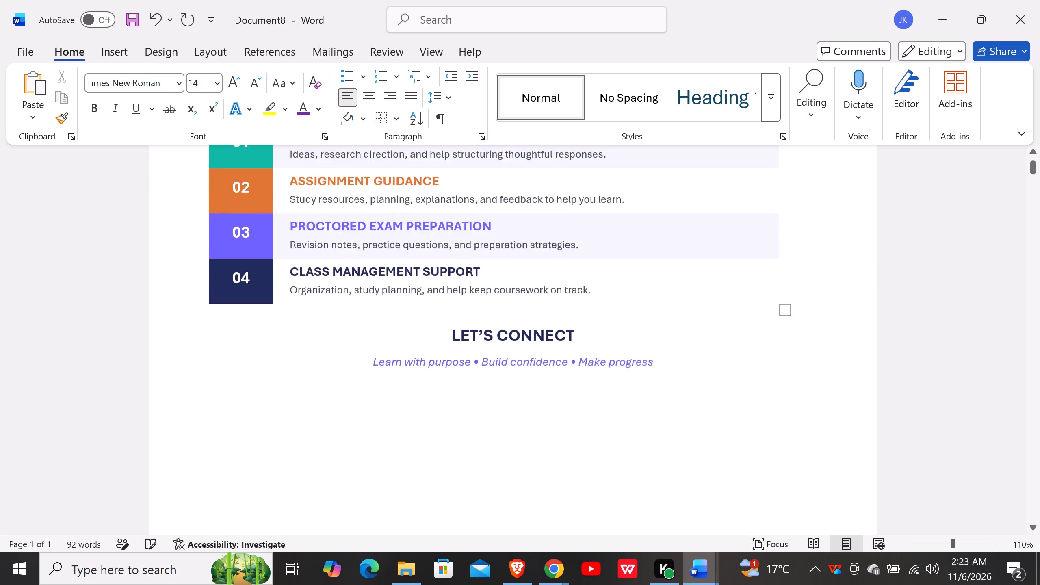
pyautogui.scroll(9, 476, 261)
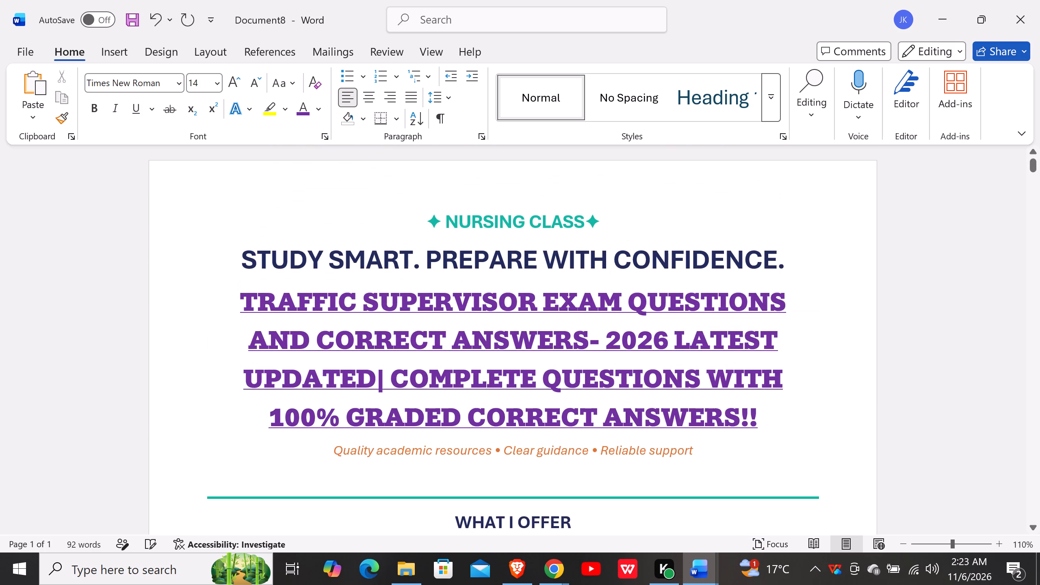
pyautogui.moveTo(589, 336); pyautogui.dragTo(253, 297)
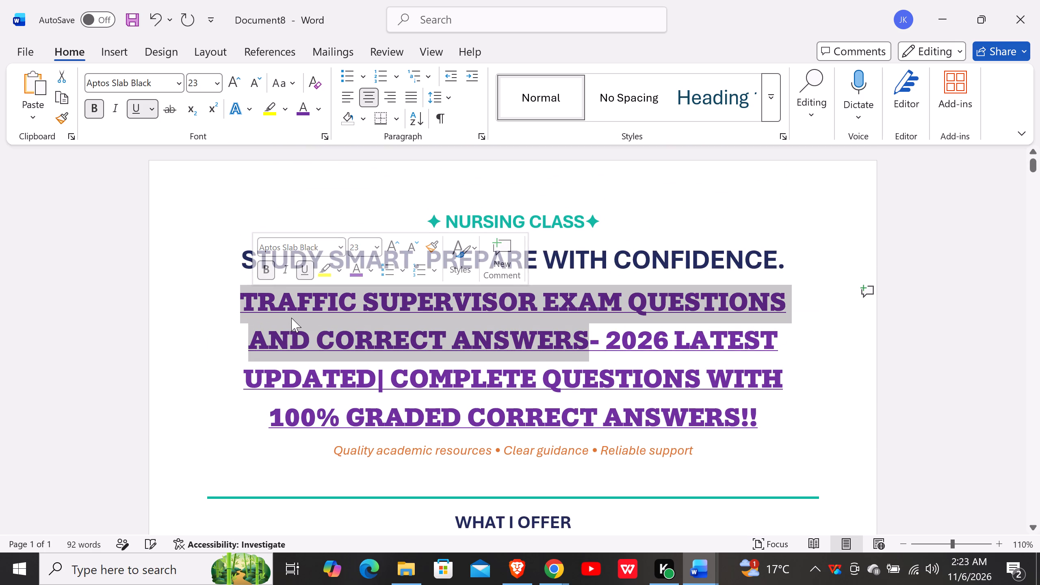
pyautogui.hotkey('ctrl', 'c')
pyautogui.hotkey('ctrl', 's')
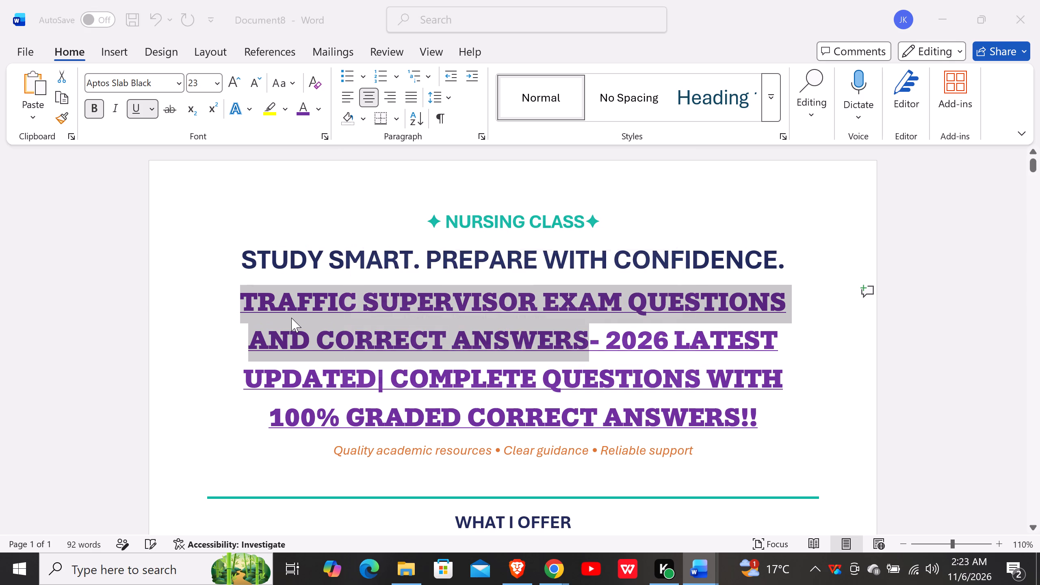
pyautogui.press('BackSpace')
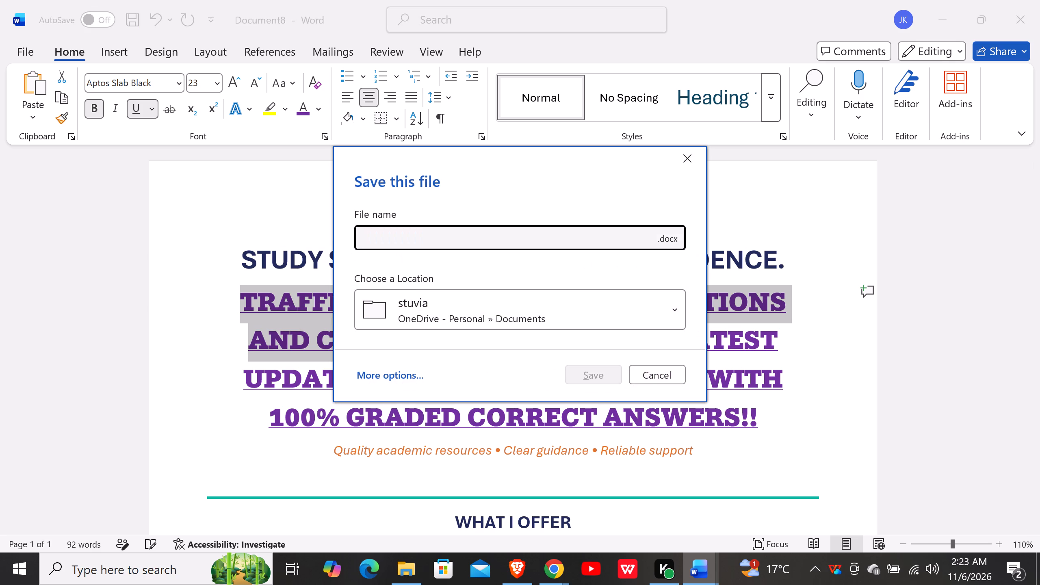
pyautogui.hotkey('ctrl', 'v')
pyautogui.click(589, 376)
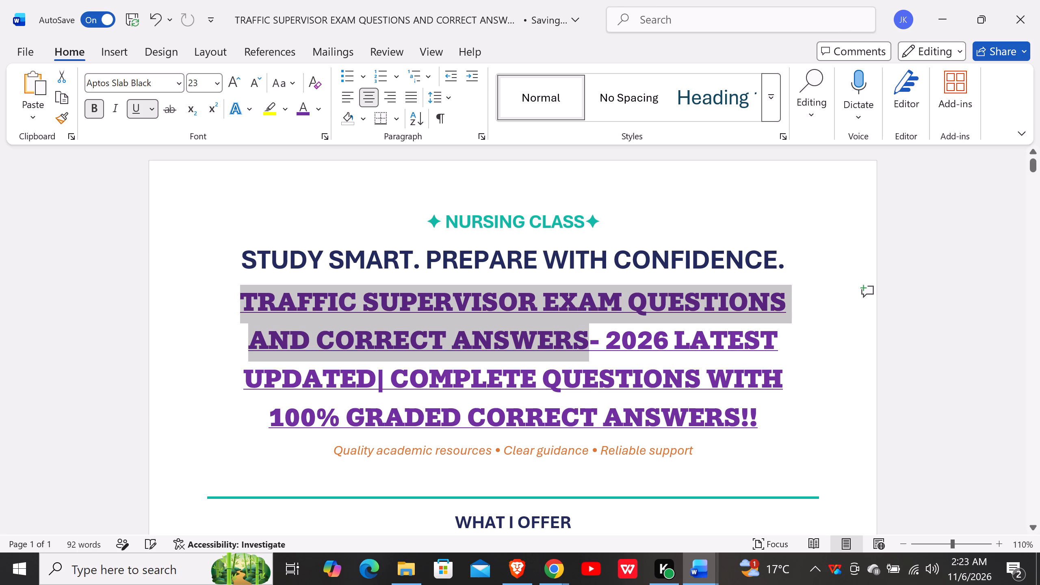
# Close the Traffic Supervisor, Roadway Technician, MOT Exam, Work Zone and Road Safety Professional documents, keeping DOC COVER PAGE open.
pyautogui.click(1023, 18)
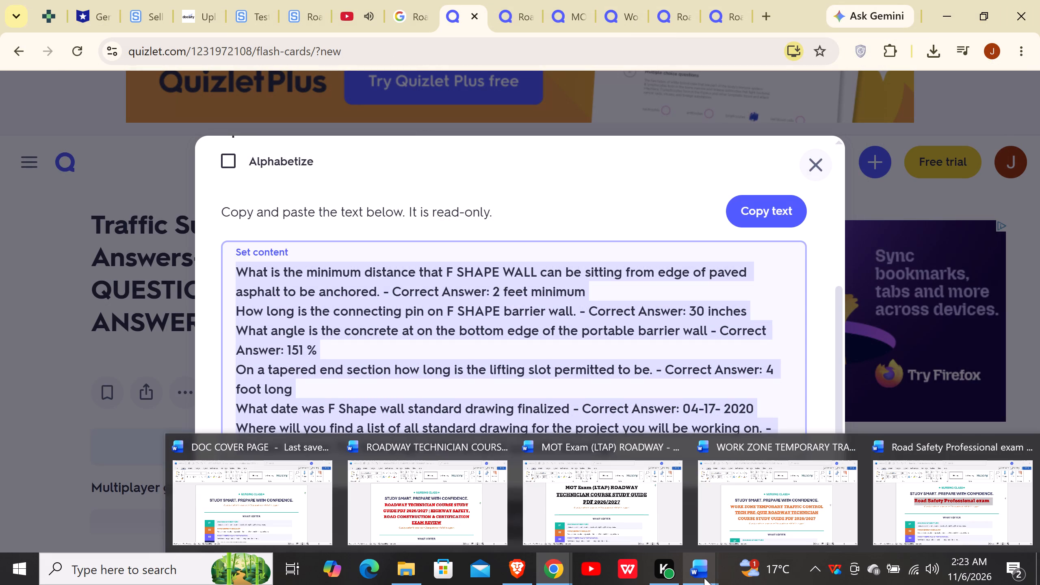
pyautogui.click(499, 443)
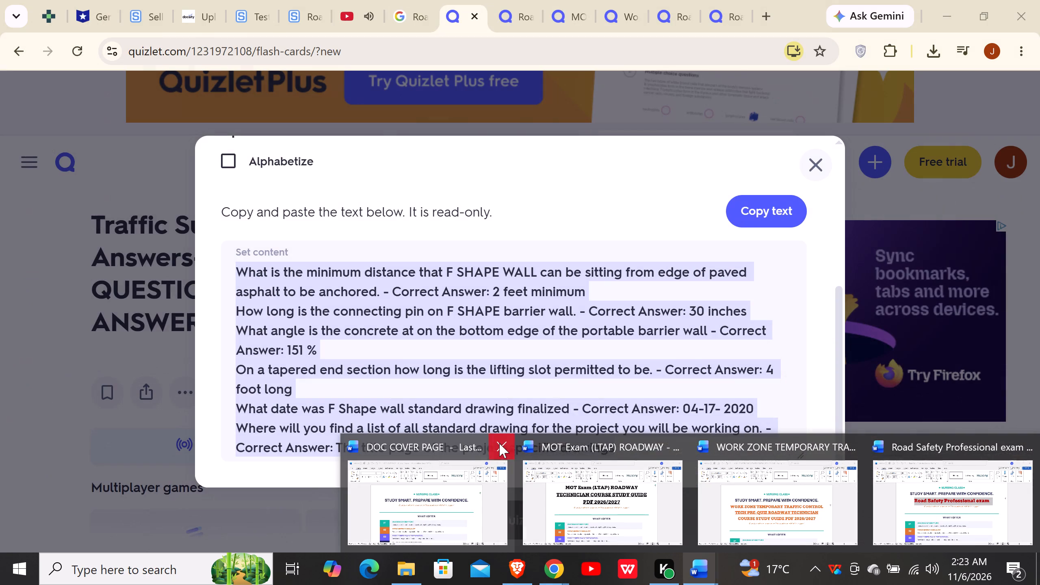
pyautogui.click(669, 447)
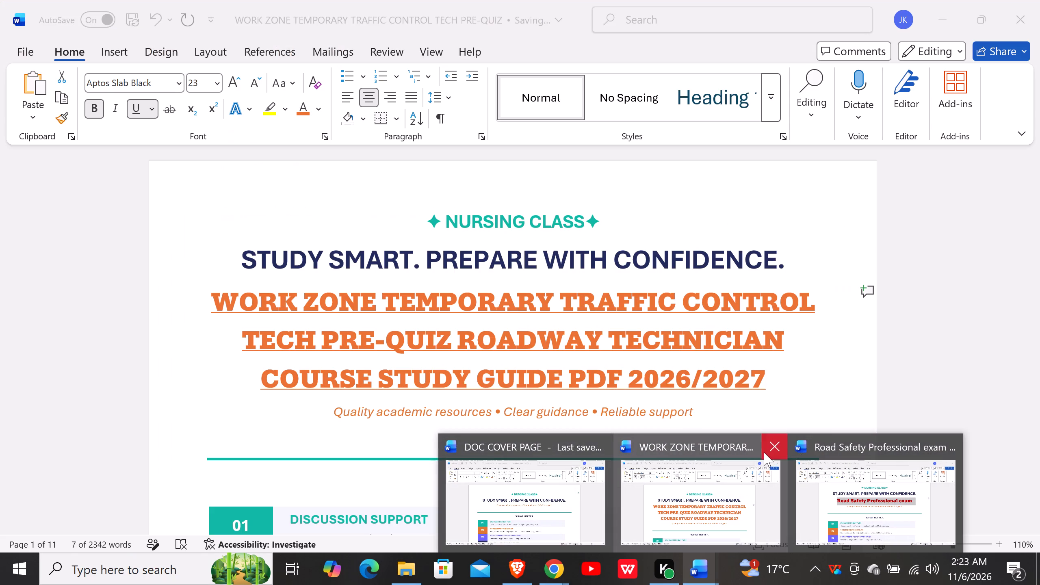
pyautogui.click(767, 449)
pyautogui.click(866, 444)
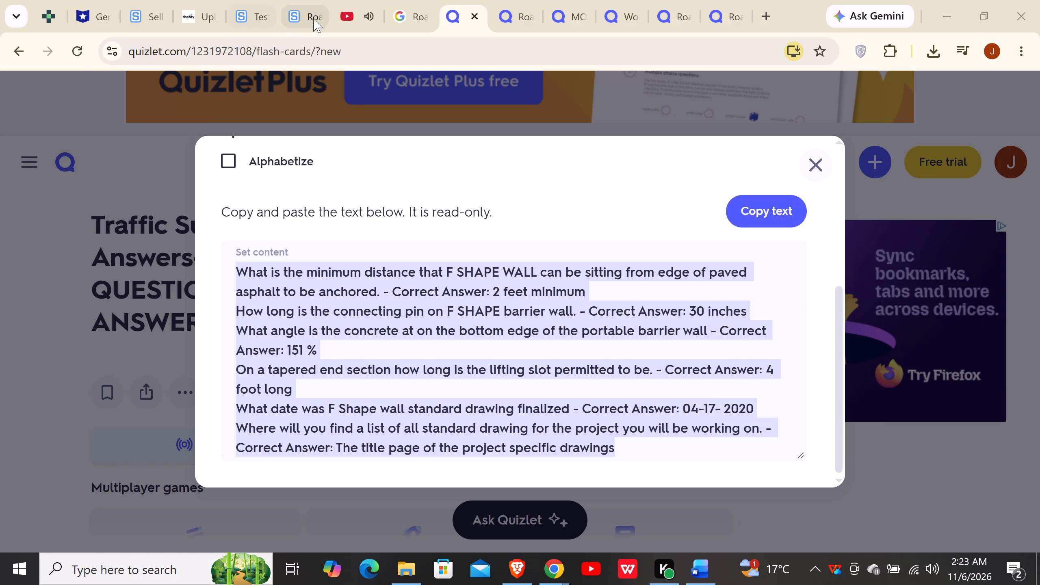
# In Chrome, copy "Roadway Technician" from the institution name on the Roadway Technician Course Study Guide listing on Stuvia.
pyautogui.click(151, 11)
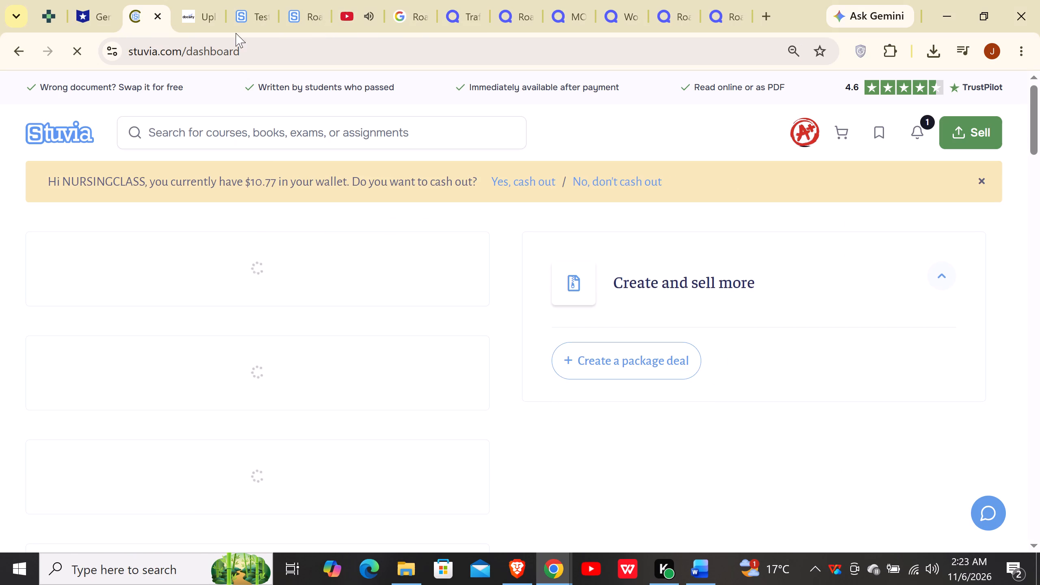
pyautogui.click(314, 18)
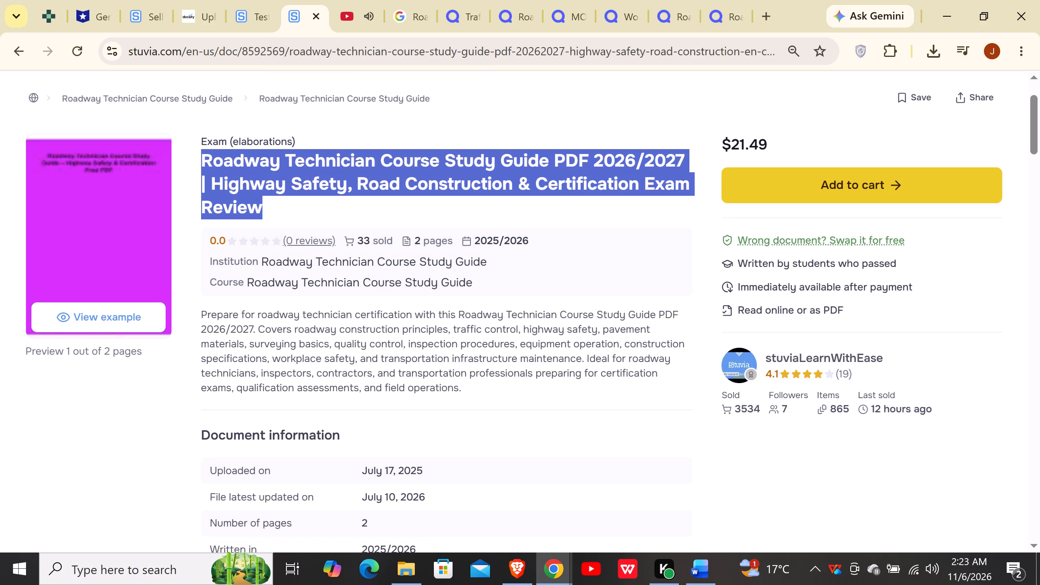
pyautogui.moveTo(372, 263); pyautogui.dragTo(263, 264)
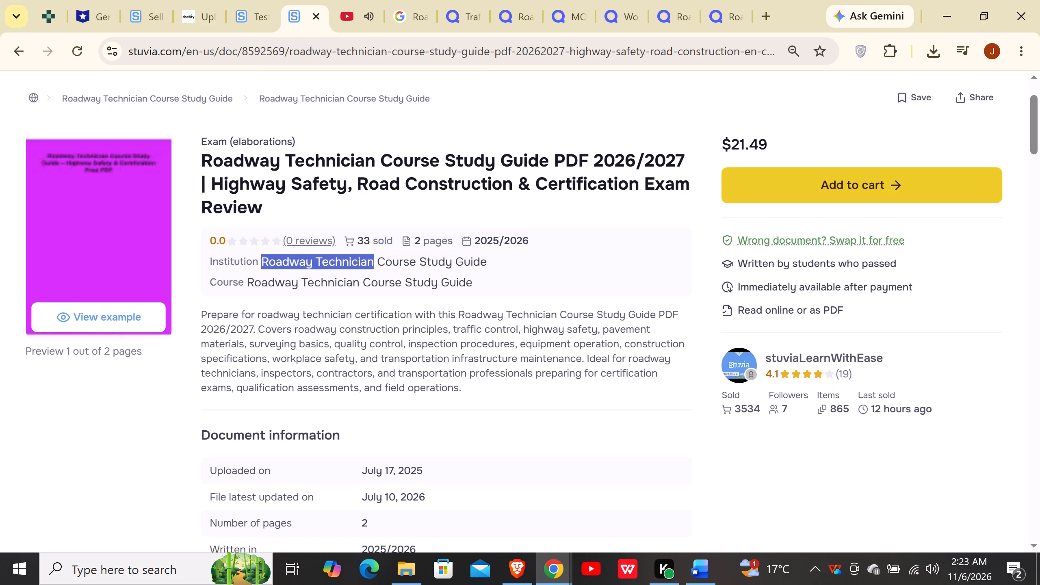
pyautogui.moveTo(263, 264); pyautogui.dragTo(262, 264)
pyautogui.rightClick(278, 261)
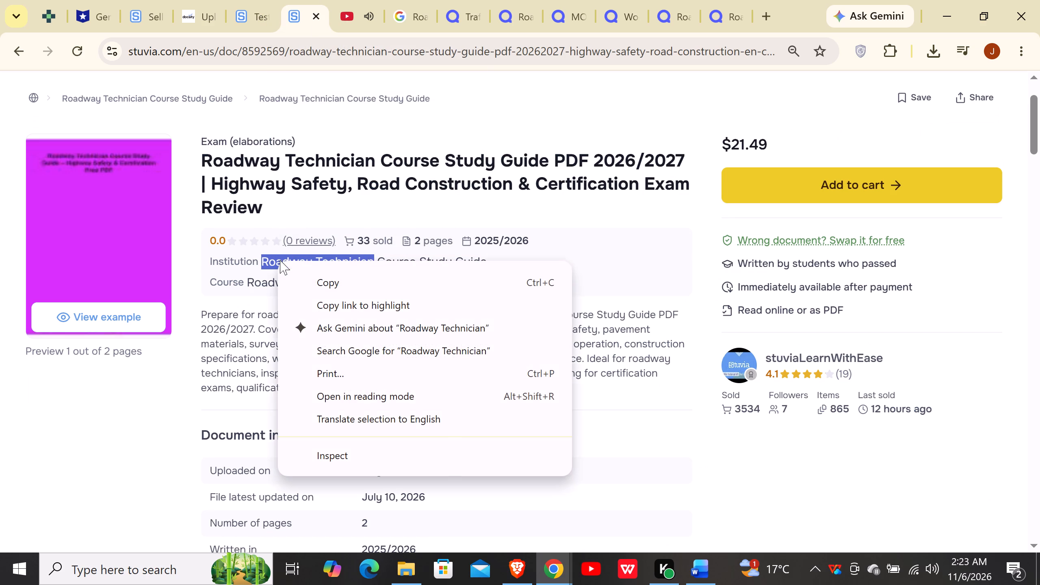
pyautogui.click(326, 281)
# Start a Stuvia document upload for an exam, qualification, training or test, and add "Roadway Technician" as a new course.
pyautogui.click(154, 14)
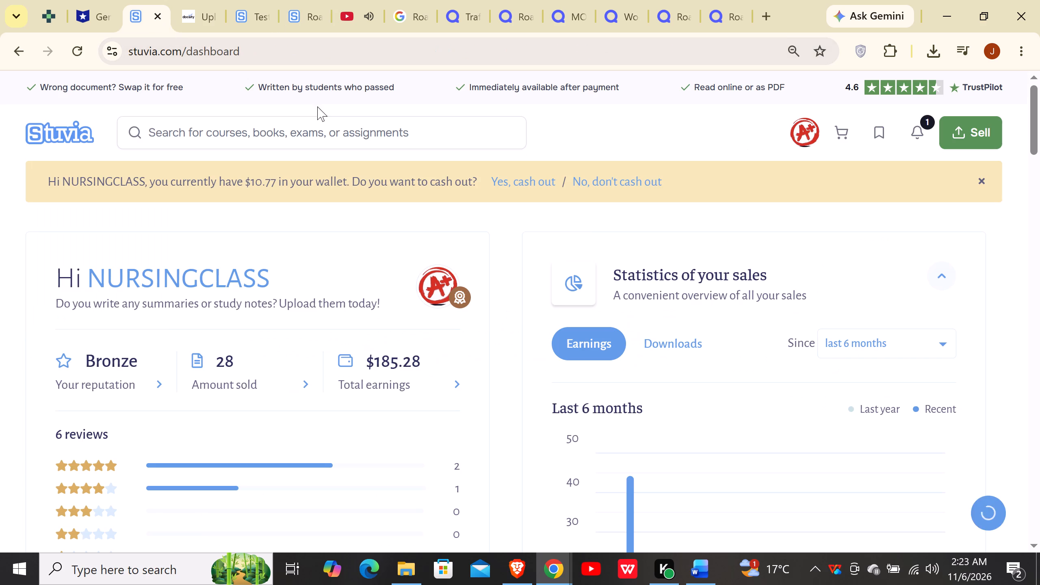
pyautogui.click(962, 130)
pyautogui.click(921, 204)
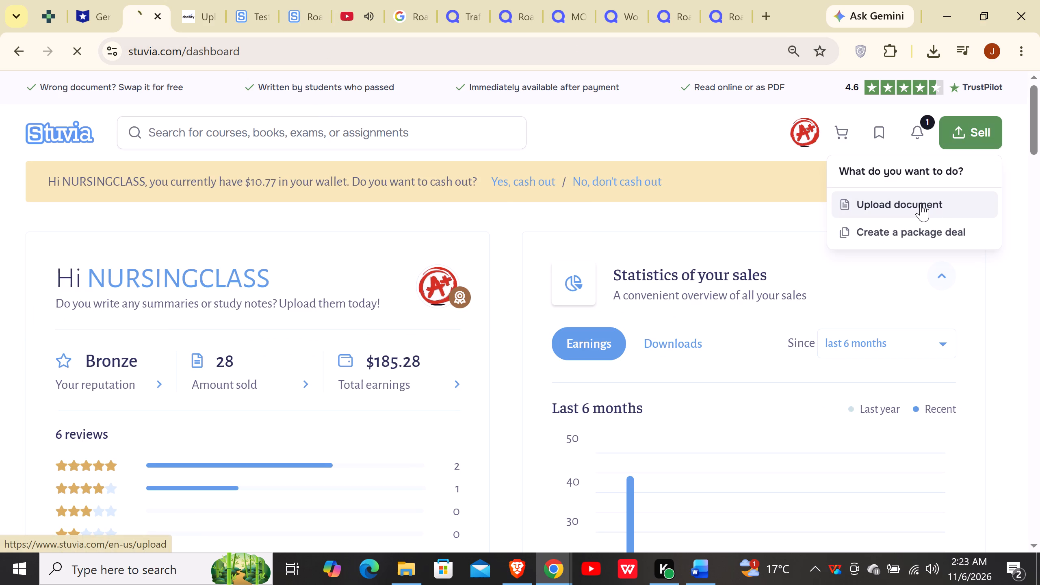
pyautogui.click(441, 357)
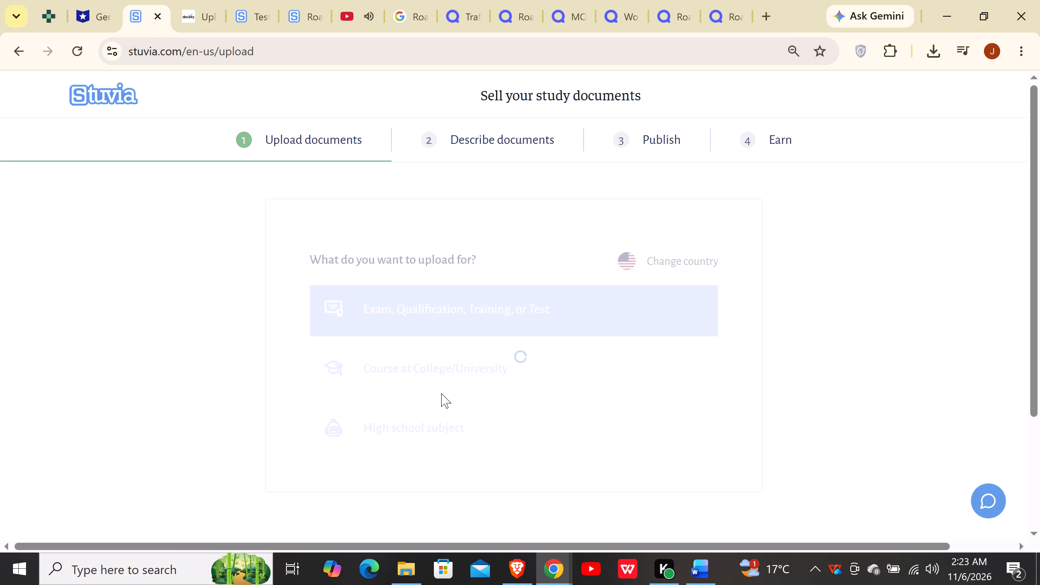
pyautogui.click(441, 393)
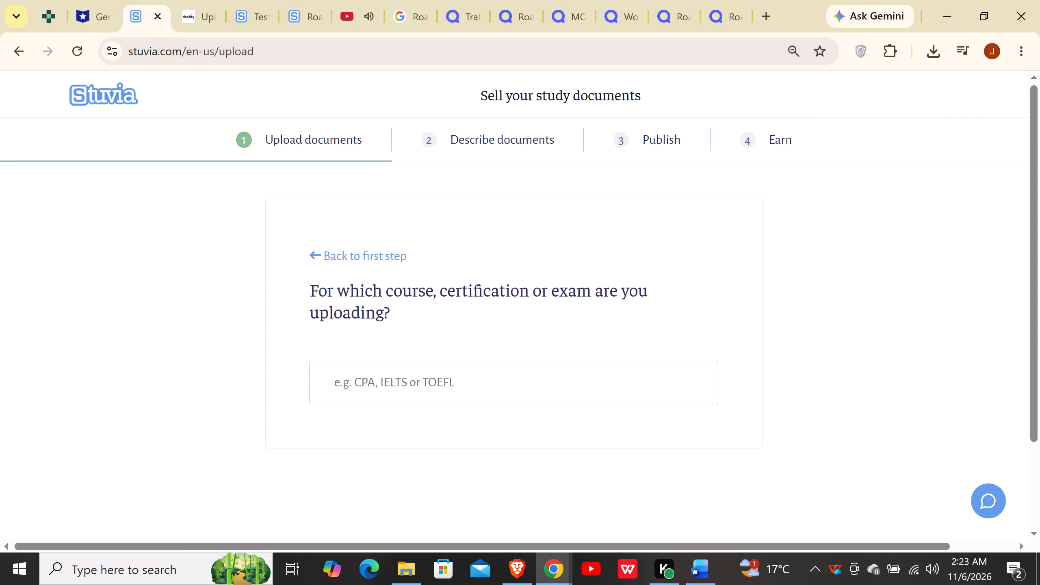
pyautogui.hotkey('ctrl', 'v')
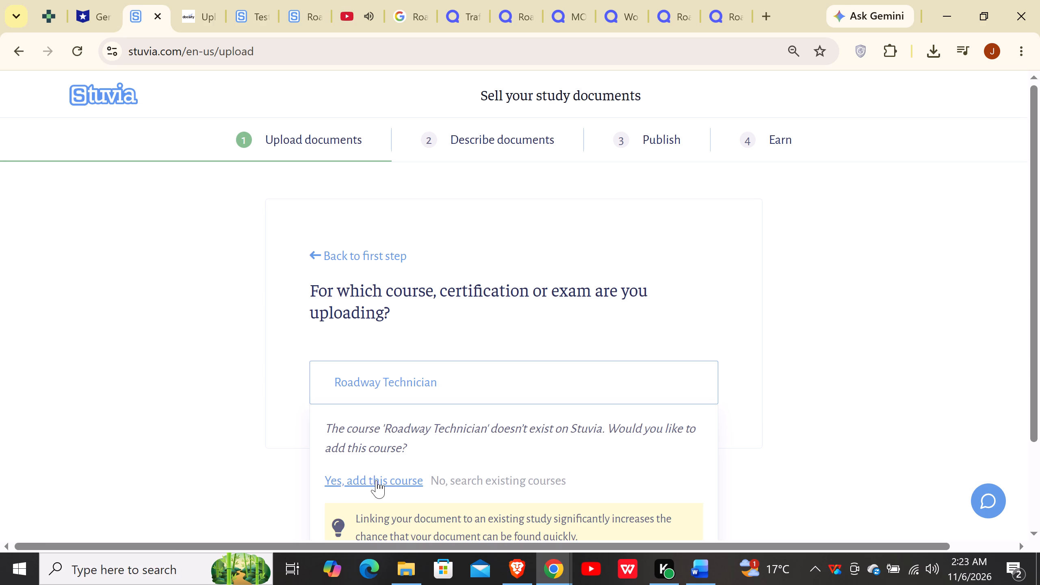
pyautogui.click(376, 479)
pyautogui.scroll(-3, 408, 450)
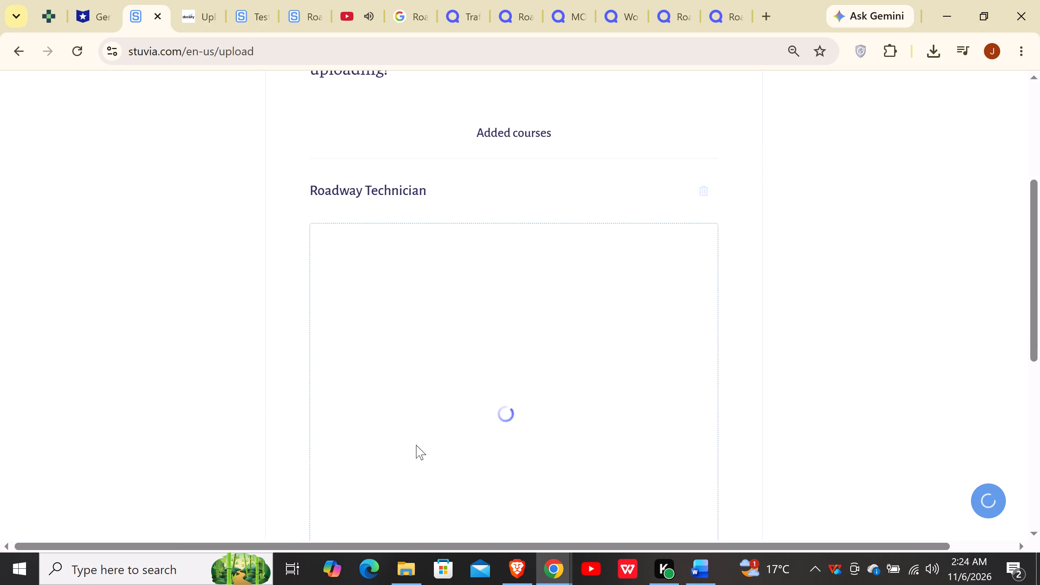
# Upload the Traffic Supervisor, Road Safety Professional, Work Zone, MOT Exam and Roadway Technician documents from the stuvia folder under the Roadway Technician course.
pyautogui.scroll(-2, 501, 421)
pyautogui.click(540, 220)
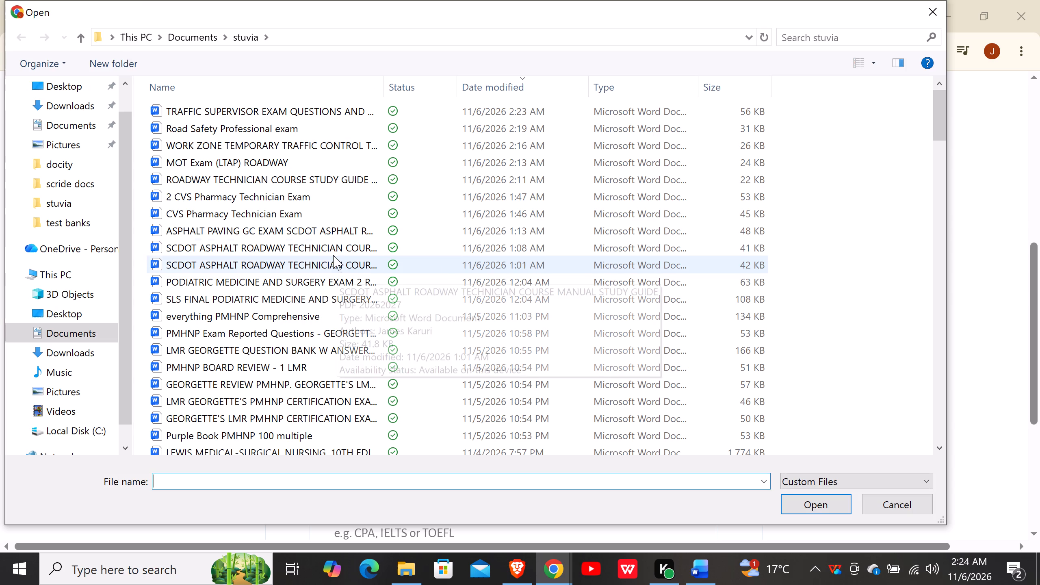
pyautogui.keyDown('ctrl'); pyautogui.click(295, 108); pyautogui.keyUp('ctrl')
pyautogui.keyDown('ctrl'); pyautogui.click(297, 128); pyautogui.keyUp('ctrl')
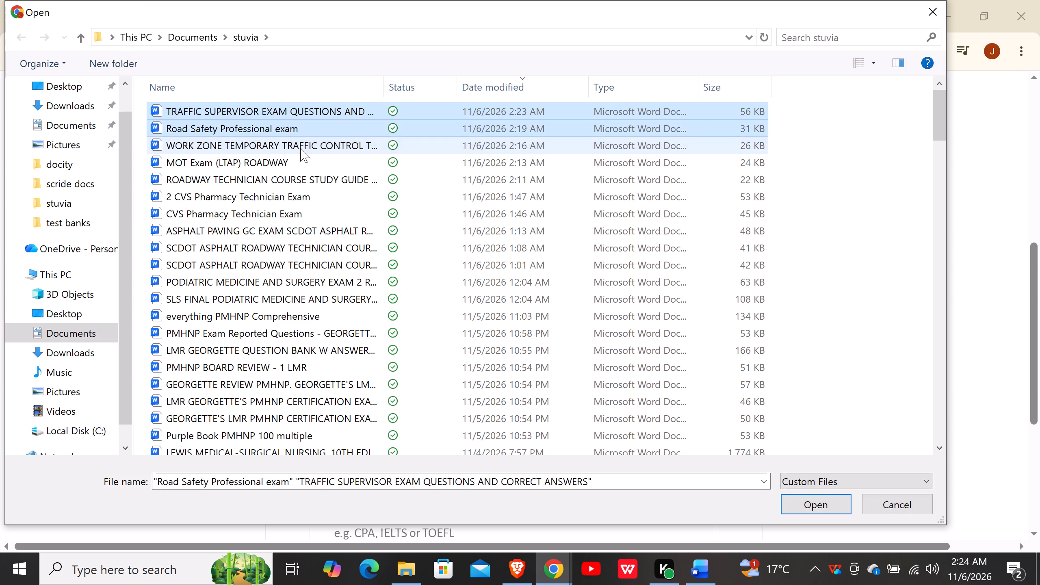
pyautogui.keyDown('ctrl'); pyautogui.click(300, 148); pyautogui.keyUp('ctrl')
pyautogui.keyDown('ctrl'); pyautogui.click(299, 160); pyautogui.keyUp('ctrl')
pyautogui.keyDown('ctrl'); pyautogui.click(299, 176); pyautogui.keyUp('ctrl')
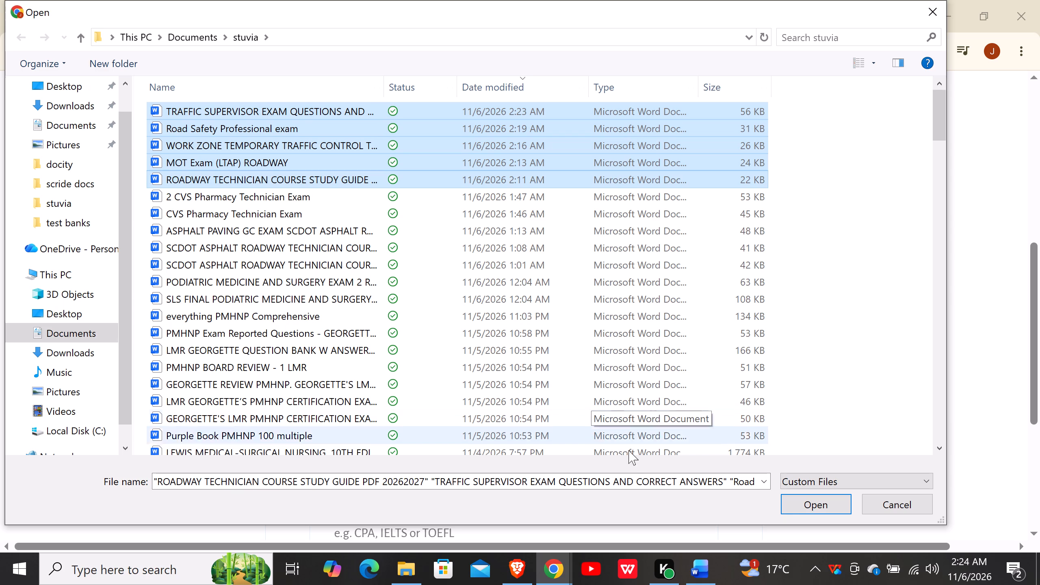
pyautogui.click(803, 504)
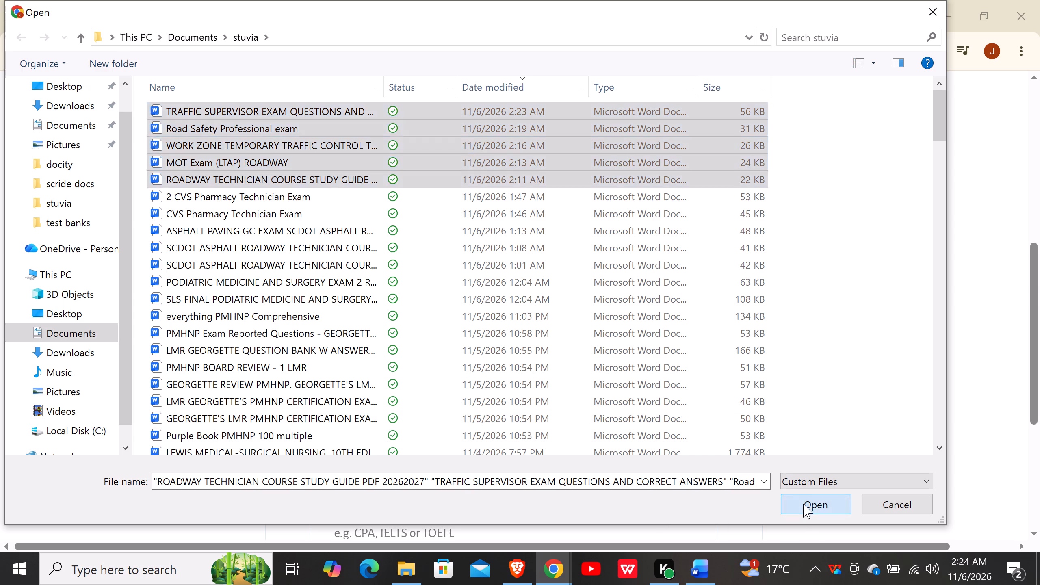
pyautogui.click(630, 392)
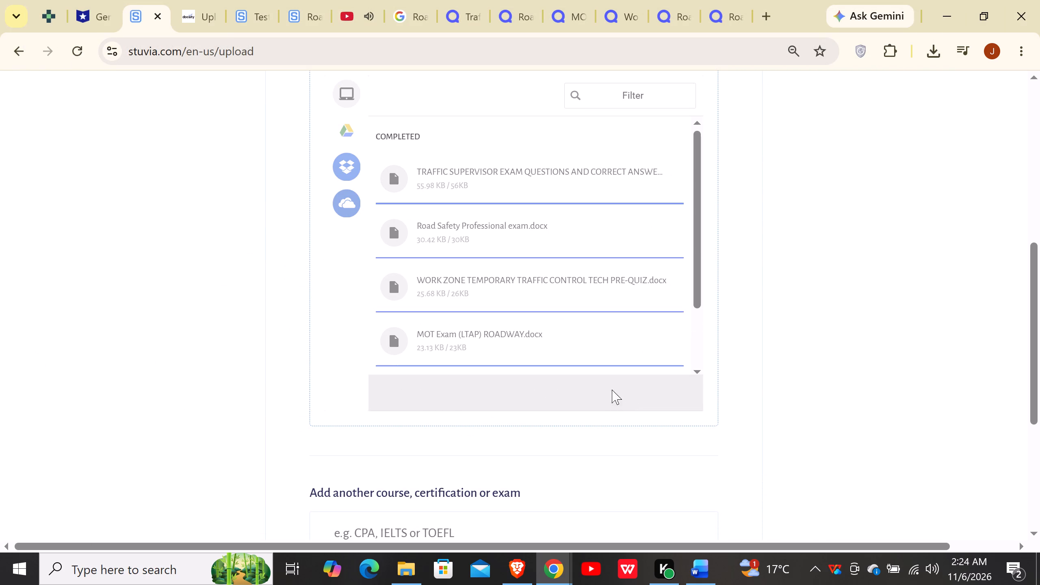
pyautogui.scroll(-3, 533, 375)
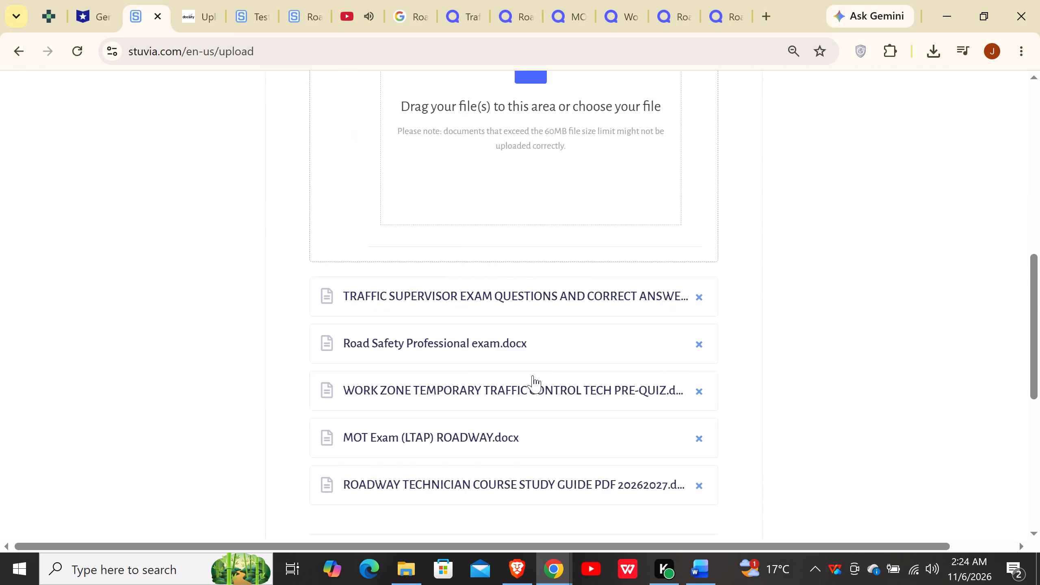
pyautogui.scroll(-3, 533, 375)
pyautogui.click(533, 375)
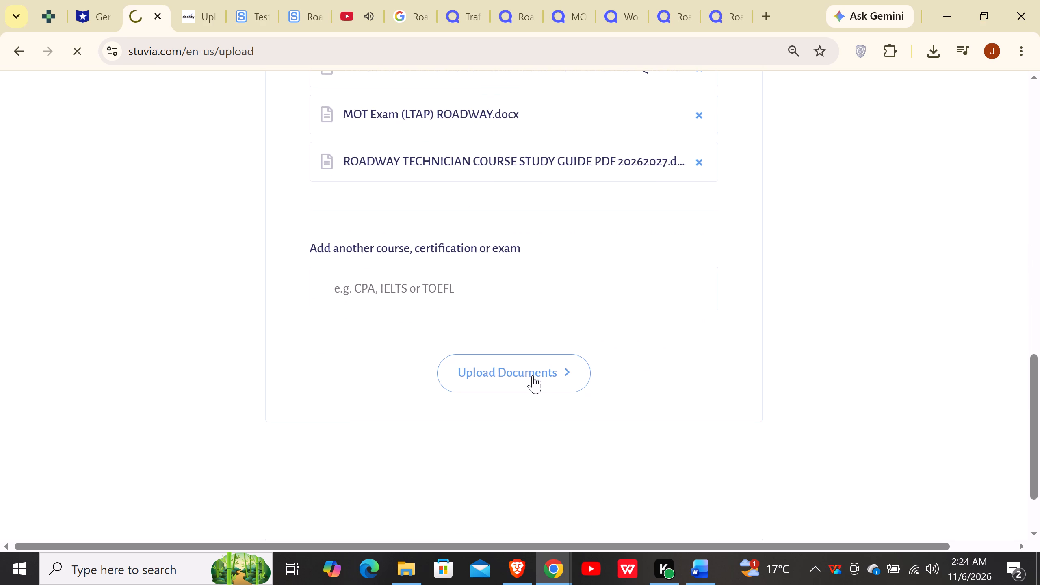
# On Docsity, add the same Traffic Supervisor, Road Safety Professional, Work Zone, MOT Exam and Roadway Technician documents from the stuvia folder for upload.
pyautogui.click(185, 6)
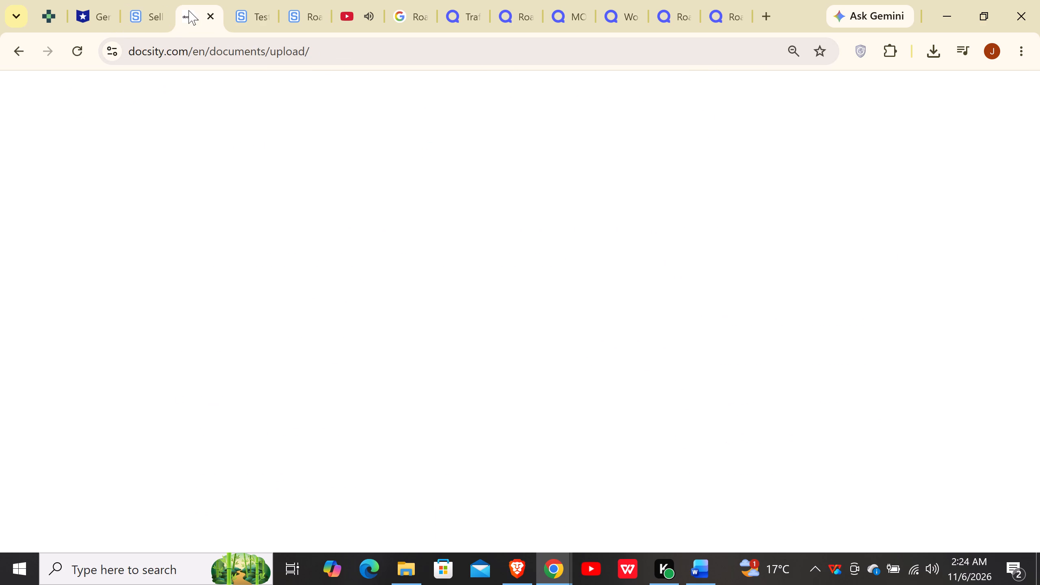
pyautogui.click(528, 274)
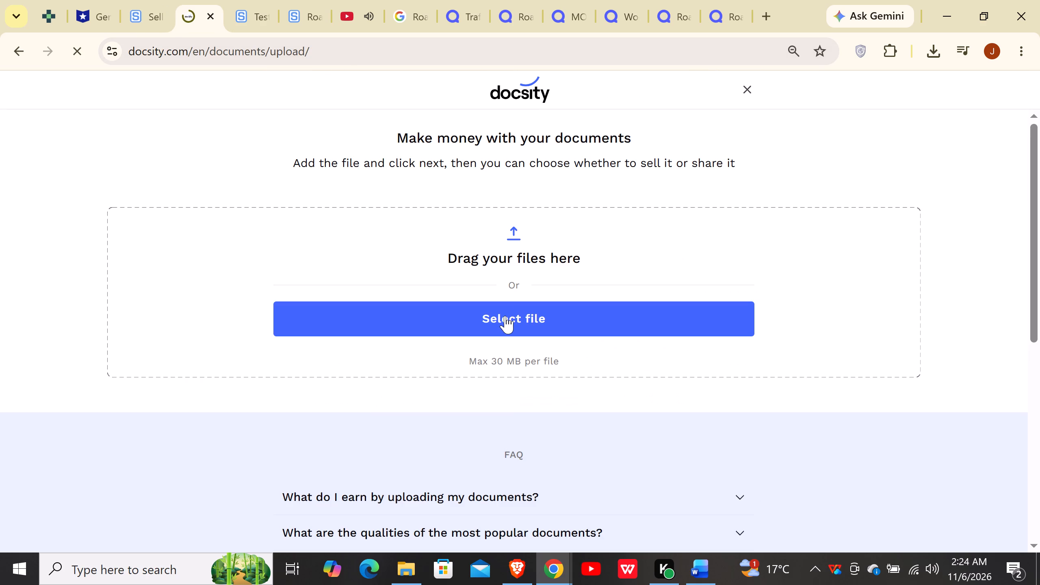
pyautogui.click(505, 316)
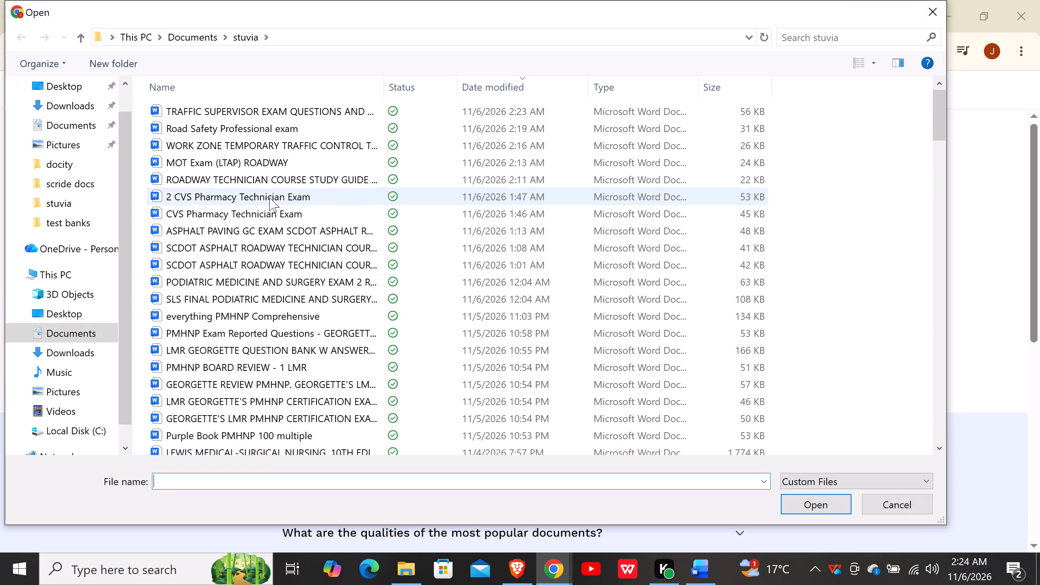
pyautogui.keyDown('ctrl'); pyautogui.click(285, 111); pyautogui.keyUp('ctrl')
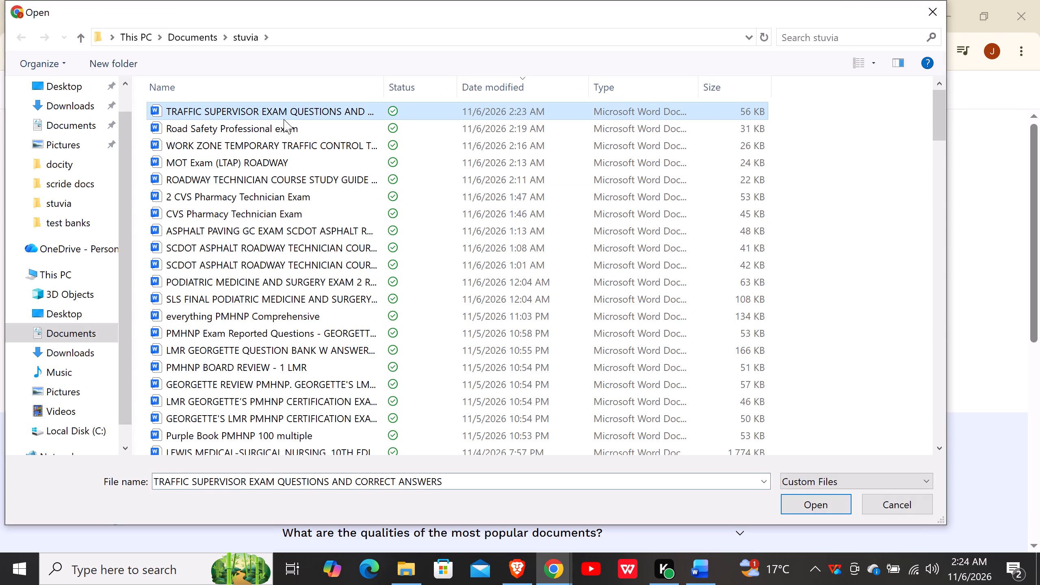
pyautogui.keyDown('ctrl'); pyautogui.click(282, 124); pyautogui.keyUp('ctrl')
pyautogui.keyDown('ctrl'); pyautogui.click(286, 136); pyautogui.keyUp('ctrl')
pyautogui.keyDown('ctrl'); pyautogui.click(288, 127); pyautogui.keyUp('ctrl')
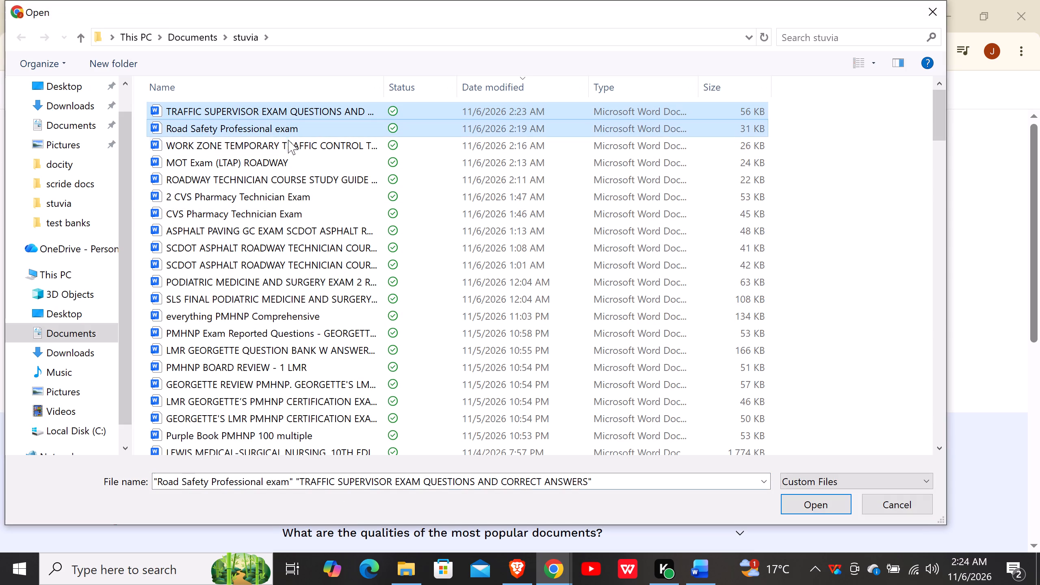
pyautogui.keyDown('ctrl'); pyautogui.click(289, 143); pyautogui.keyUp('ctrl')
pyautogui.keyDown('ctrl'); pyautogui.click(280, 161); pyautogui.keyUp('ctrl')
pyautogui.keyDown('ctrl'); pyautogui.click(286, 175); pyautogui.keyUp('ctrl')
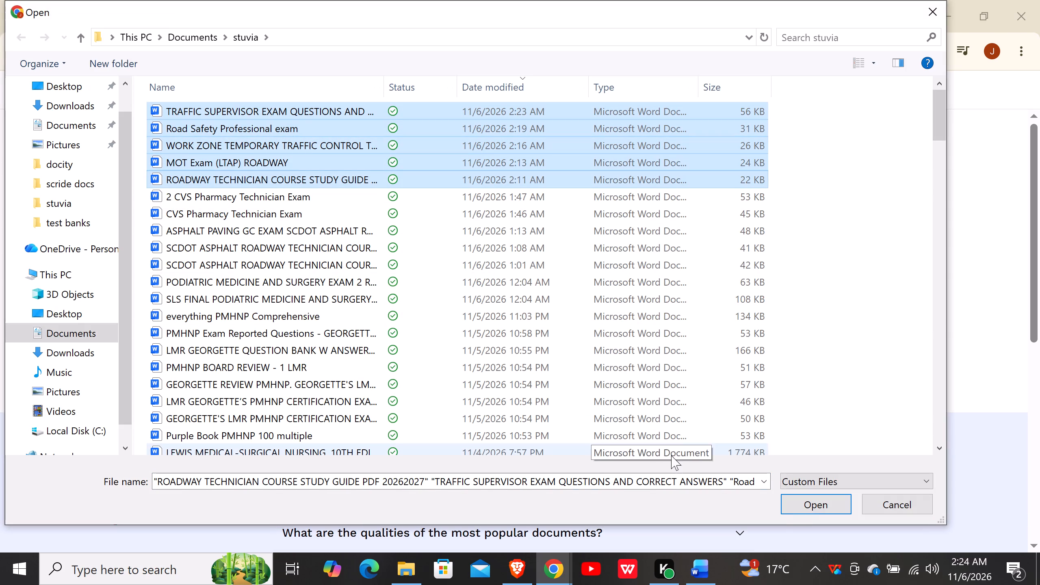
pyautogui.click(795, 504)
# Accept the authorship and copyright declaration for the uploaded documents and continue to the document information.
pyautogui.scroll(-4, 364, 334)
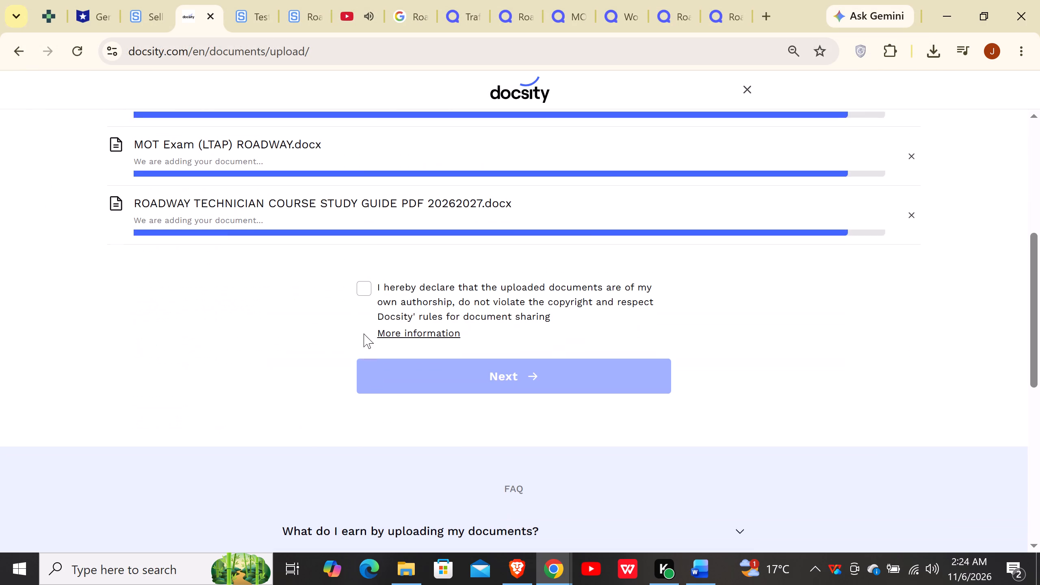
pyautogui.click(362, 276)
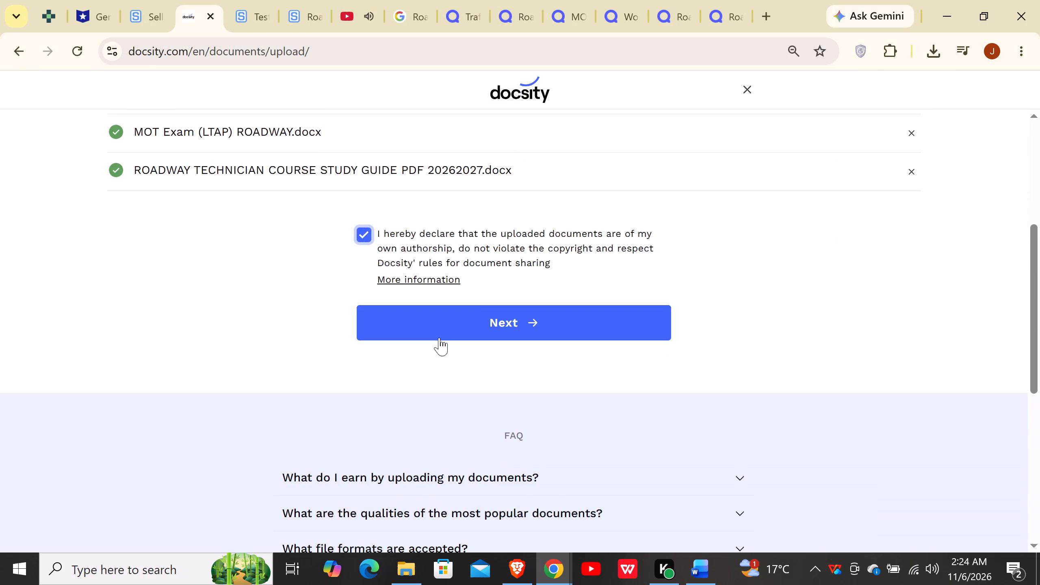
pyautogui.click(439, 338)
# Clear Chamberlain College of Nursing from the University field and search the universities for "cl".
pyautogui.scroll(-3, 440, 334)
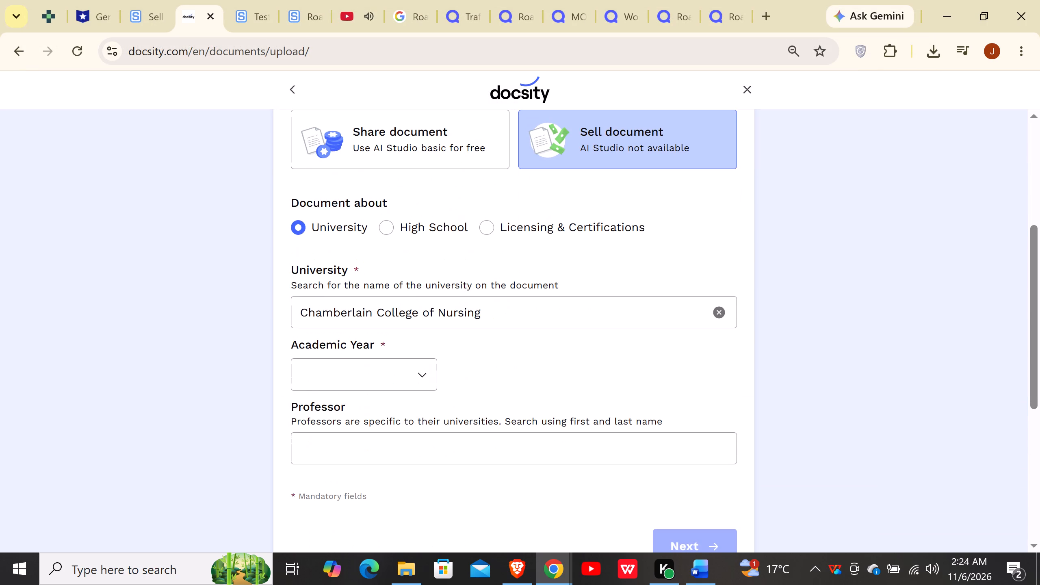
pyautogui.click(519, 318)
pyautogui.press('BackSpace')
pyautogui.press('BackSpace')
pyautogui.press('BackSpace')
pyautogui.press('BackSpace')
pyautogui.press('BackSpace')
pyautogui.press('BackSpace')
pyautogui.press('BackSpace')
pyautogui.press('BackSpace')
pyautogui.press('BackSpace')
pyautogui.press('BackSpace')
pyautogui.press('BackSpace')
pyautogui.press('BackSpace')
pyautogui.press('BackSpace')
pyautogui.press('BackSpace')
pyautogui.press('BackSpace')
pyautogui.press('BackSpace')
pyautogui.press('BackSpace')
pyautogui.press('BackSpace')
pyautogui.press('BackSpace')
pyautogui.press('BackSpace')
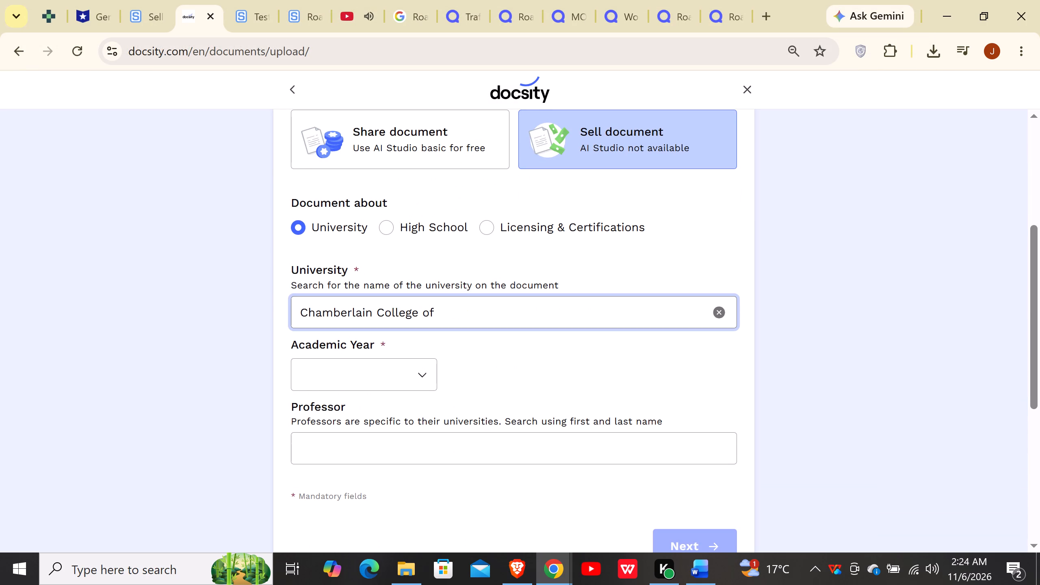
pyautogui.write('cl')
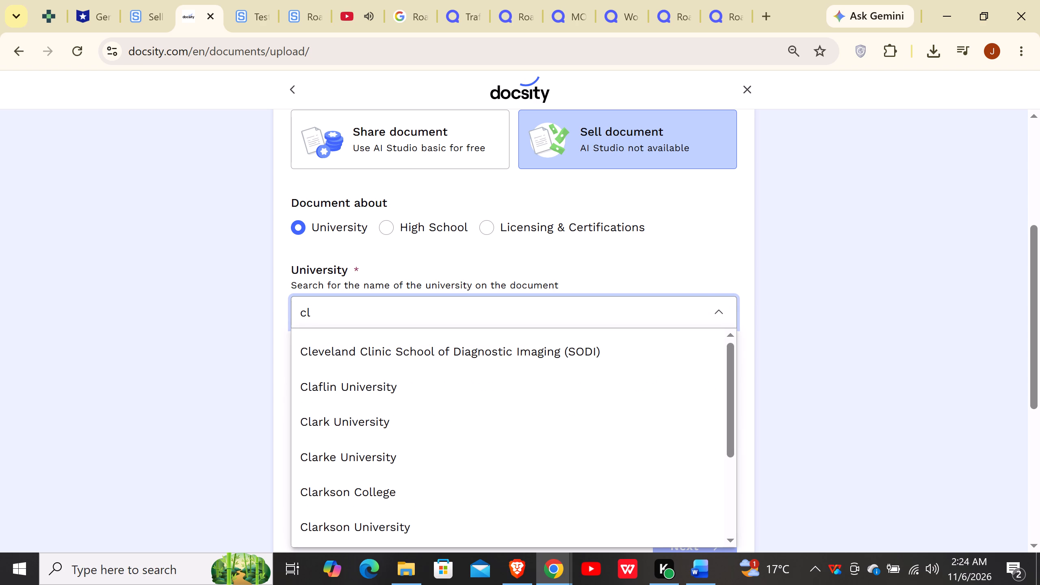
# In a new browser tab, look up the U.S. News list of Best Engineering Schools in South Carolina.
pyautogui.click(774, 17)
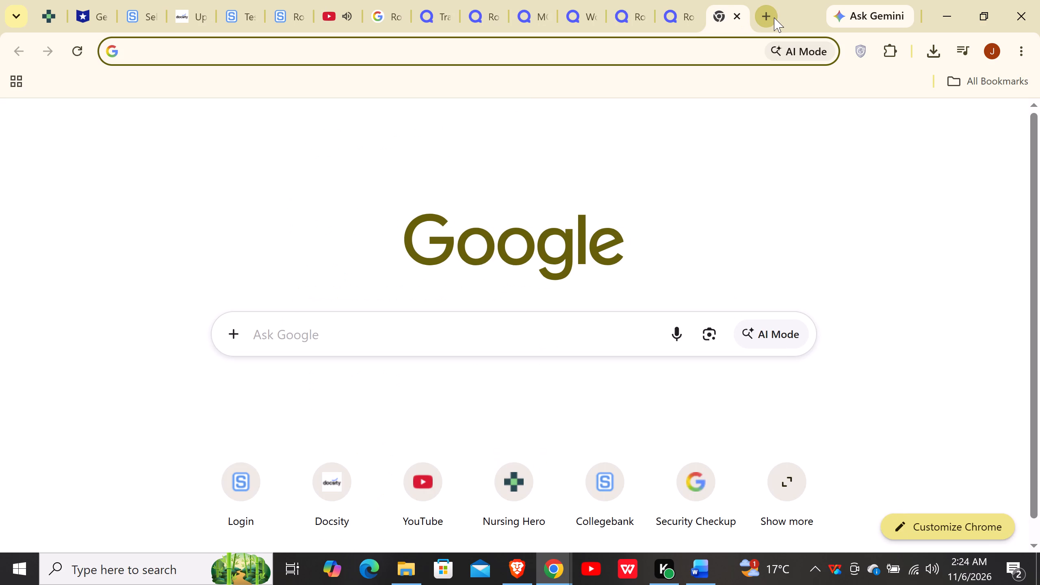
pyautogui.write('best')
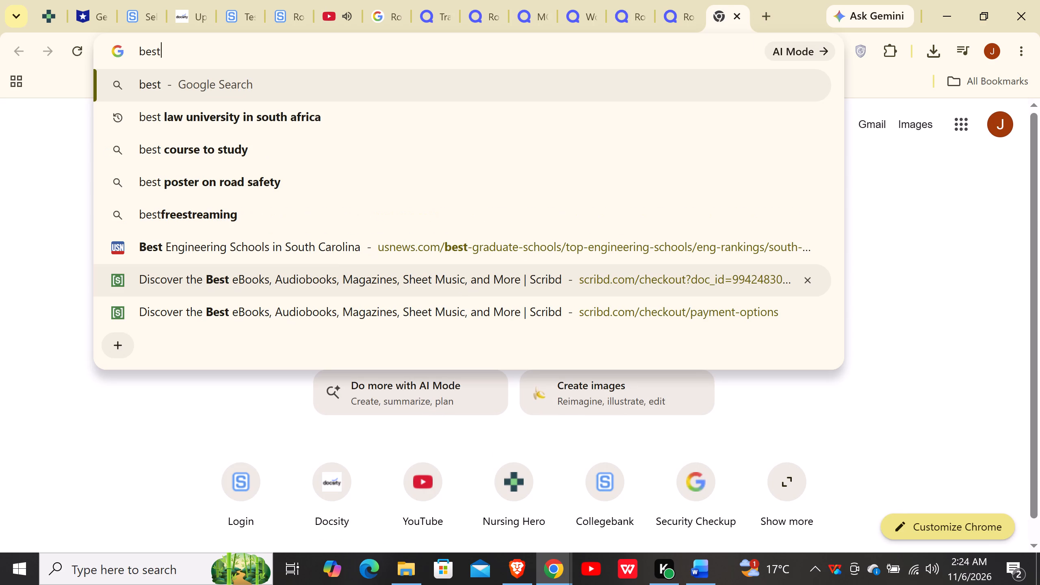
pyautogui.click(287, 253)
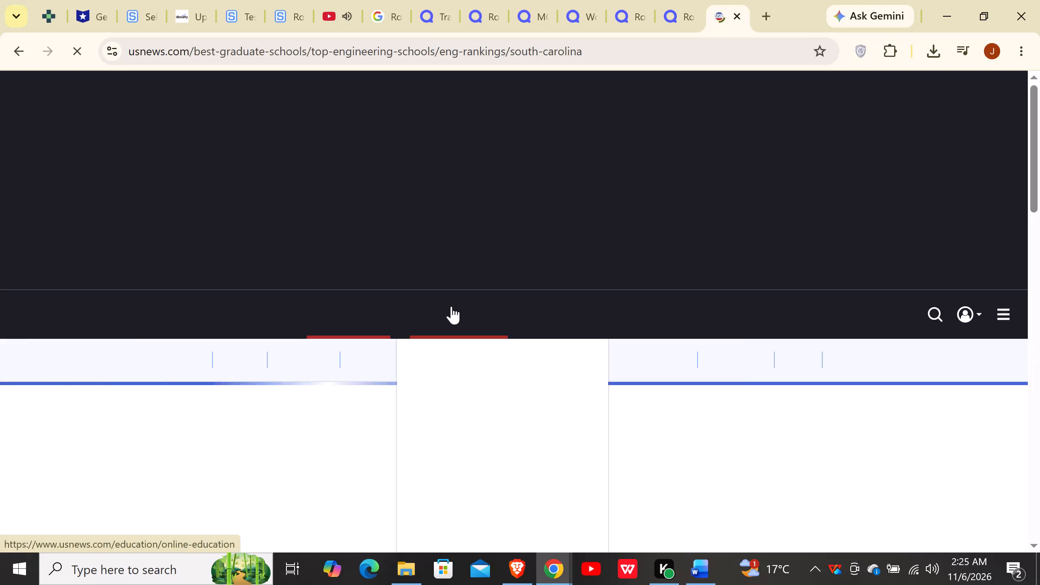
pyautogui.scroll(-7, 451, 305)
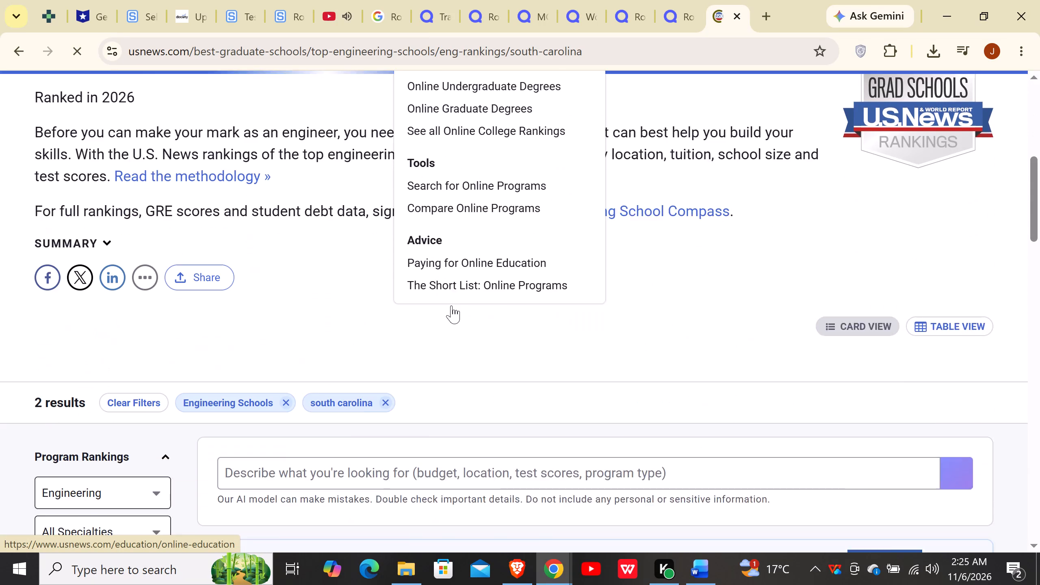
pyautogui.scroll(-3, 451, 305)
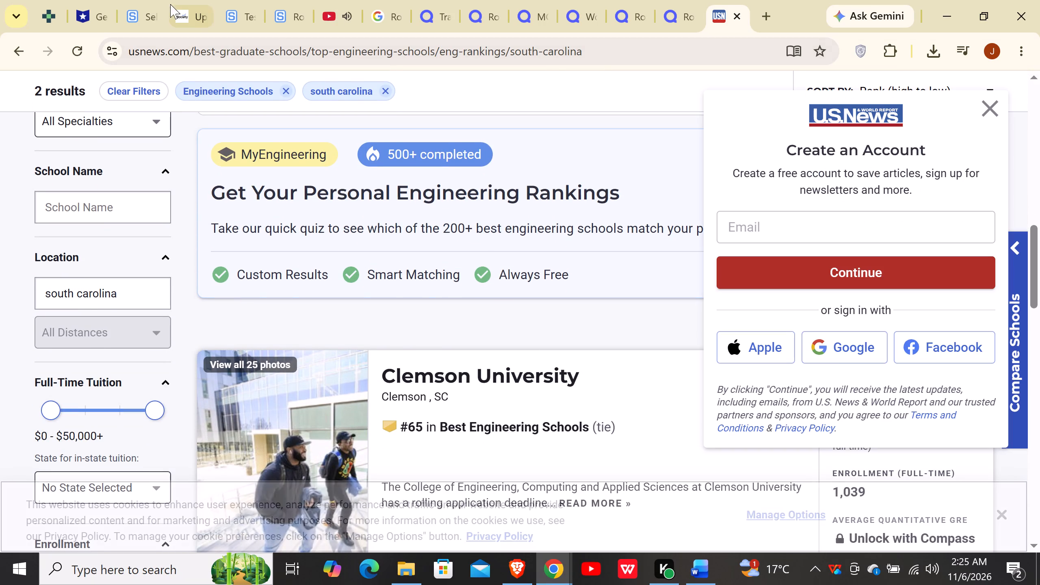
# Back on Docsity, search for "cle" and set the Traffic Supervisor document's university to Clemson University.
pyautogui.click(188, 10)
pyautogui.click(348, 332)
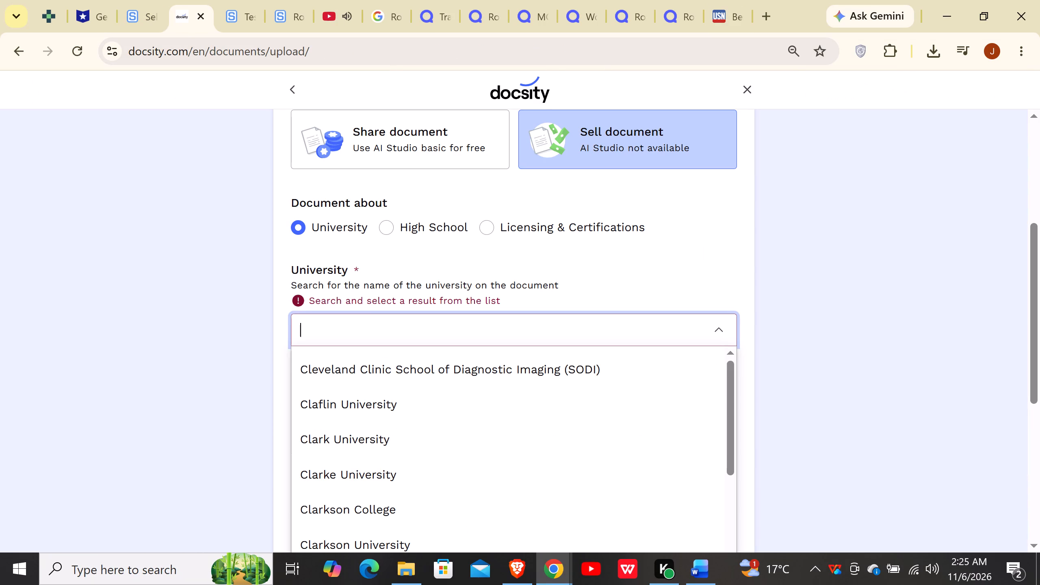
pyautogui.write('cle')
pyautogui.click(319, 368)
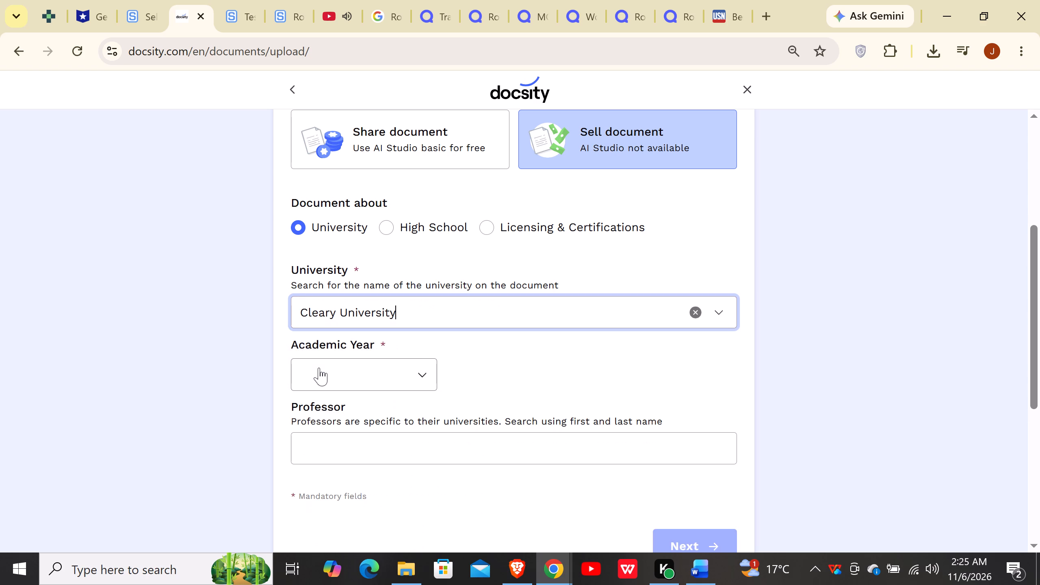
pyautogui.press('BackSpace')
pyautogui.press('BackSpace')
pyautogui.press('BackSpace')
pyautogui.press('BackSpace')
pyautogui.press('BackSpace')
pyautogui.press('BackSpace')
pyautogui.press('BackSpace')
pyautogui.press('BackSpace')
pyautogui.press('BackSpace')
pyautogui.press('BackSpace')
pyautogui.press('BackSpace')
pyautogui.press('BackSpace')
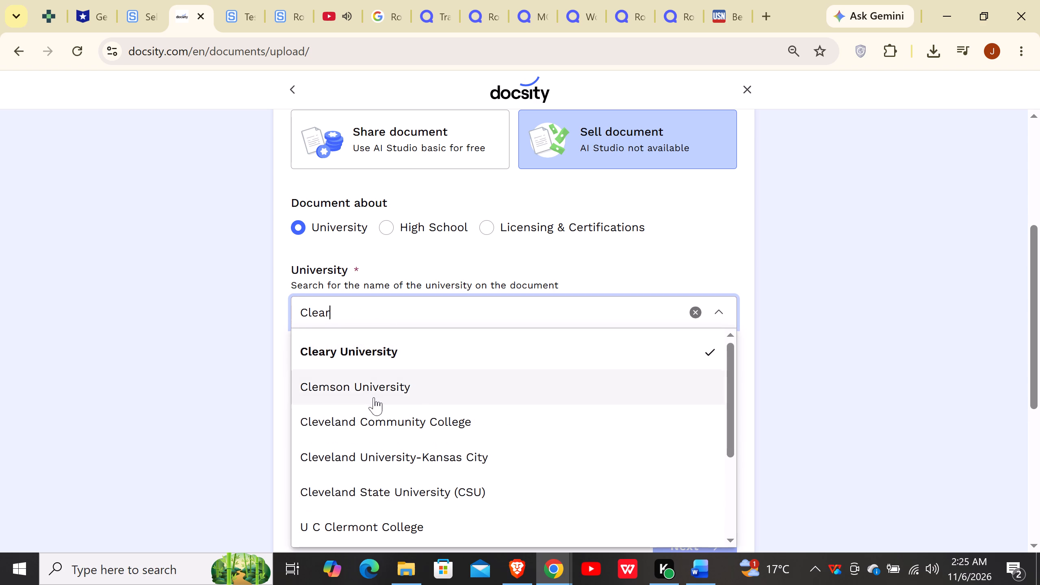
pyautogui.click(373, 395)
# Select an academic year for the Traffic Supervisor document and continue to step 2 of its information form.
pyautogui.click(403, 371)
pyautogui.scroll(-1, 403, 379)
pyautogui.click(390, 332)
pyautogui.click(667, 465)
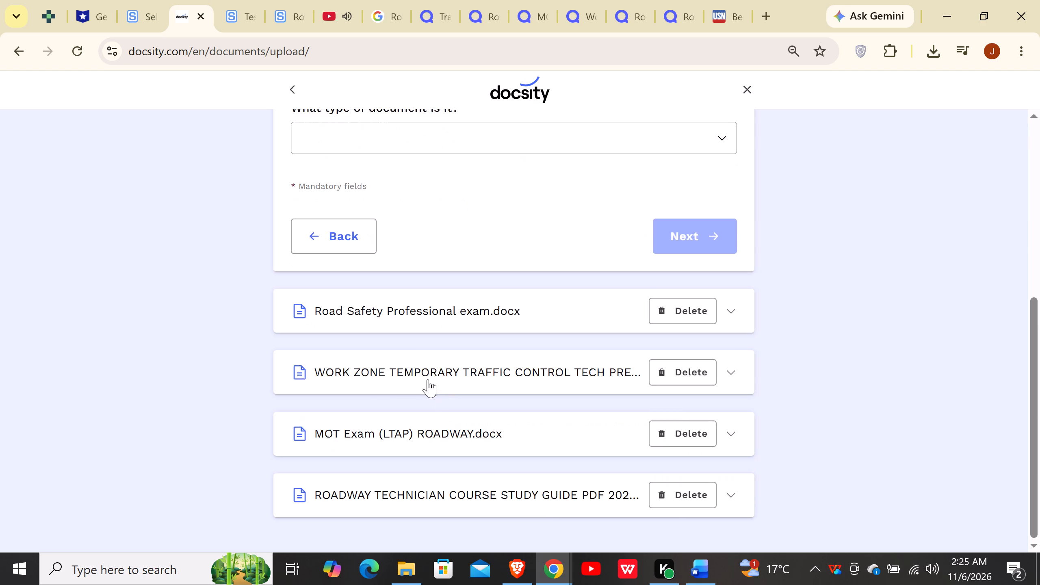
# Search the subjects for "civi" and set the Traffic Supervisor document's subject to Civil Engineering.
pyautogui.scroll(4, 421, 374)
pyautogui.scroll(-1, 421, 374)
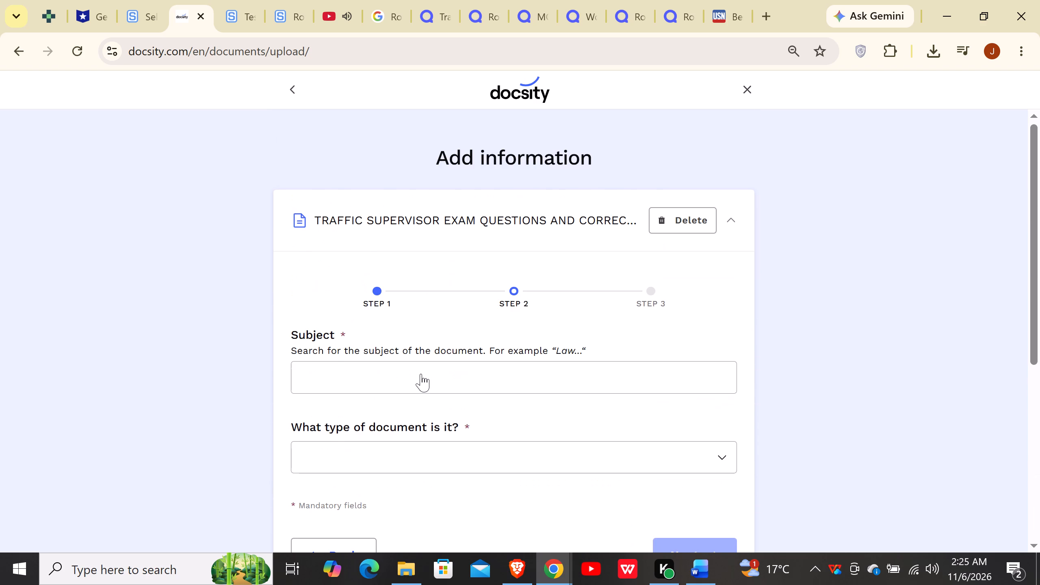
pyautogui.click(417, 294)
pyautogui.write('civi')
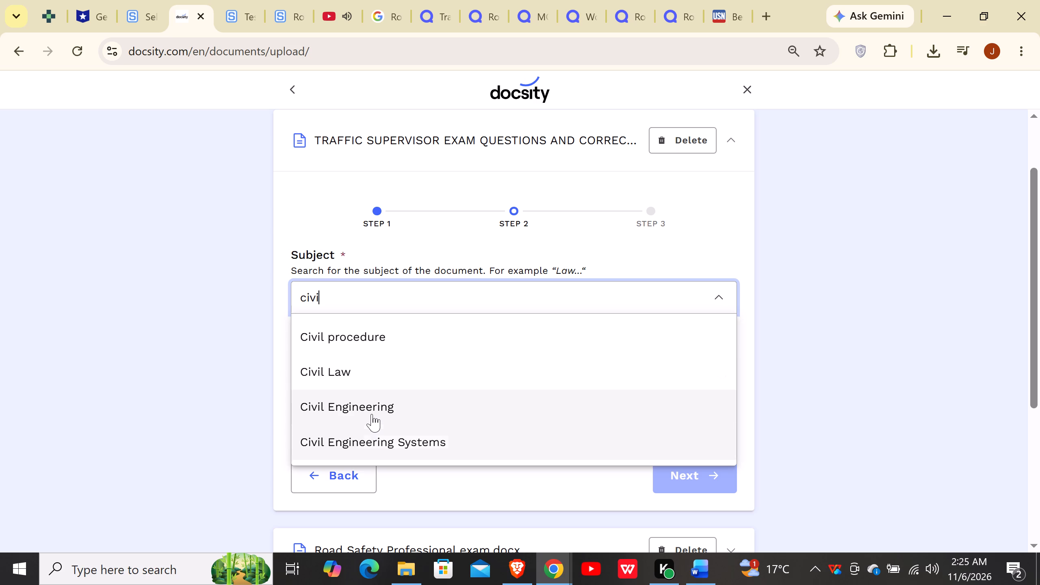
pyautogui.click(372, 414)
# Set the document type to Exercises with the Exams typology and continue to step 3.
pyautogui.scroll(-1, 434, 409)
pyautogui.click(470, 294)
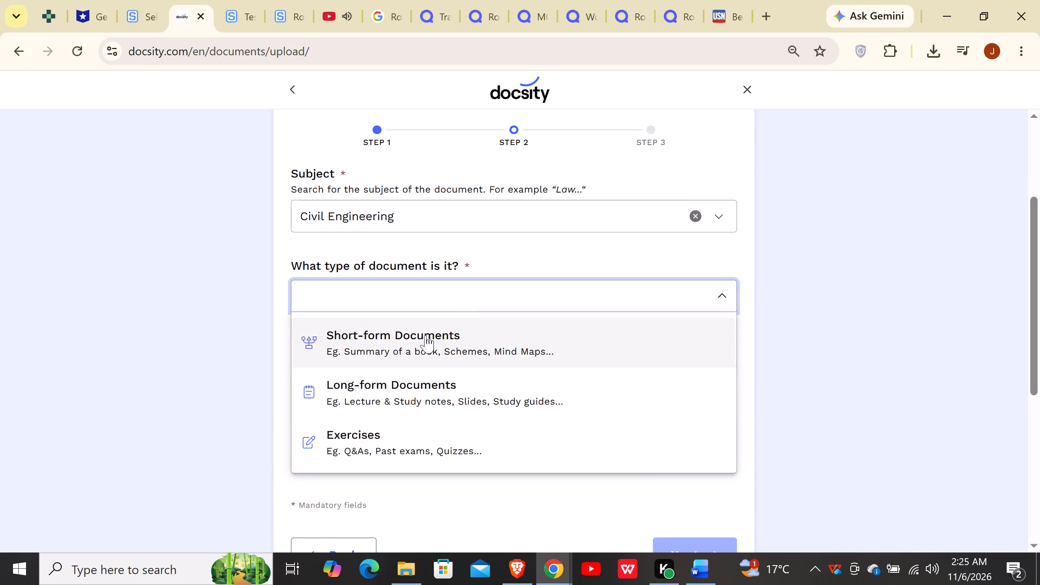
pyautogui.click(371, 442)
pyautogui.click(294, 413)
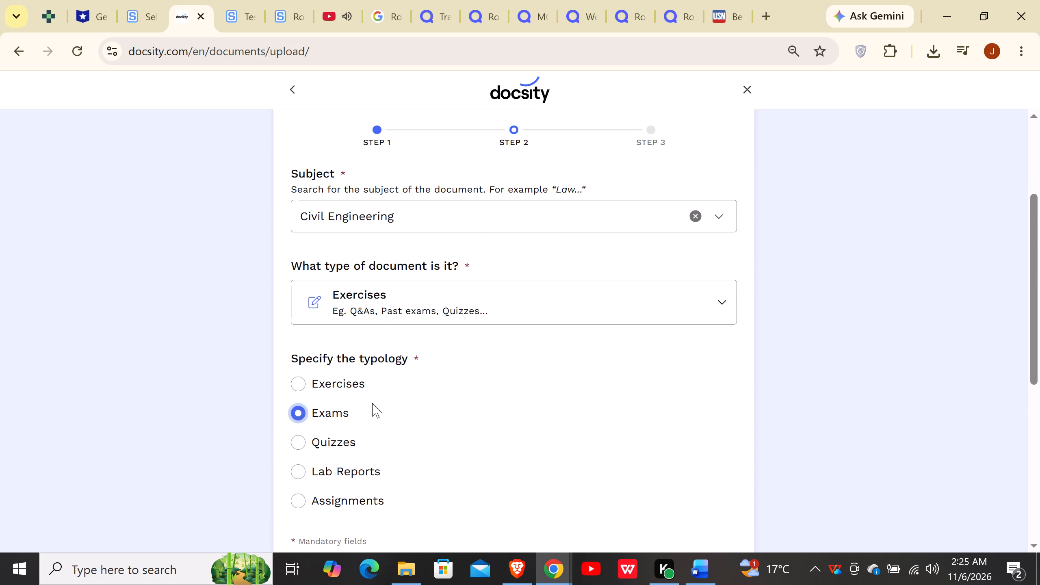
pyautogui.scroll(-3, 460, 400)
pyautogui.click(692, 343)
# Set the Traffic Supervisor document's price to 90 points.
pyautogui.scroll(3, 495, 344)
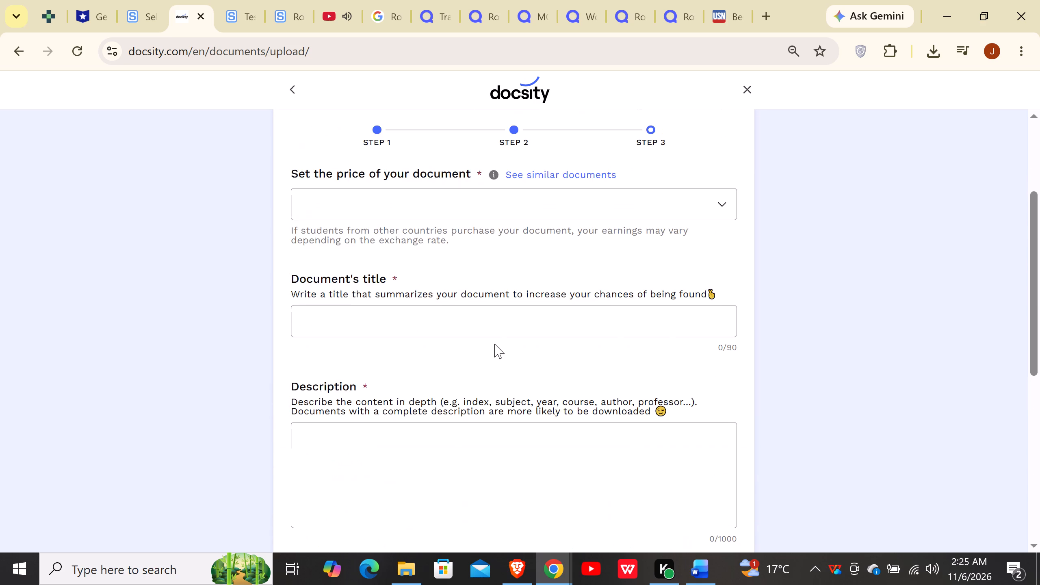
pyautogui.scroll(2, 494, 344)
pyautogui.click(475, 374)
pyautogui.scroll(-3, 476, 373)
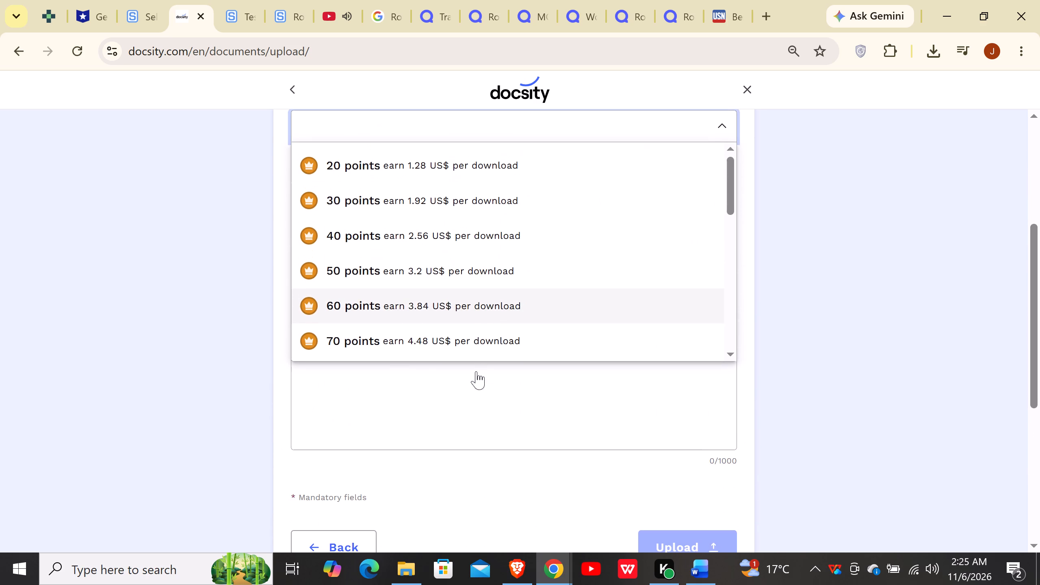
pyautogui.scroll(-2, 441, 310)
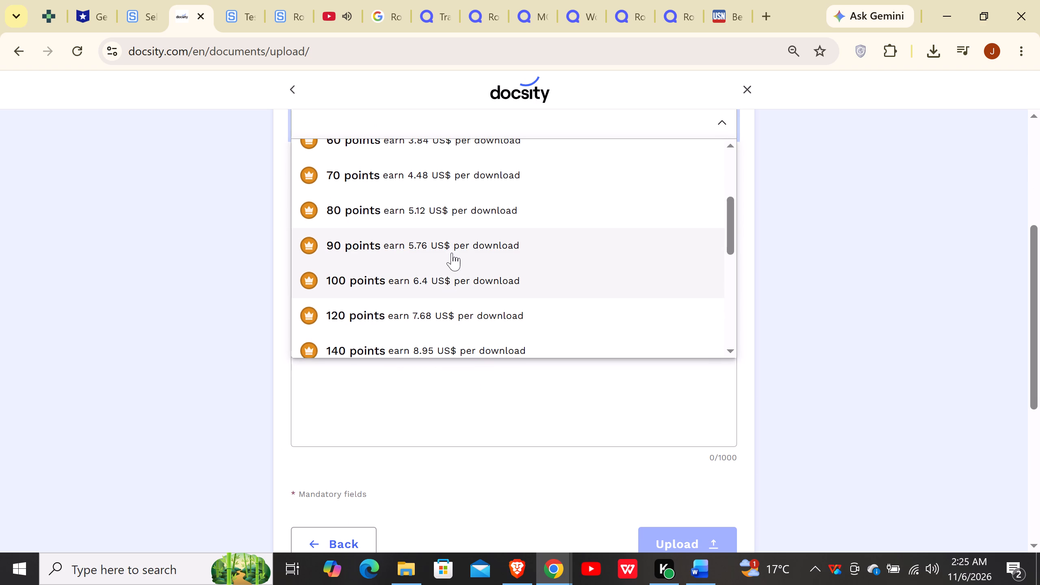
pyautogui.click(452, 251)
# Open the Traffic Supervisor exam document from the stuvia folder in Word and copy its full purple cover heading.
pyautogui.click(436, 241)
pyautogui.scroll(3, 436, 241)
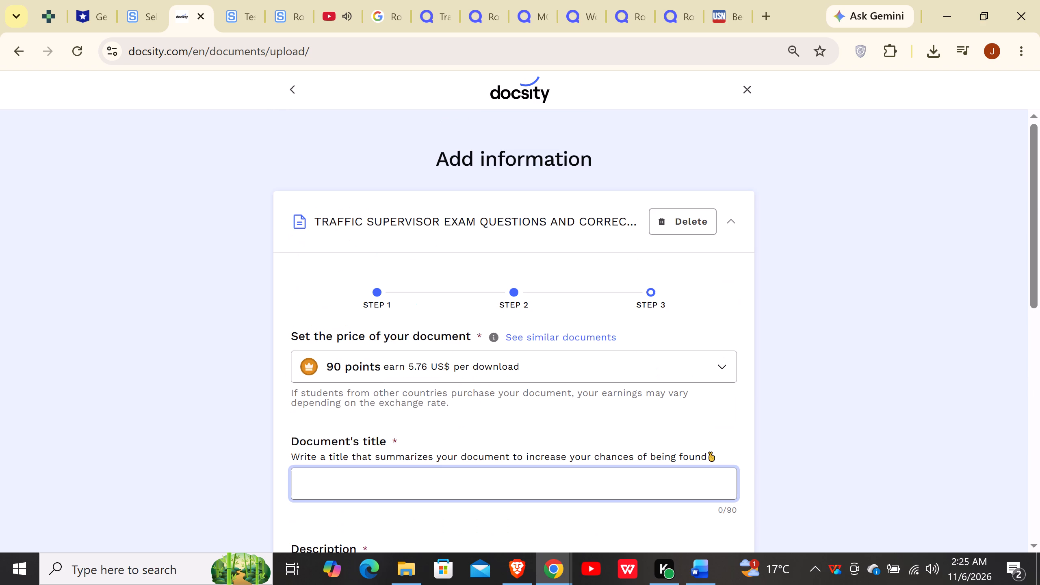
pyautogui.scroll(-1, 436, 258)
pyautogui.click(405, 571)
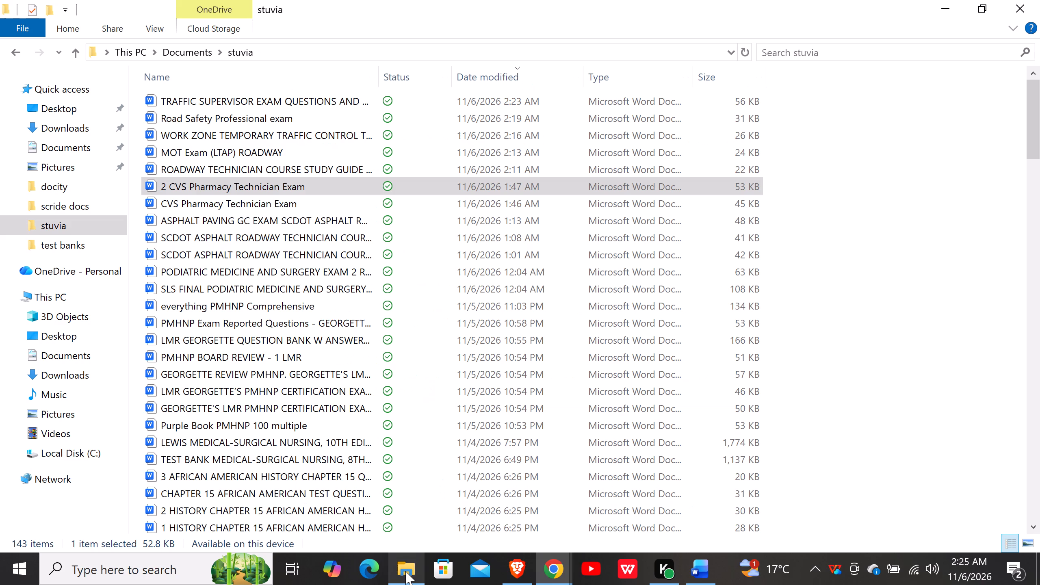
pyautogui.doubleClick(293, 104)
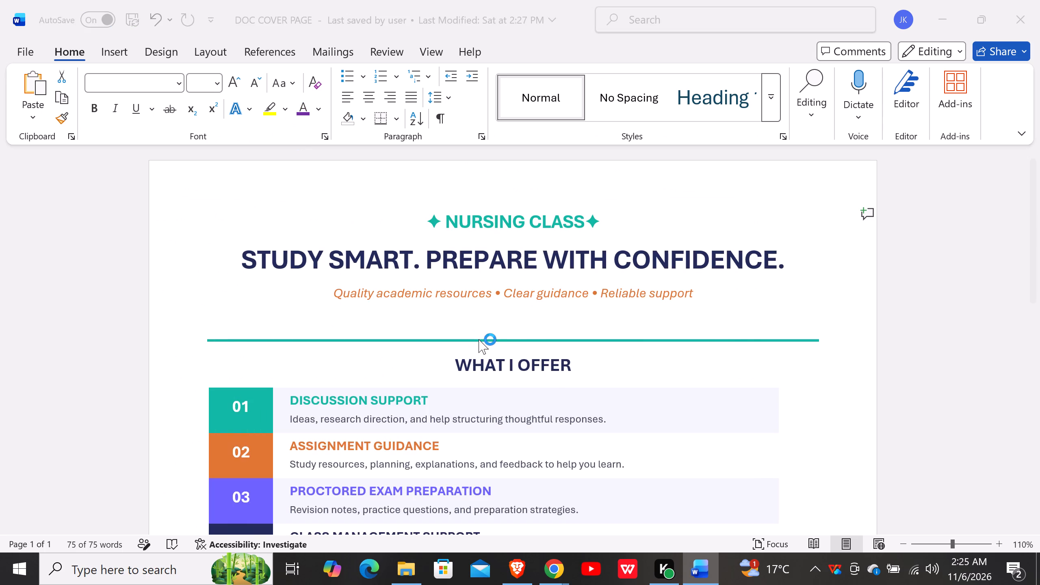
pyautogui.scroll(-1, 479, 339)
pyautogui.moveTo(758, 374); pyautogui.dragTo(287, 279)
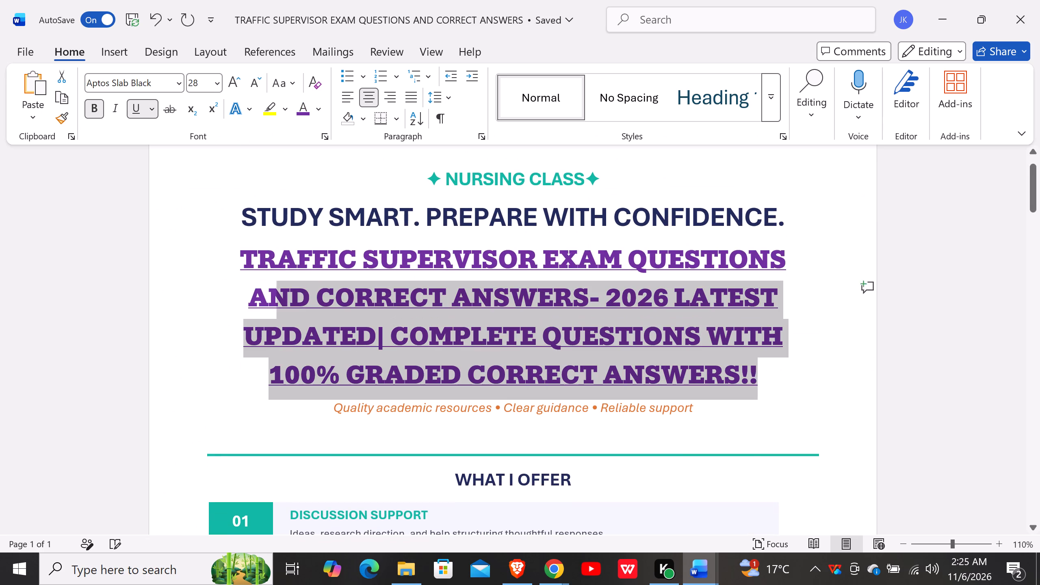
pyautogui.moveTo(287, 279); pyautogui.dragTo(215, 249)
pyautogui.hotkey('ctrl', 'c')
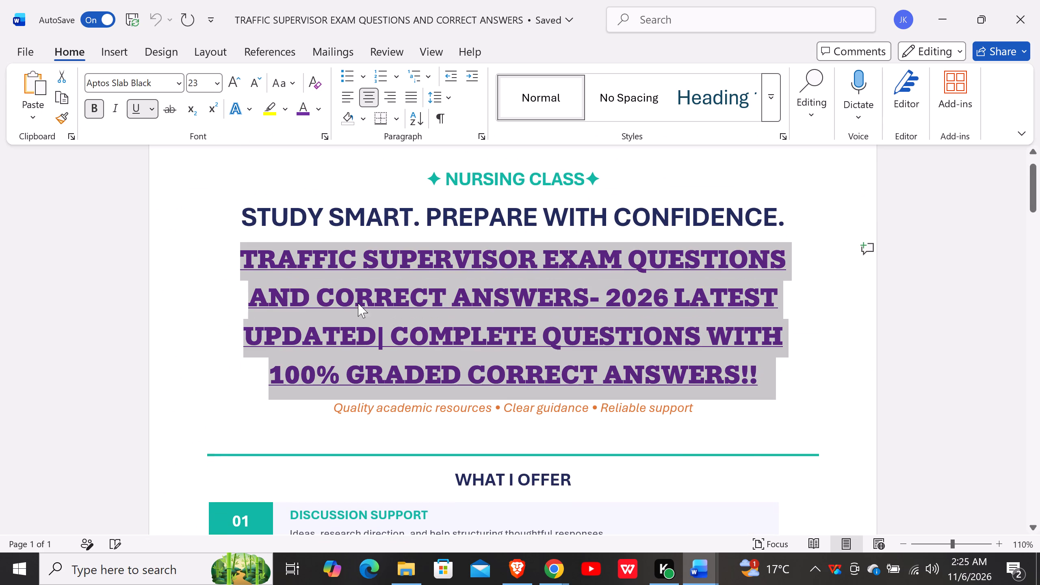
# Back on Docsity, paste the copied heading into the Traffic Supervisor document's title and description.
pyautogui.click(594, 522)
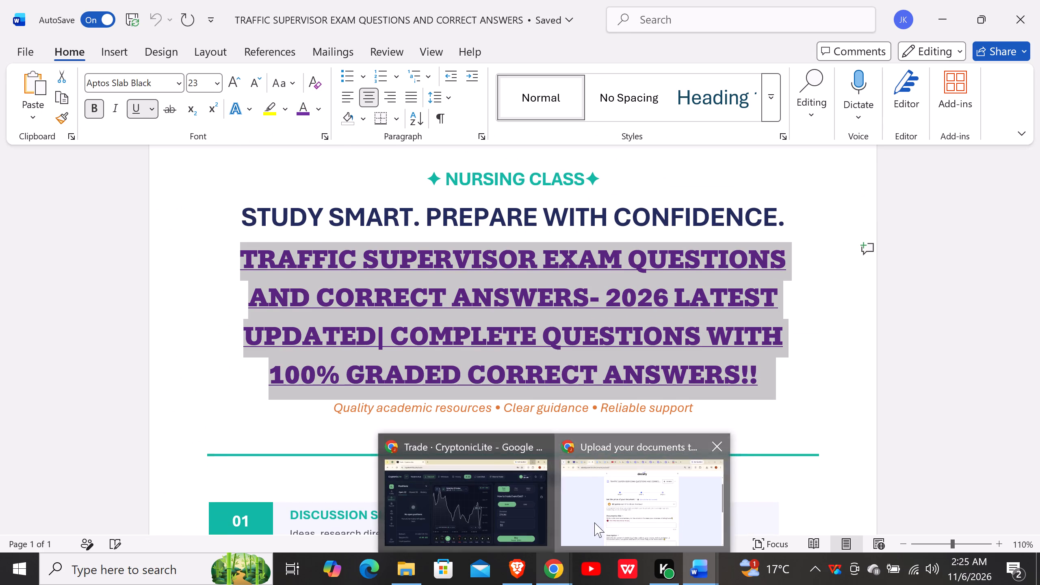
pyautogui.scroll(-1, 482, 405)
pyautogui.click(383, 342)
pyautogui.hotkey('ctrl', 'v')
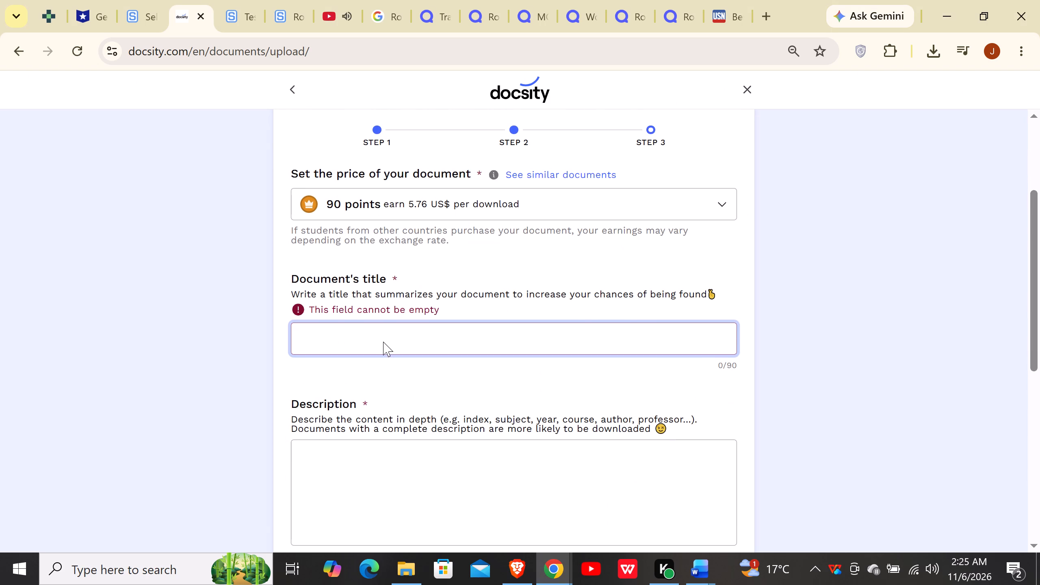
pyautogui.click(393, 453)
pyautogui.hotkey('ctrl', 'v')
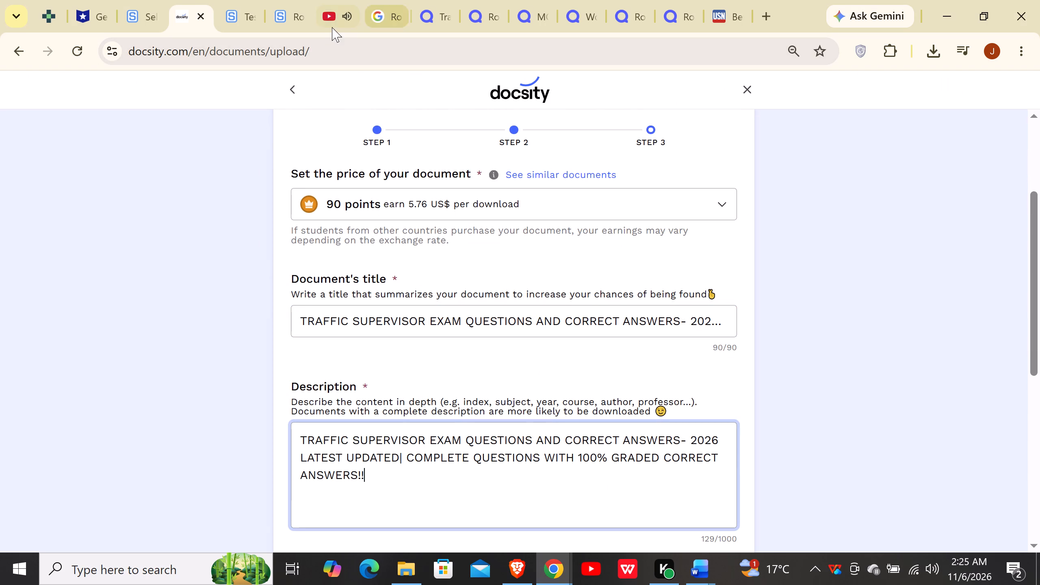
# Copy the description paragraph from the Stuvia Roadway Technician listing and paste it above the heading text in the Docsity description.
pyautogui.click(283, 17)
pyautogui.moveTo(458, 390); pyautogui.dragTo(412, 384)
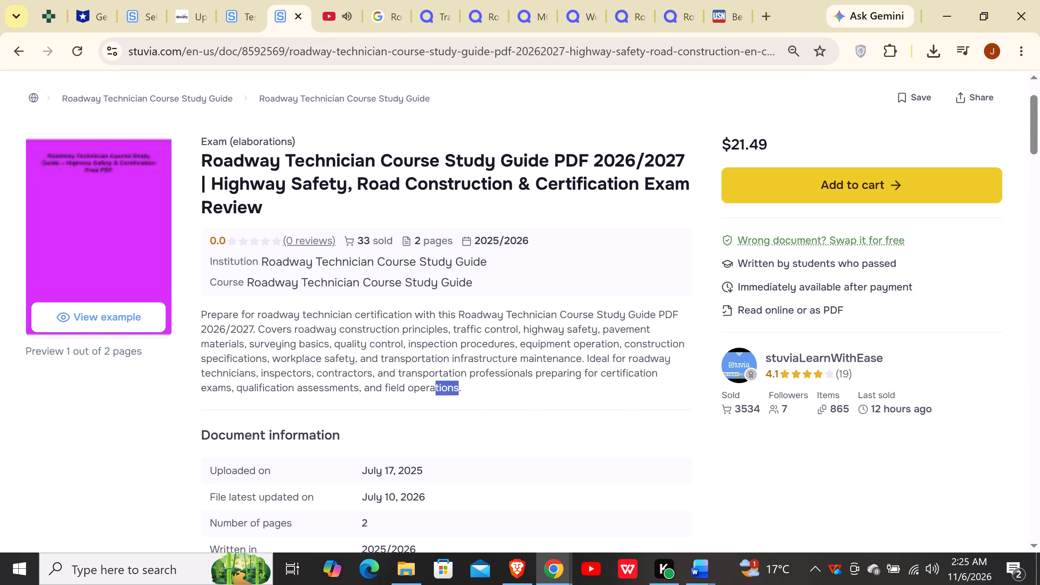
pyautogui.moveTo(412, 384); pyautogui.dragTo(194, 320)
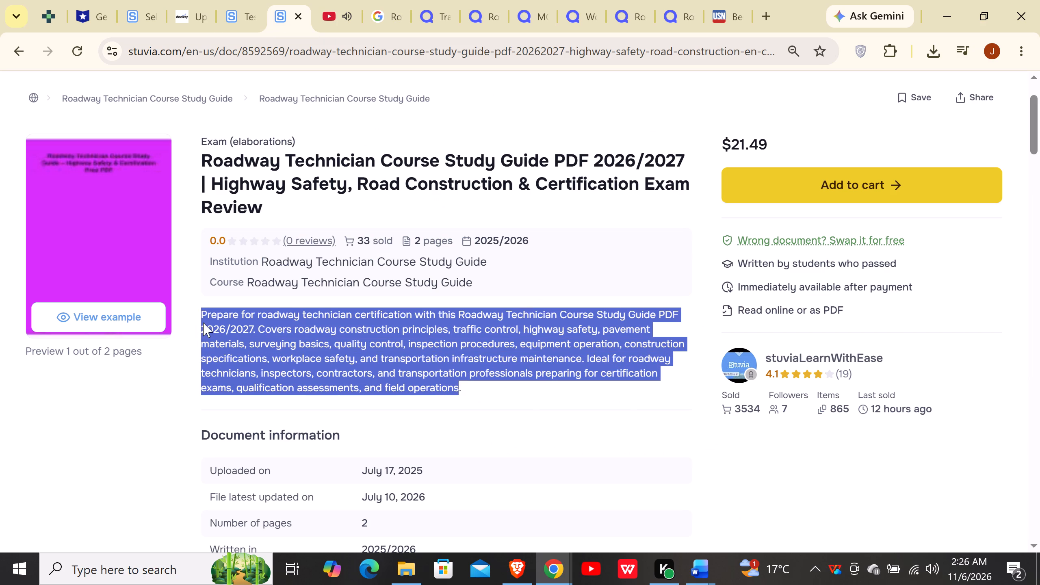
pyautogui.hotkey('ctrl', 'c')
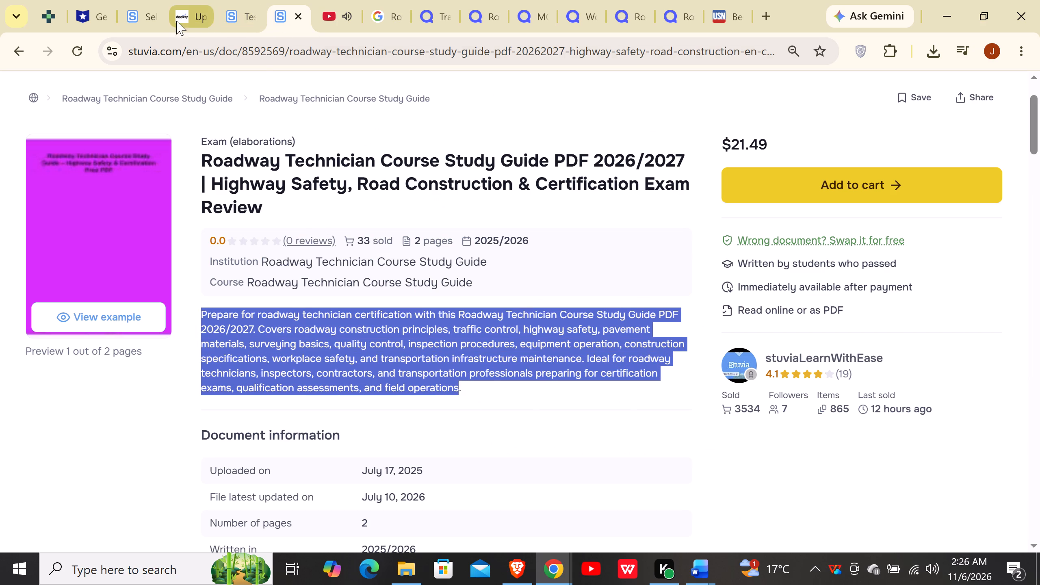
pyautogui.click(182, 19)
pyautogui.click(301, 437)
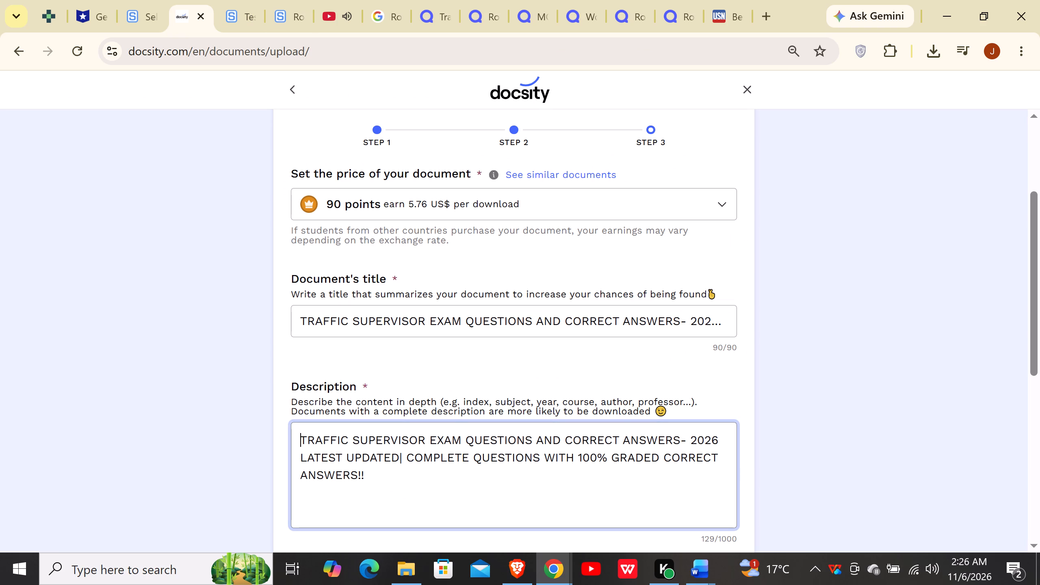
pyautogui.press('Return')
pyautogui.click(301, 428)
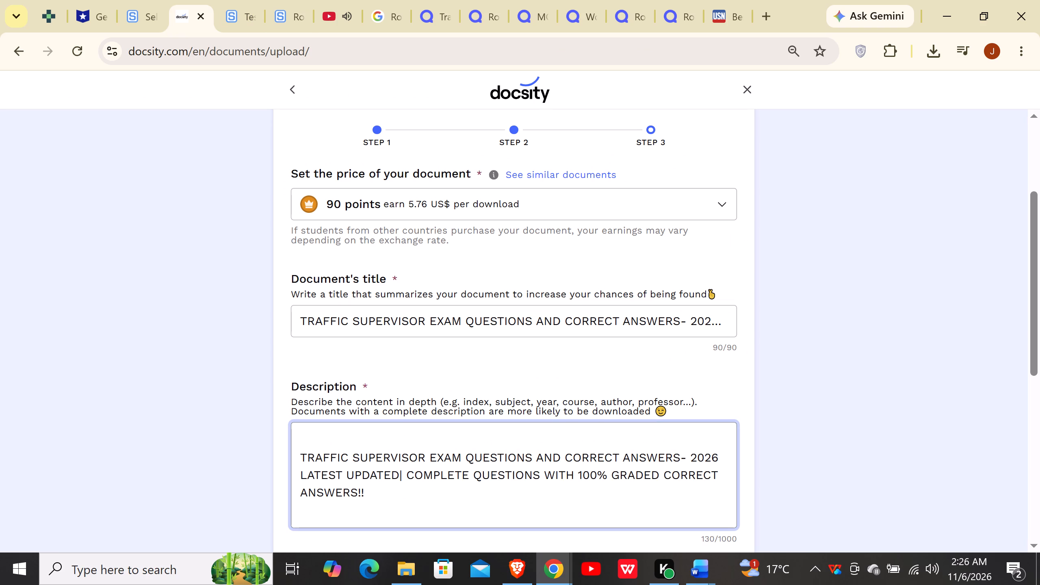
pyautogui.click(301, 436)
pyautogui.hotkey('ctrl', 'v')
# Upload the Traffic Supervisor document to Docsity.
pyautogui.scroll(-3, 564, 423)
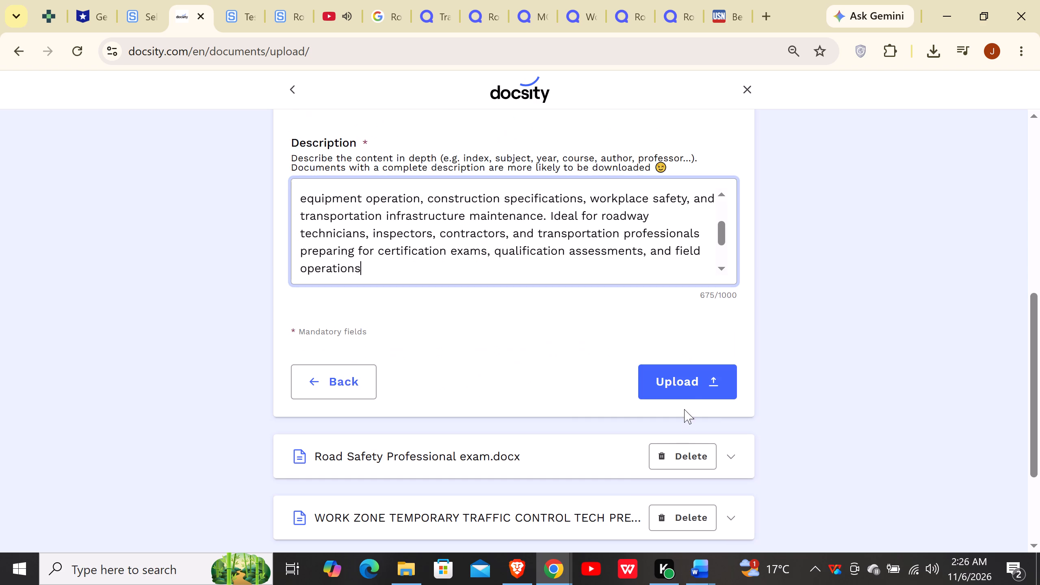
pyautogui.click(687, 386)
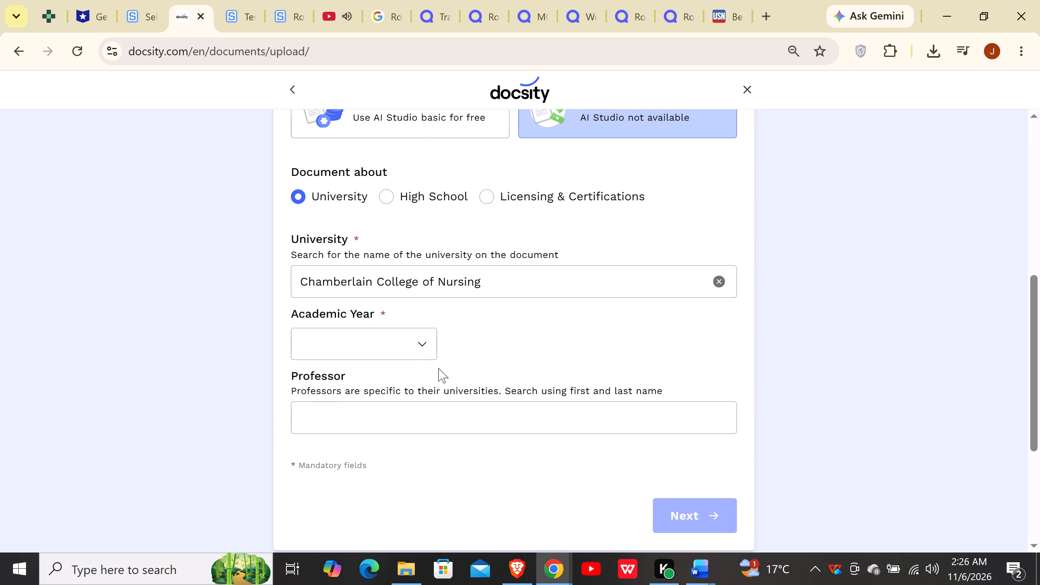
# Replace the Road Safety Professional document's university with Clemson University, searching for "cle".
pyautogui.click(493, 285)
pyautogui.press('BackSpace')
pyautogui.press('BackSpace')
pyautogui.press('BackSpace')
pyautogui.press('BackSpace')
pyautogui.press('BackSpace')
pyautogui.press('BackSpace')
pyautogui.press('BackSpace')
pyautogui.press('BackSpace')
pyautogui.press('BackSpace')
pyautogui.press('BackSpace')
pyautogui.press('BackSpace')
pyautogui.press('BackSpace')
pyautogui.press('BackSpace')
pyautogui.press('BackSpace')
pyautogui.press('BackSpace')
pyautogui.press('BackSpace')
pyautogui.press('BackSpace')
pyautogui.press('BackSpace')
pyautogui.press('BackSpace')
pyautogui.press('BackSpace')
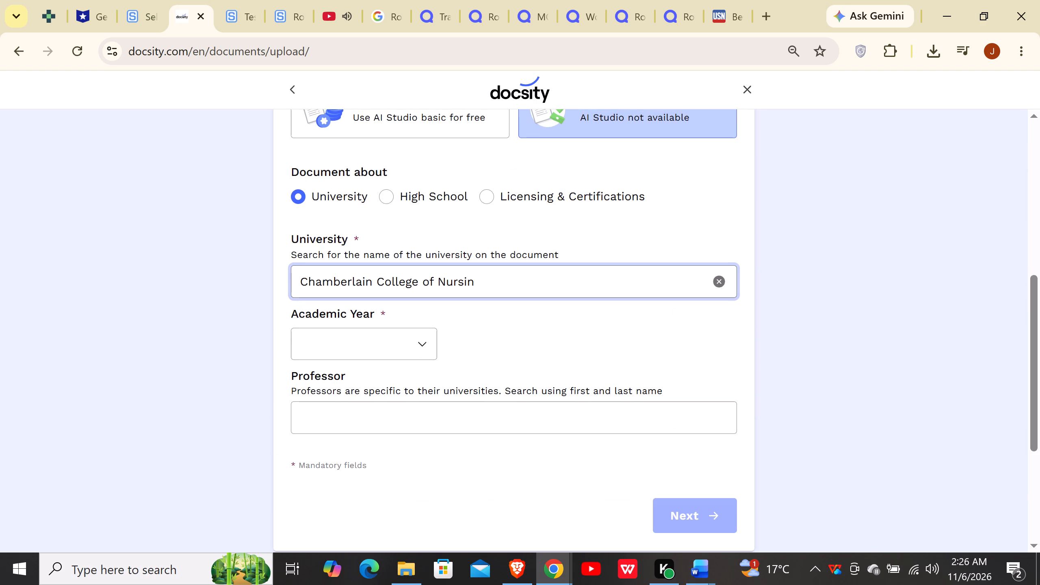
pyautogui.write('cle')
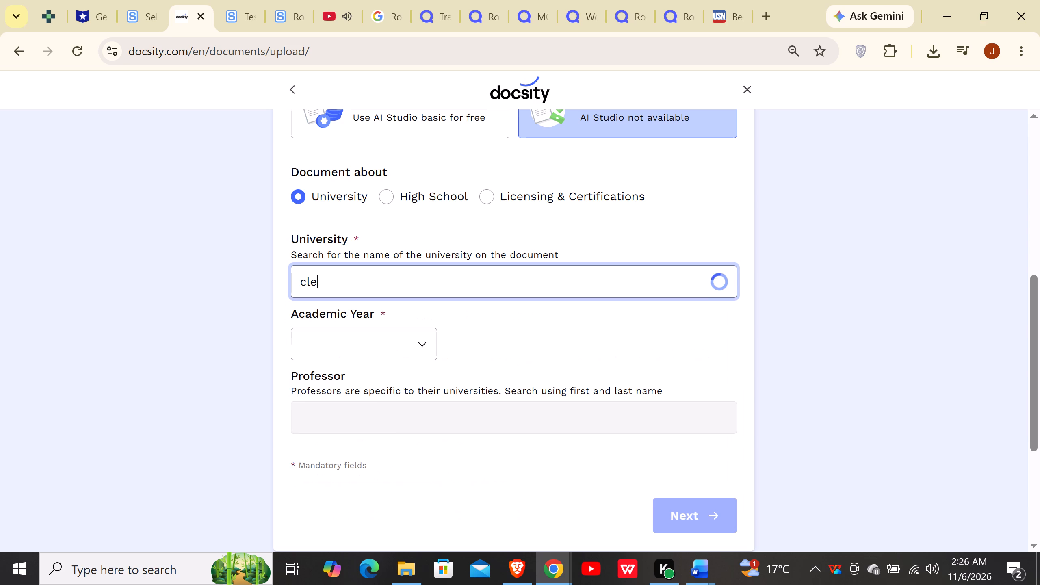
pyautogui.click(449, 357)
# Set the Road Safety Professional document's academic year to 2026/2027 and continue to step 2.
pyautogui.click(415, 358)
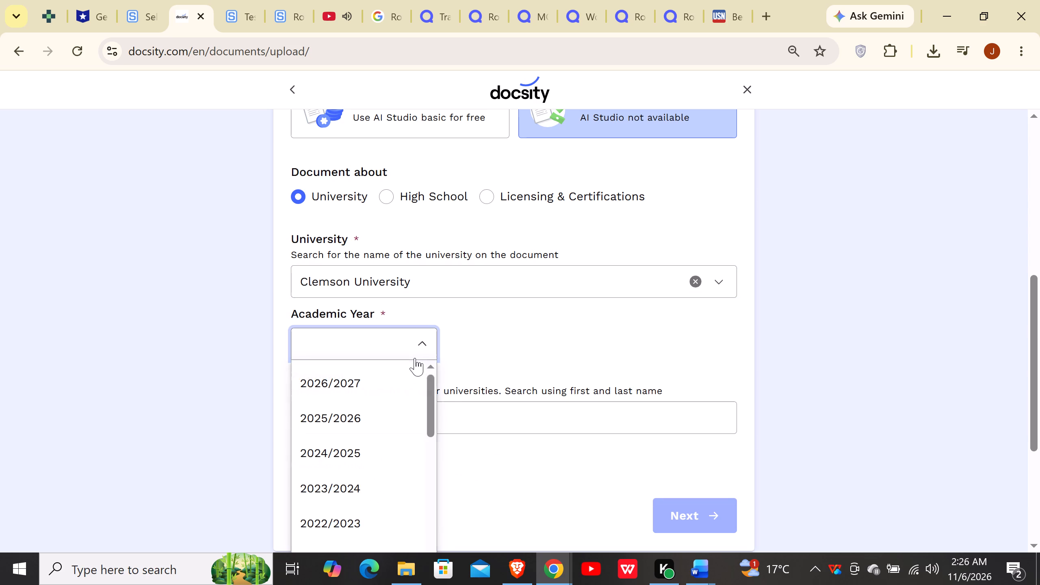
pyautogui.click(396, 390)
pyautogui.scroll(-2, 502, 391)
pyautogui.click(691, 352)
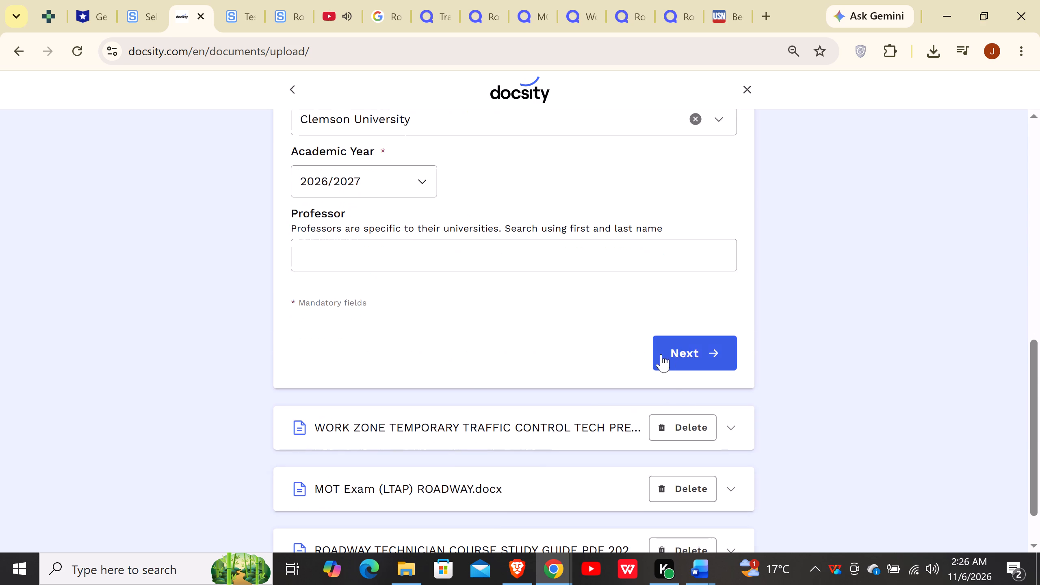
# Search the subjects for "civ" and set the Road Safety Professional document's subject to Civil Engineering.
pyautogui.scroll(2, 494, 354)
pyautogui.click(450, 286)
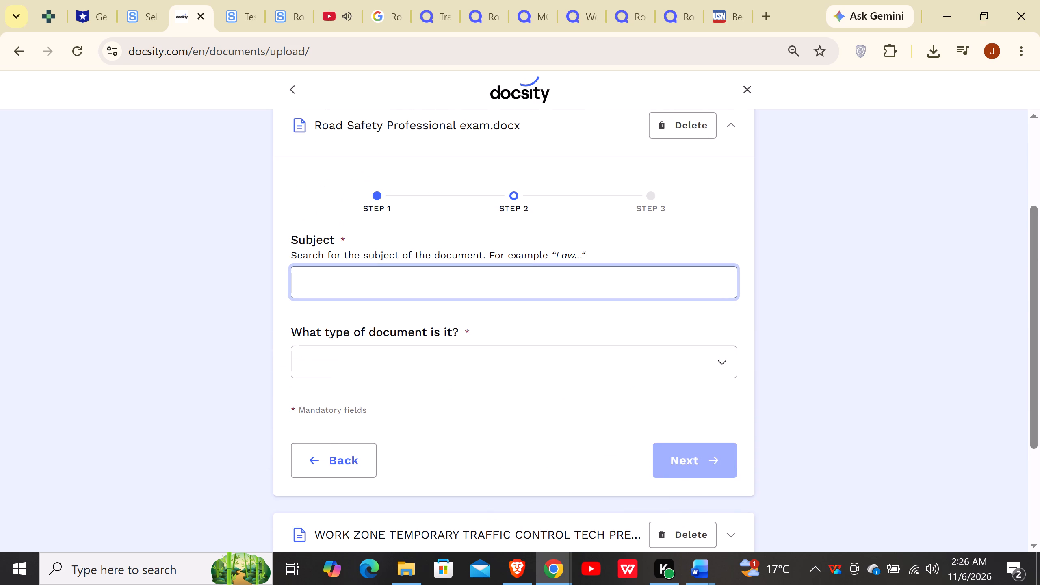
pyautogui.write('civ')
pyautogui.click(375, 390)
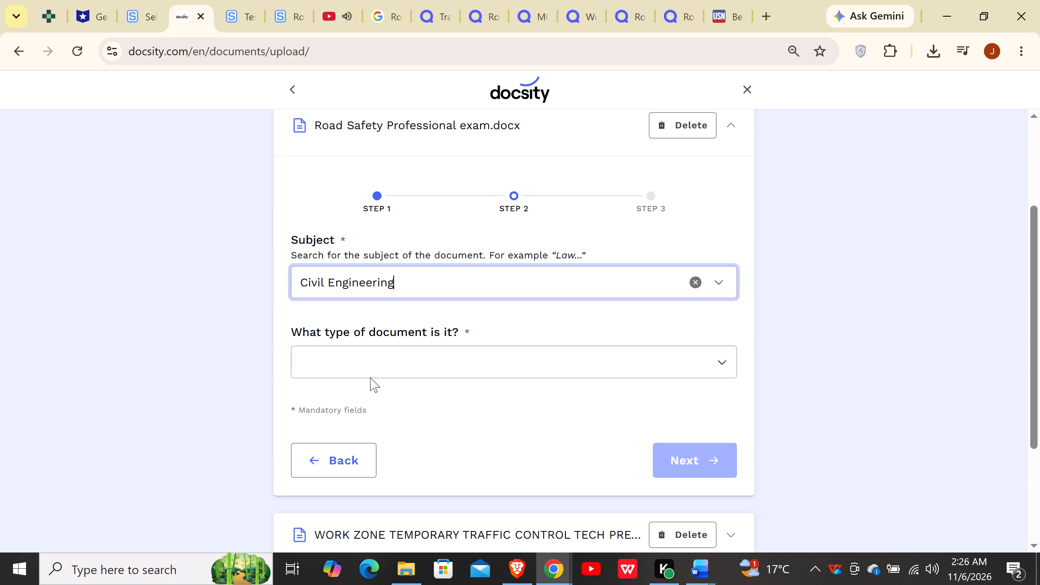
# Set the Road Safety Professional document's type to Exercises with the Exams typology and continue to step 3.
pyautogui.click(384, 368)
pyautogui.click(355, 500)
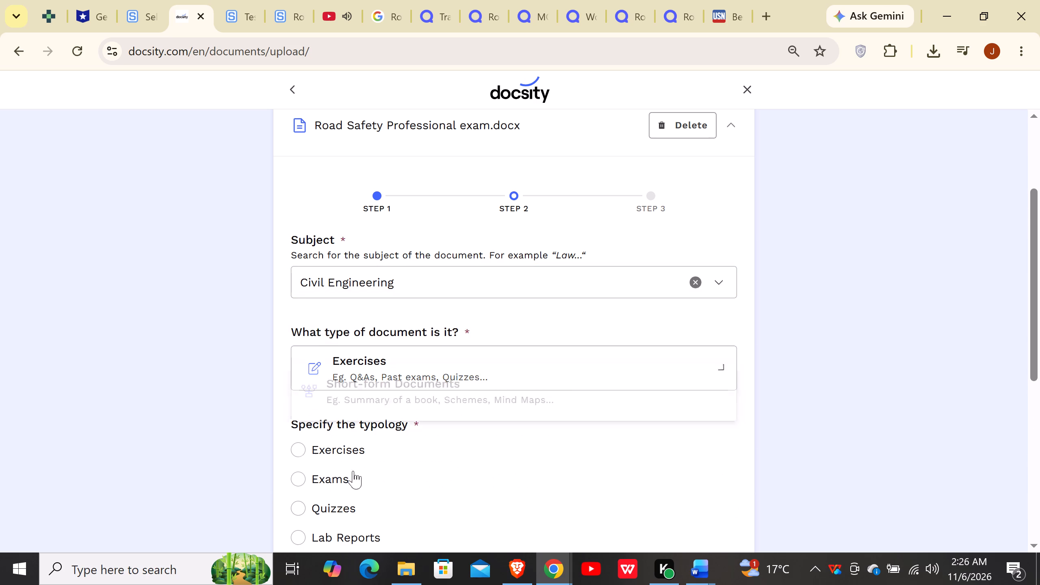
pyautogui.click(303, 477)
pyautogui.scroll(-1, 440, 452)
pyautogui.scroll(-1, 604, 442)
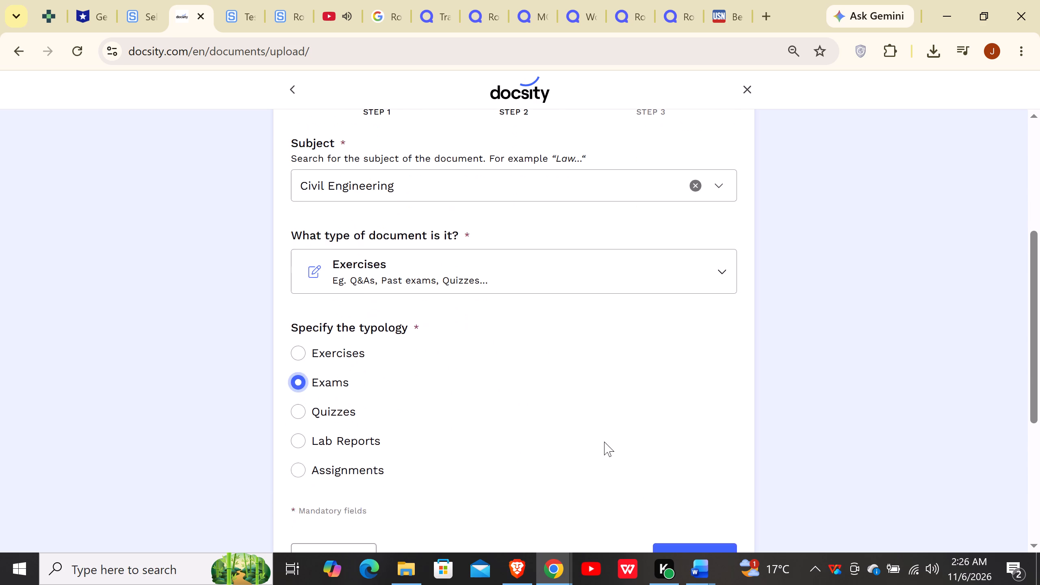
pyautogui.scroll(-1, 604, 442)
pyautogui.click(657, 414)
# Set the Road Safety Professional document's price to 90 points.
pyautogui.scroll(3, 394, 381)
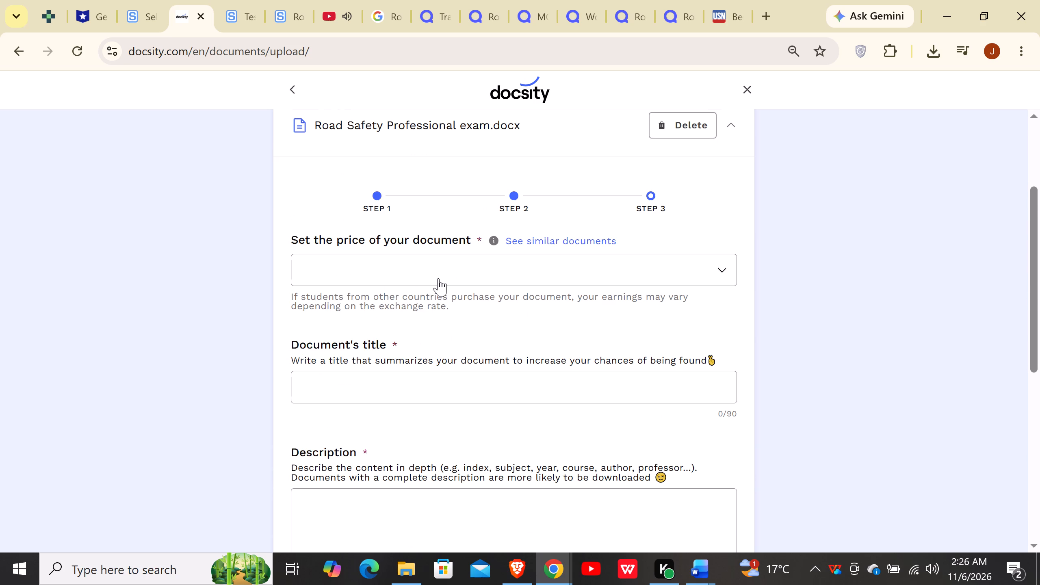
pyautogui.click(438, 277)
pyautogui.scroll(-3, 459, 333)
pyautogui.scroll(2, 459, 334)
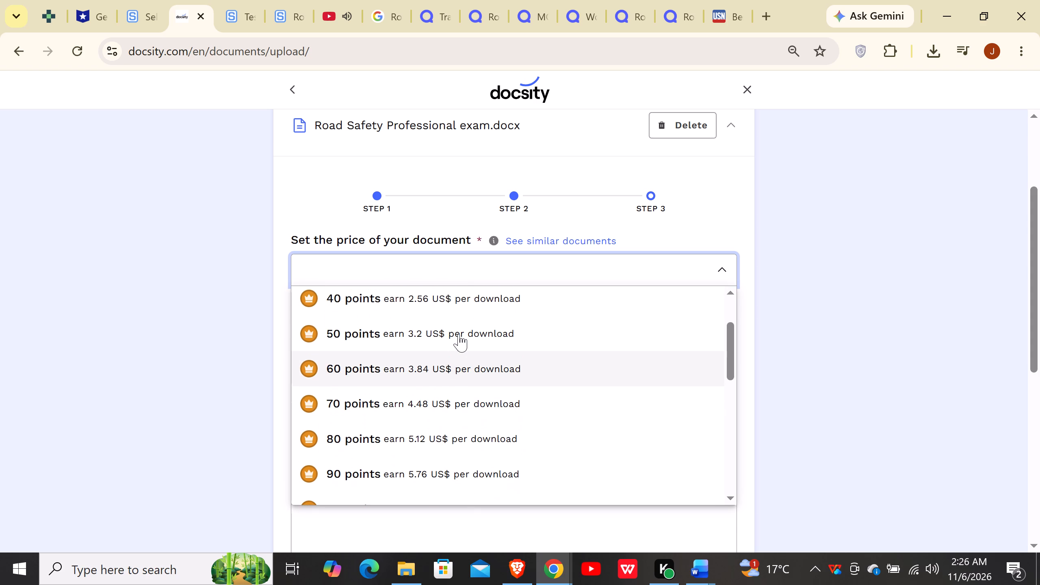
pyautogui.click(432, 460)
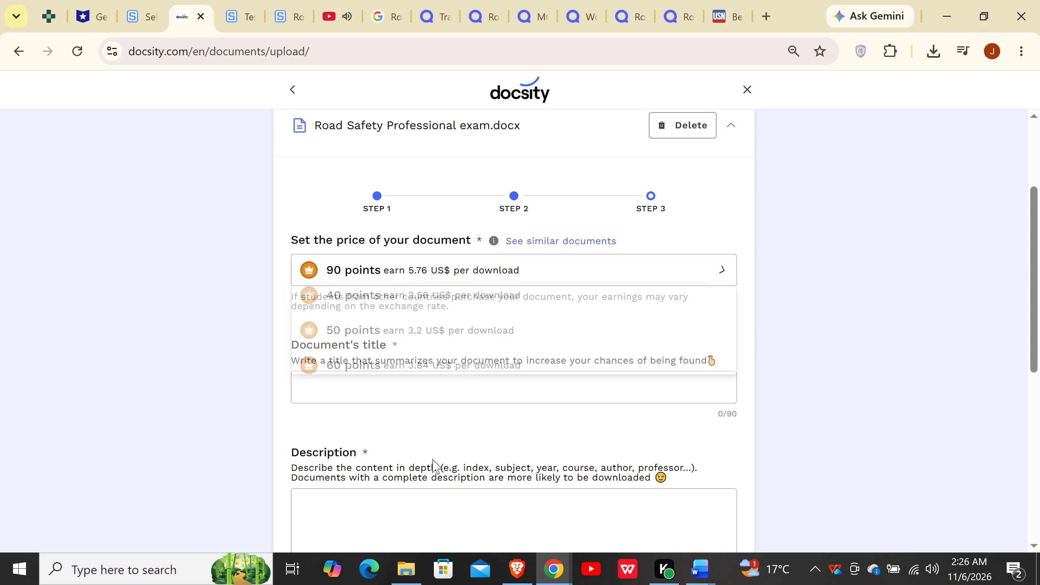
# Copy the heading "Road Safety Professional exam" from its Word document in the stuvia folder and paste it as the Docsity document's title.
pyautogui.click(402, 388)
pyautogui.scroll(2, 402, 388)
pyautogui.scroll(-1, 402, 388)
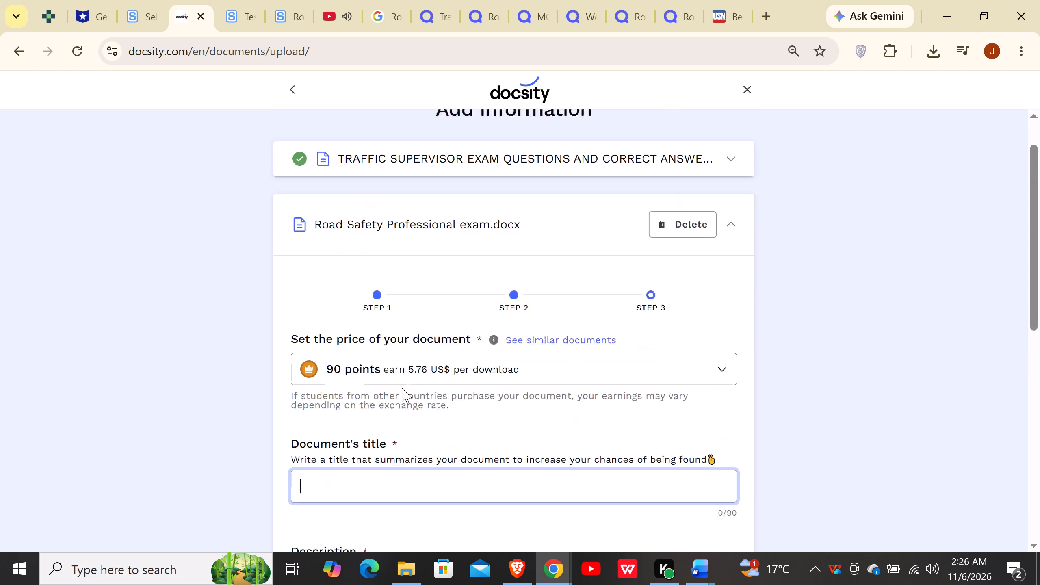
pyautogui.scroll(-1, 402, 388)
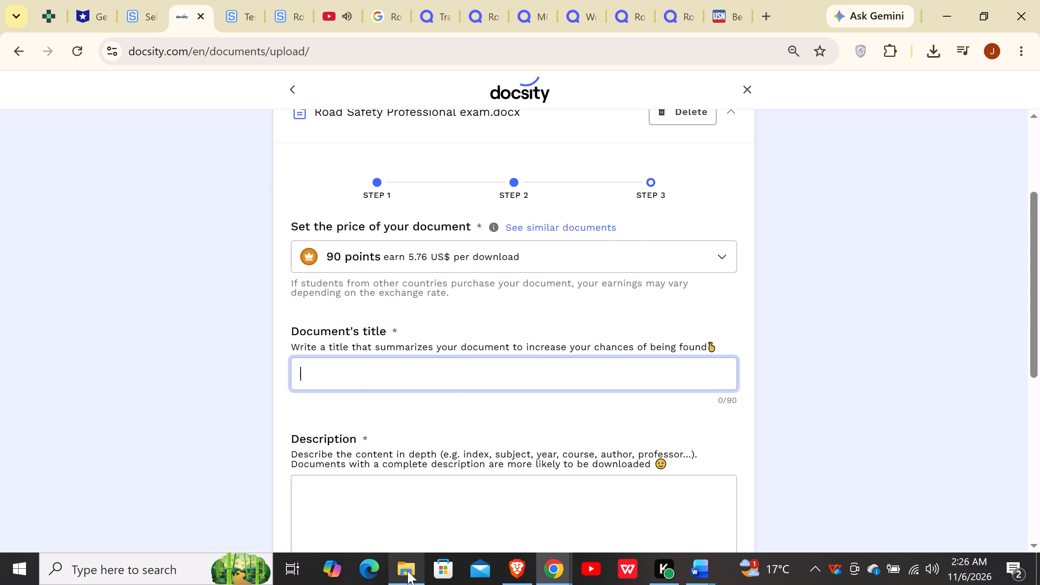
pyautogui.click(415, 498)
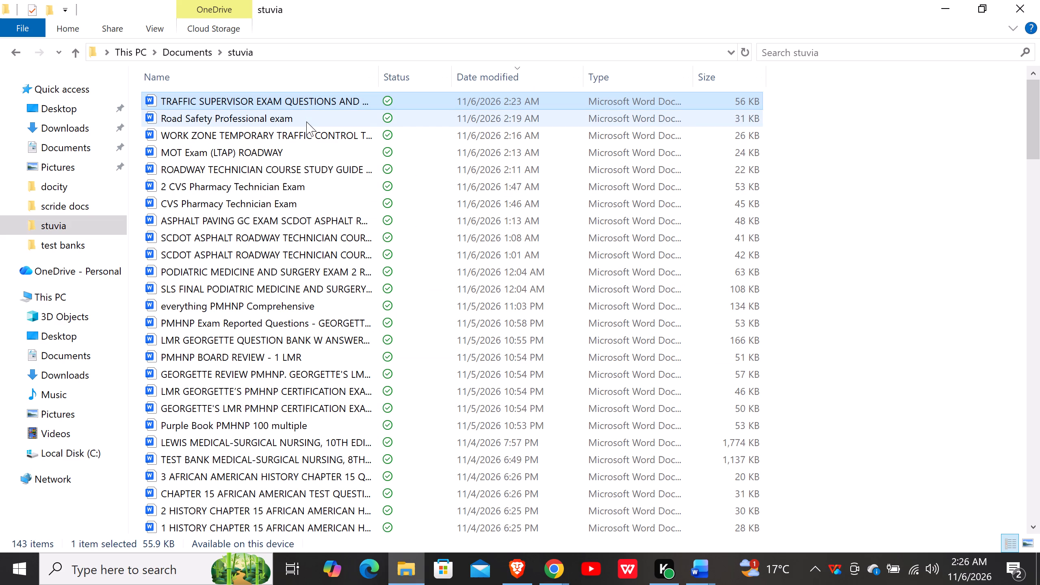
pyautogui.doubleClick(306, 121)
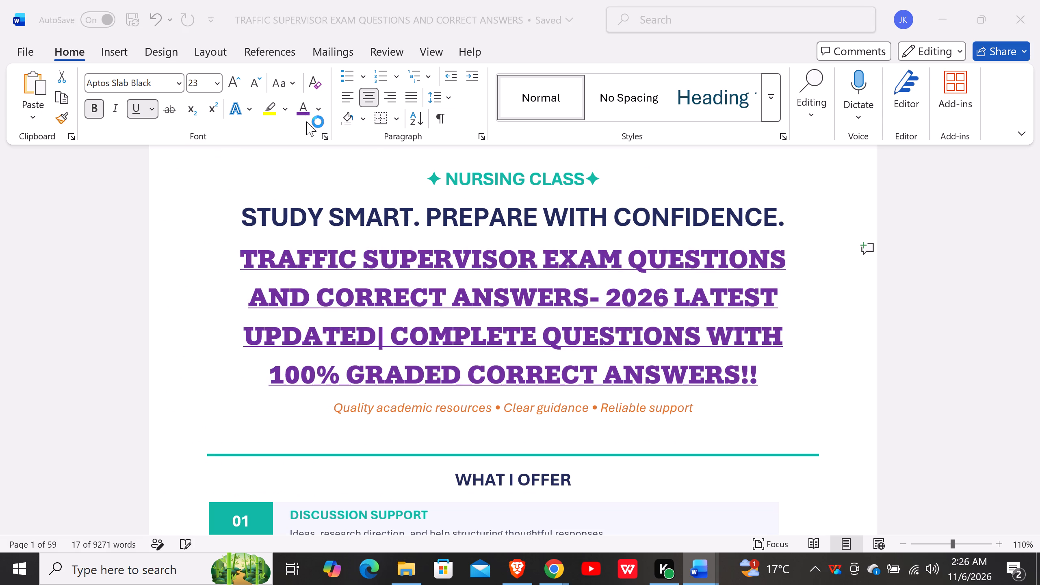
pyautogui.moveTo(762, 311); pyautogui.dragTo(418, 311)
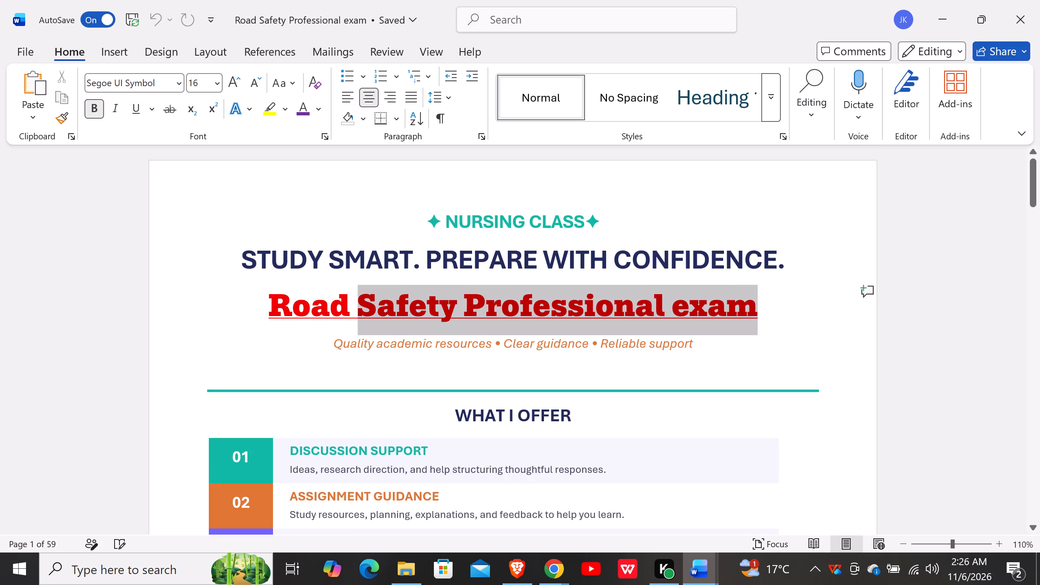
pyautogui.moveTo(418, 311); pyautogui.dragTo(320, 315)
pyautogui.hotkey('ctrl', 'c')
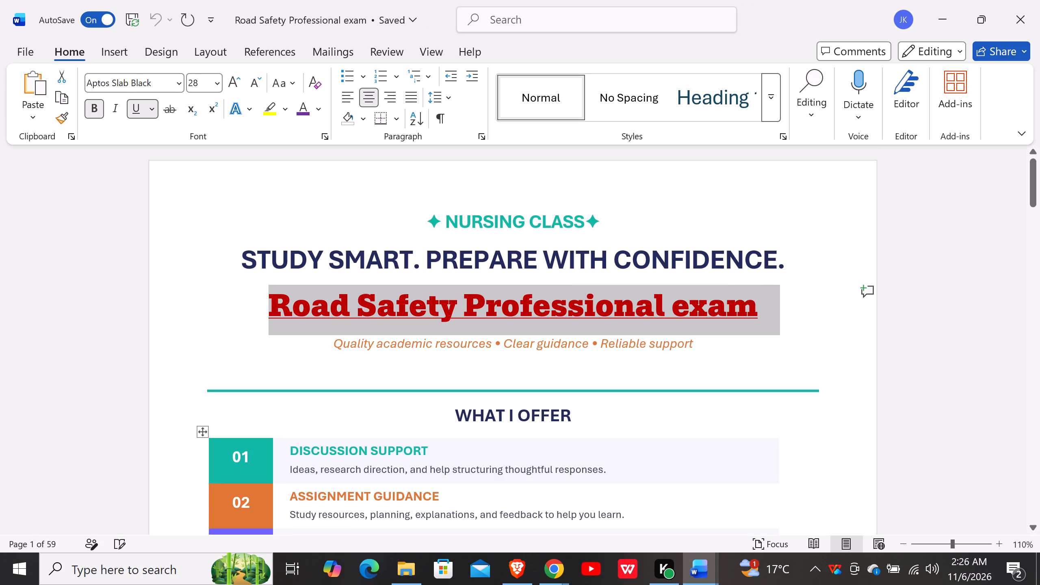
pyautogui.click(598, 522)
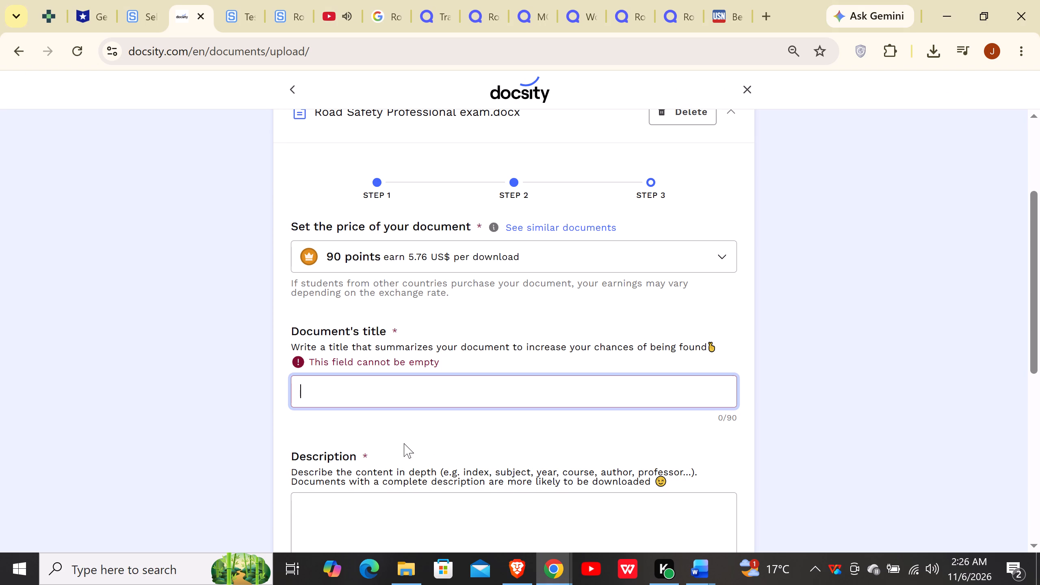
pyautogui.hotkey('ctrl', 'v')
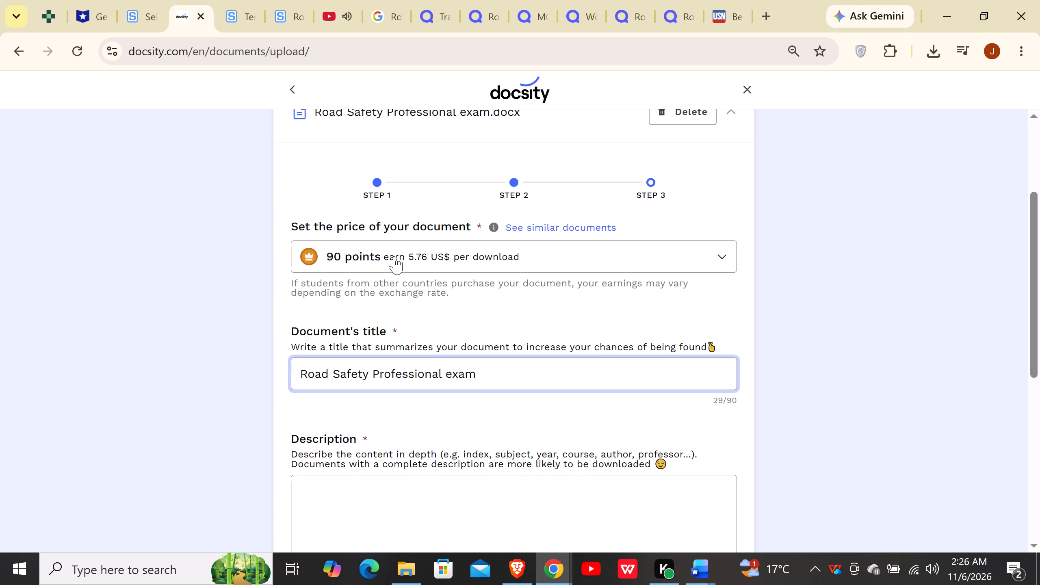
# Paste the description copied from the Stuvia Roadway Technician Course Study Guide listing into the Road Safety Professional document and upload it.
pyautogui.click(301, 23)
pyautogui.hotkey('ctrl', 'c')
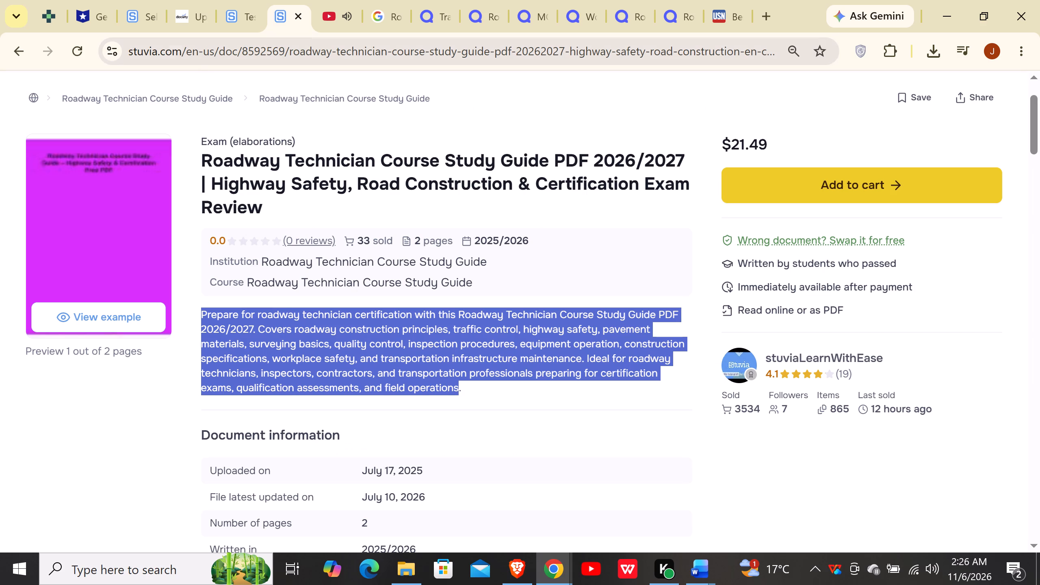
pyautogui.click(187, 17)
pyautogui.scroll(-2, 366, 474)
pyautogui.click(397, 424)
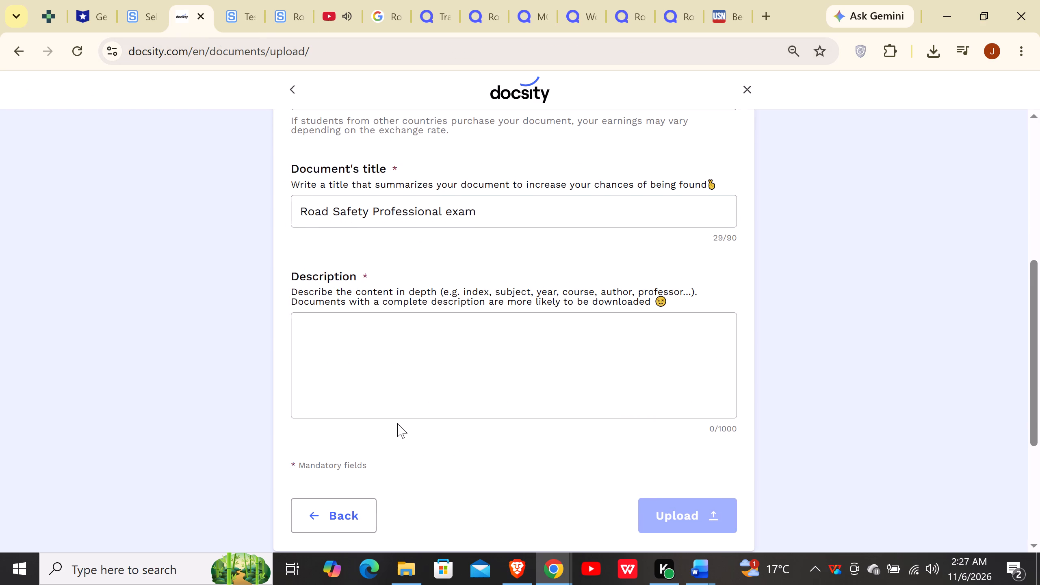
pyautogui.hotkey('ctrl', 'v')
pyautogui.click(390, 366)
pyautogui.hotkey('ctrl', 'v')
pyautogui.scroll(-1, 533, 454)
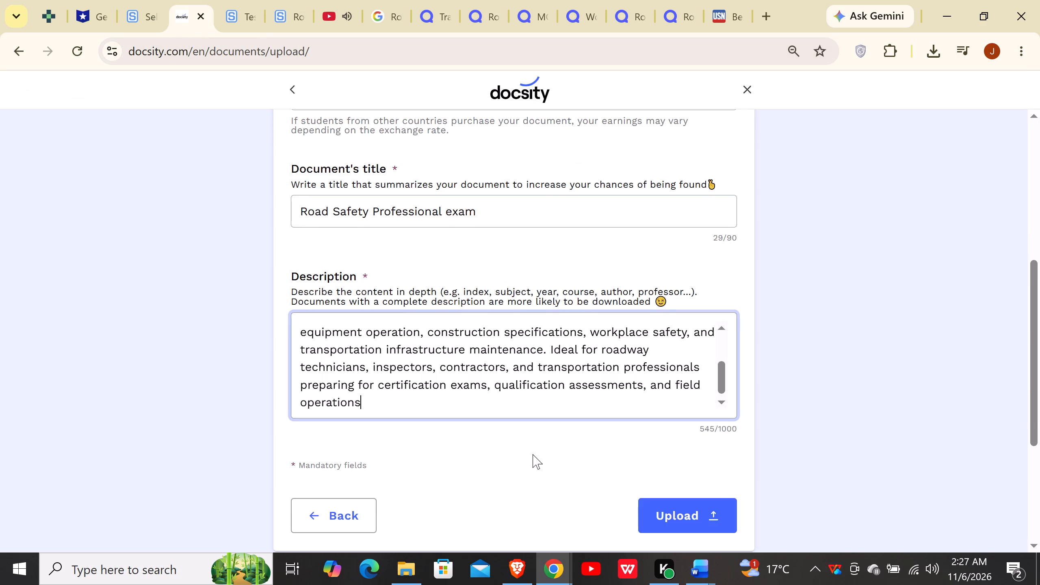
pyautogui.scroll(-1, 533, 454)
pyautogui.click(659, 336)
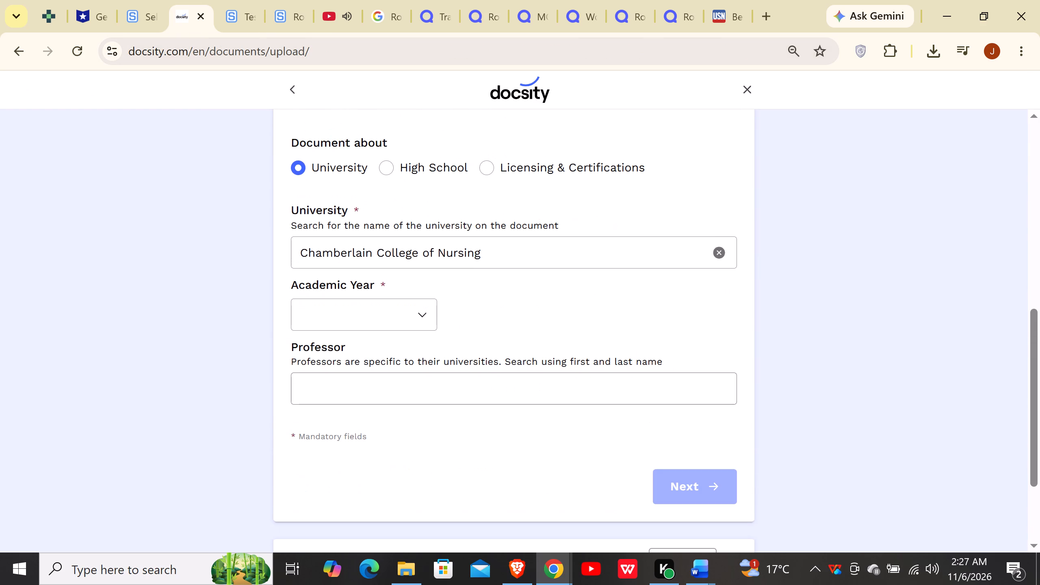
# Replace the Work Zone Temporary Traffic Control document's university with Clemson University, searching for "cle".
pyautogui.click(523, 260)
pyautogui.press('BackSpace')
pyautogui.press('BackSpace')
pyautogui.press('BackSpace')
pyautogui.press('BackSpace')
pyautogui.press('BackSpace')
pyautogui.press('BackSpace')
pyautogui.press('BackSpace')
pyautogui.press('BackSpace')
pyautogui.press('BackSpace')
pyautogui.press('BackSpace')
pyautogui.press('BackSpace')
pyautogui.press('BackSpace')
pyautogui.press('BackSpace')
pyautogui.press('BackSpace')
pyautogui.press('BackSpace')
pyautogui.press('BackSpace')
pyautogui.press('BackSpace')
pyautogui.press('BackSpace')
pyautogui.press('BackSpace')
pyautogui.press('BackSpace')
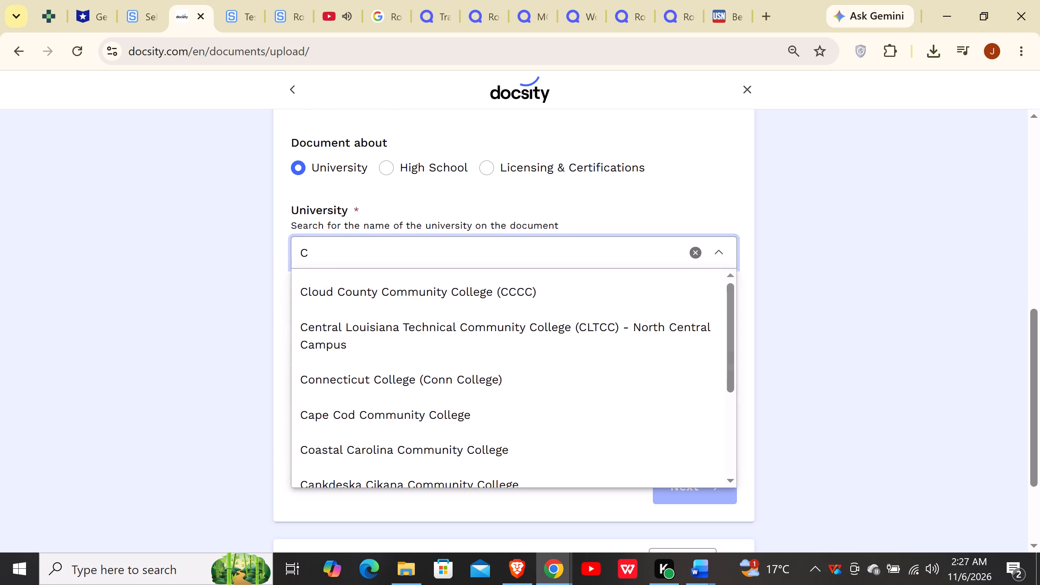
pyautogui.press('BackSpace')
pyautogui.write('cl')
pyautogui.press('l')
pyautogui.press('BackSpace')
pyautogui.press('e')
pyautogui.click(407, 336)
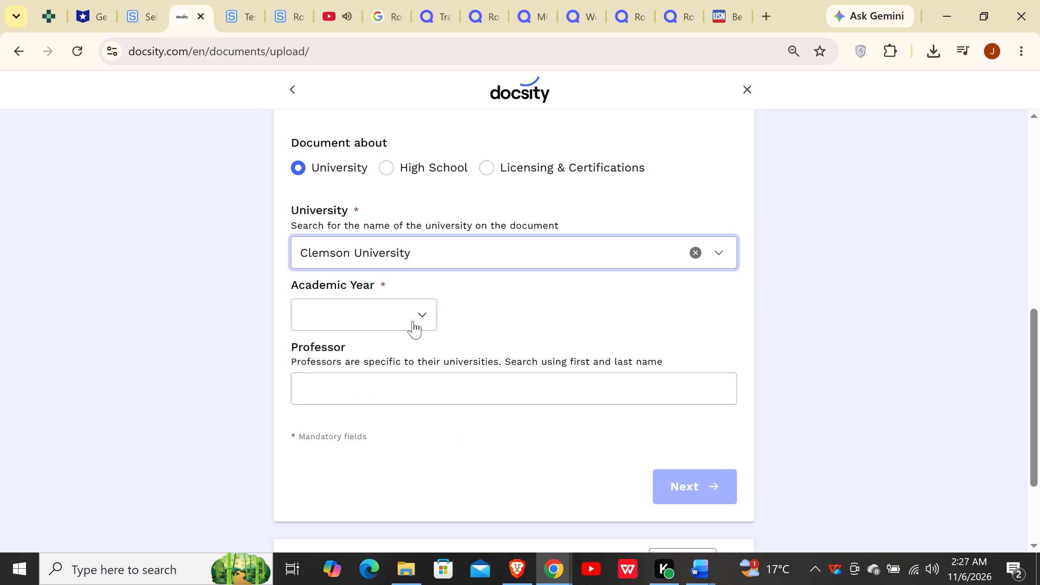
# Set the Work Zone document's academic year to 2026/2027 and continue to step 2.
pyautogui.click(414, 320)
pyautogui.click(393, 357)
pyautogui.click(674, 485)
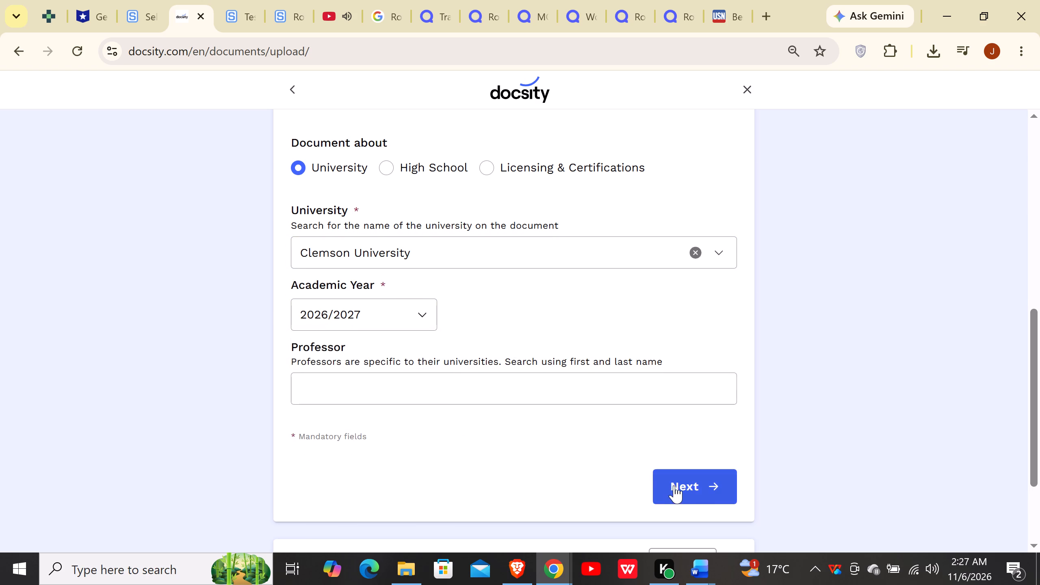
# Search the subjects for "civi" and set the Work Zone document's subject to Civil Engineering.
pyautogui.scroll(3, 470, 373)
pyautogui.click(481, 422)
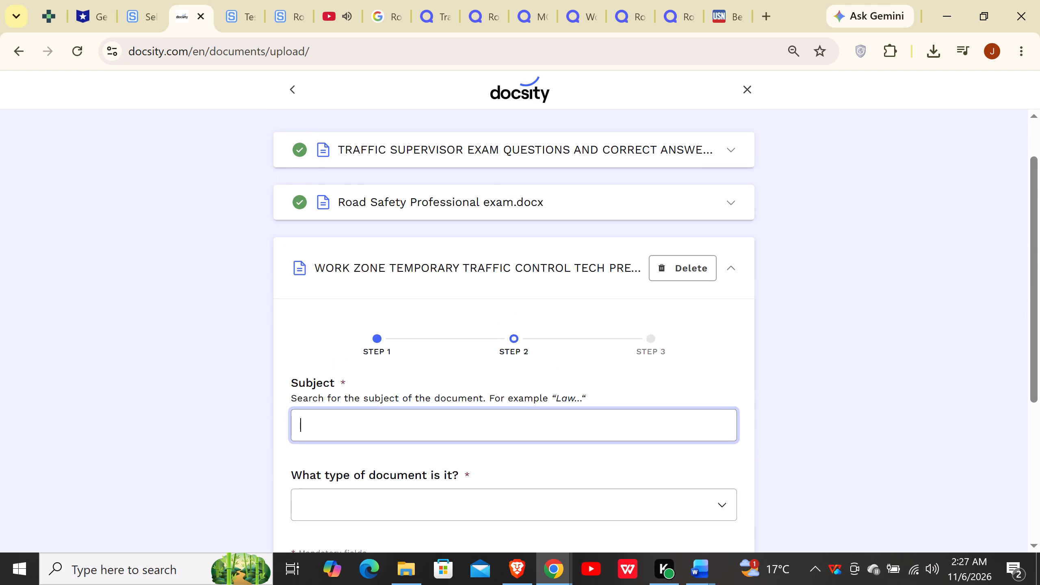
pyautogui.write('civi')
pyautogui.scroll(-1, 481, 426)
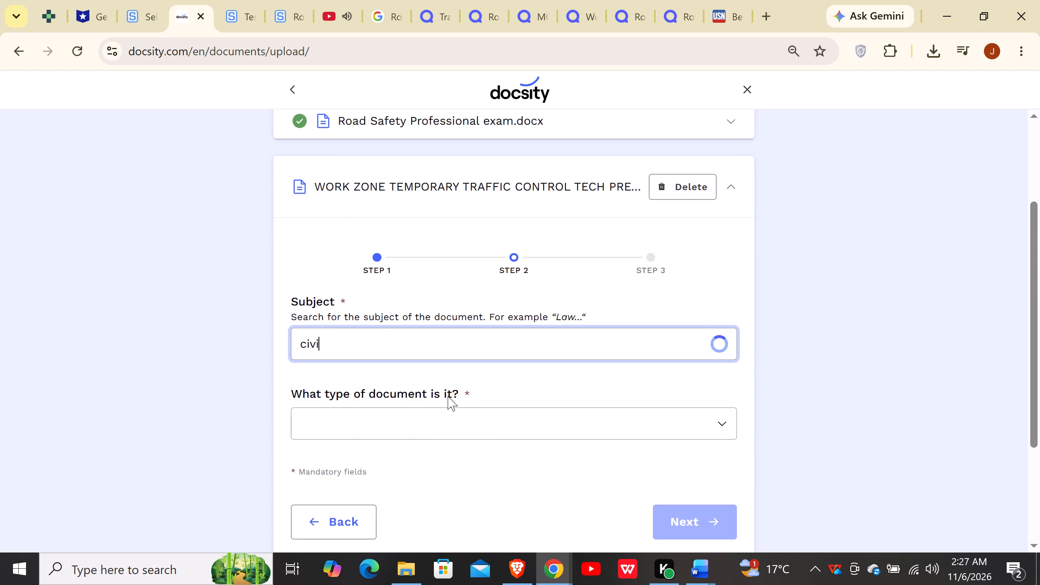
pyautogui.click(368, 460)
# Set the Work Zone document's type to Exercises with the Exams typology and continue to step 3.
pyautogui.scroll(-1, 379, 450)
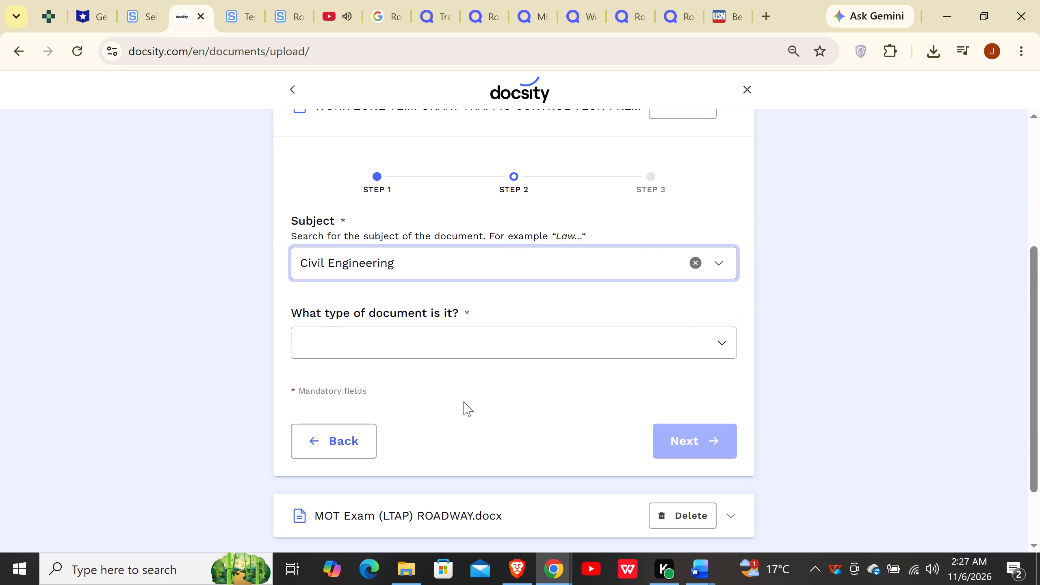
pyautogui.click(498, 347)
pyautogui.click(423, 482)
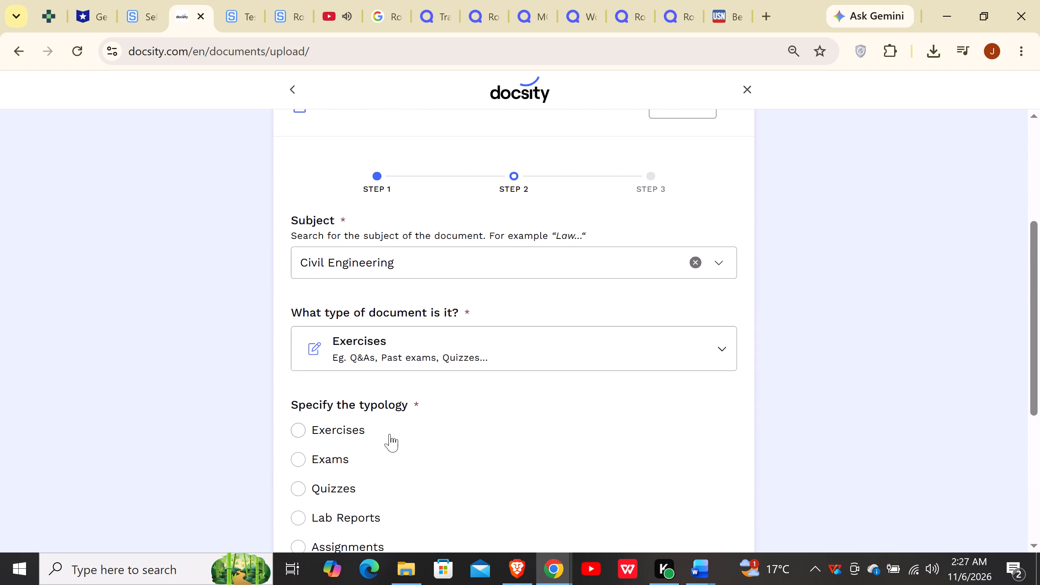
pyautogui.click(301, 463)
pyautogui.scroll(-2, 472, 444)
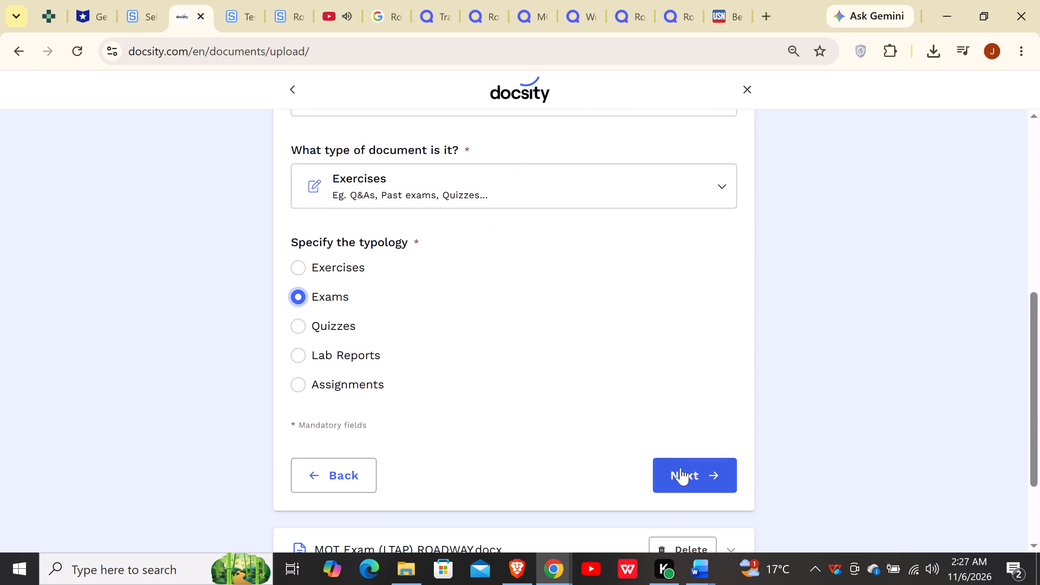
pyautogui.click(680, 468)
# Set the Work Zone document's price to 90 points.
pyautogui.scroll(3, 331, 417)
pyautogui.click(434, 343)
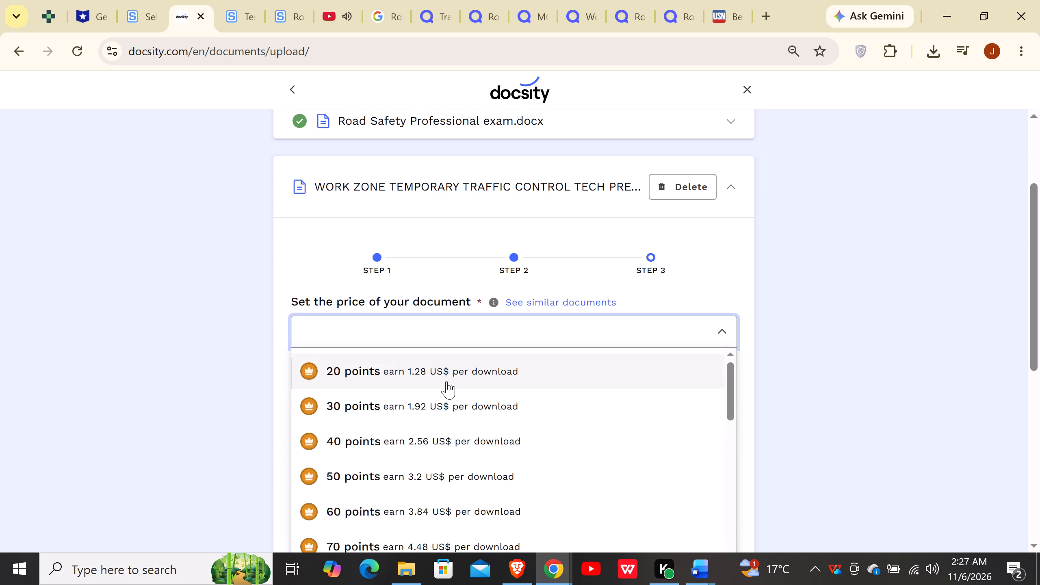
pyautogui.scroll(-1, 446, 381)
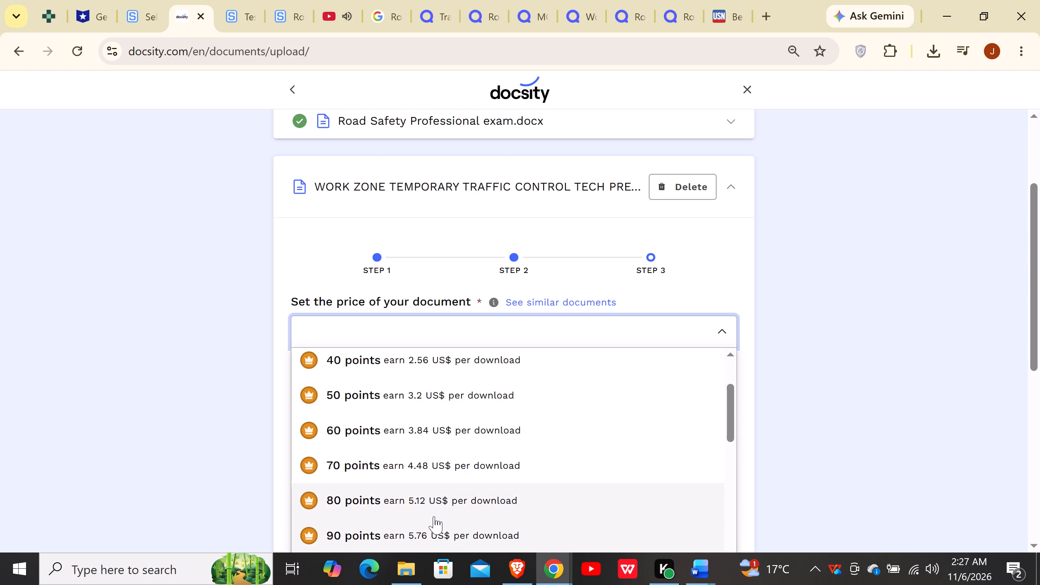
pyautogui.click(430, 531)
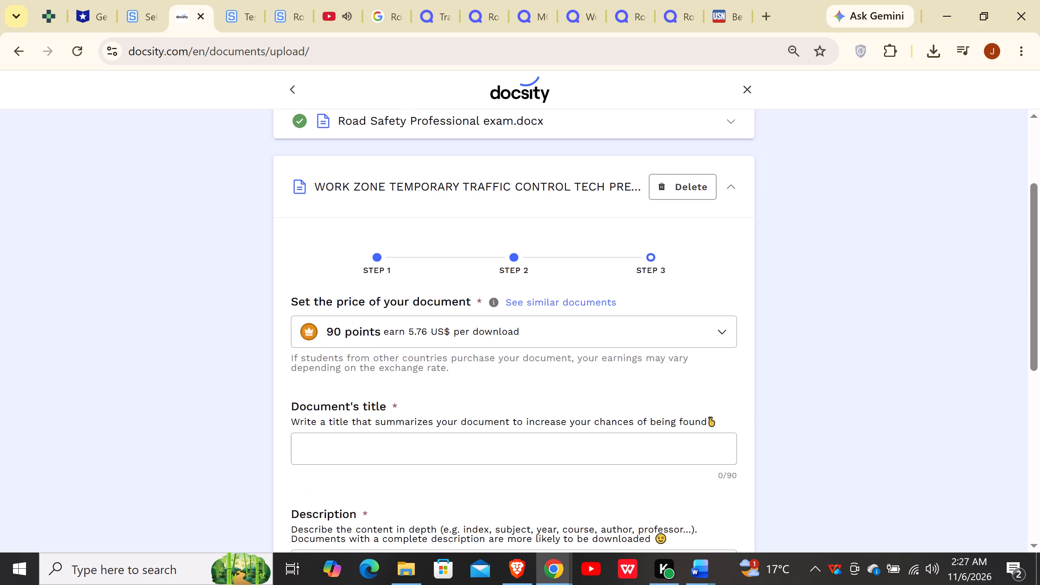
# Copy the full "WORK ZONE TEMPORARY TRAFFIC CONTROL TECH PRE-QUIZ" heading from its Word document and paste it as the Docsity document's title.
pyautogui.scroll(-2, 447, 440)
pyautogui.scroll(2, 433, 414)
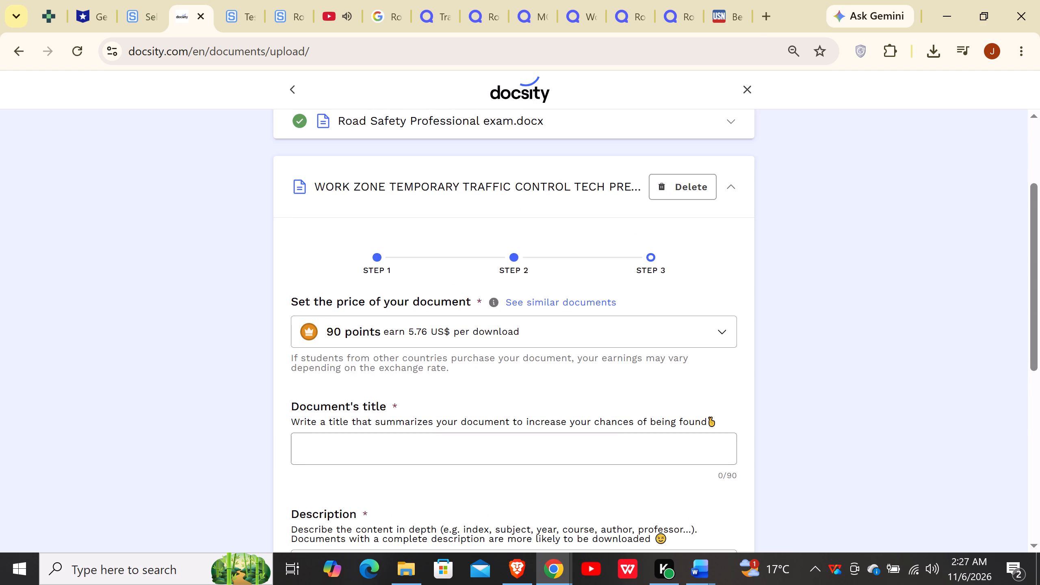
pyautogui.click(430, 450)
pyautogui.click(411, 513)
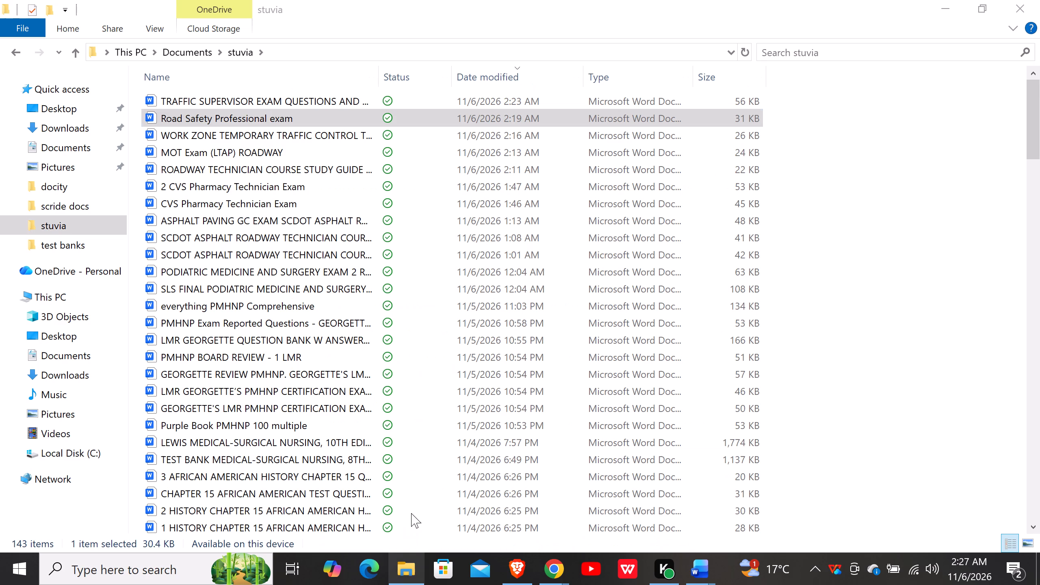
pyautogui.doubleClick(335, 135)
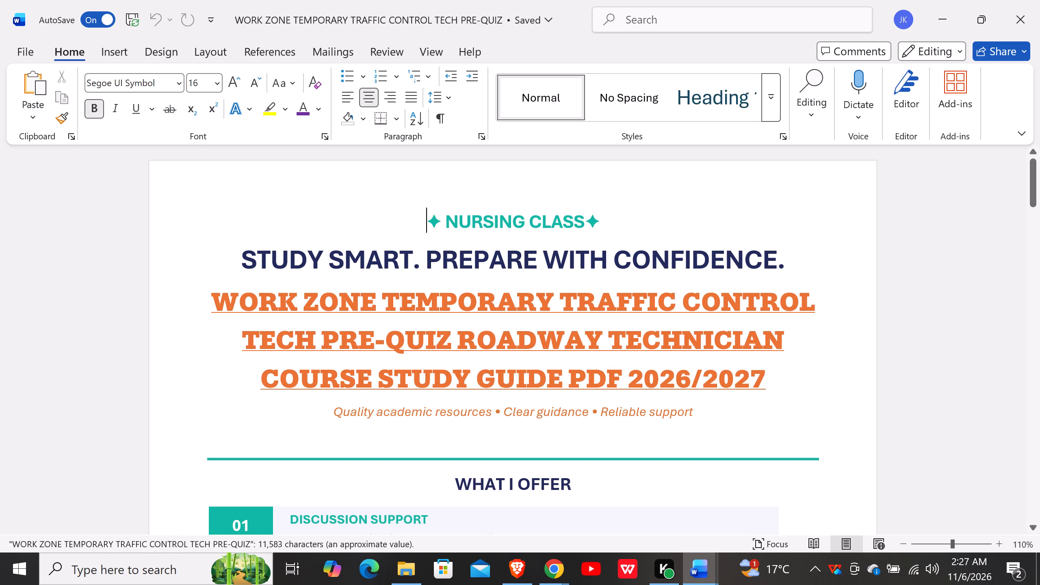
pyautogui.moveTo(773, 382); pyautogui.dragTo(278, 302)
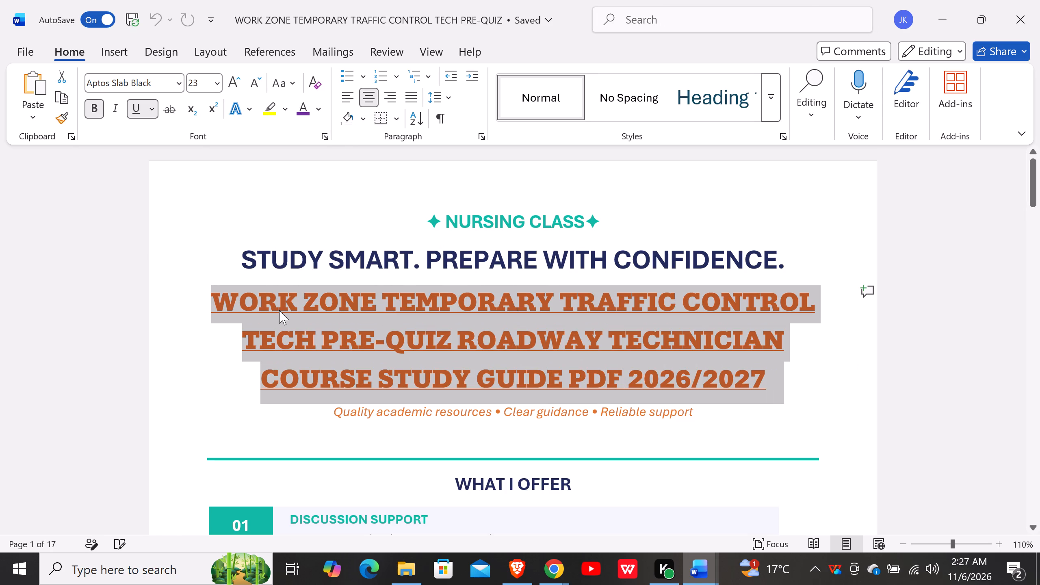
pyautogui.hotkey('ctrl', 'c')
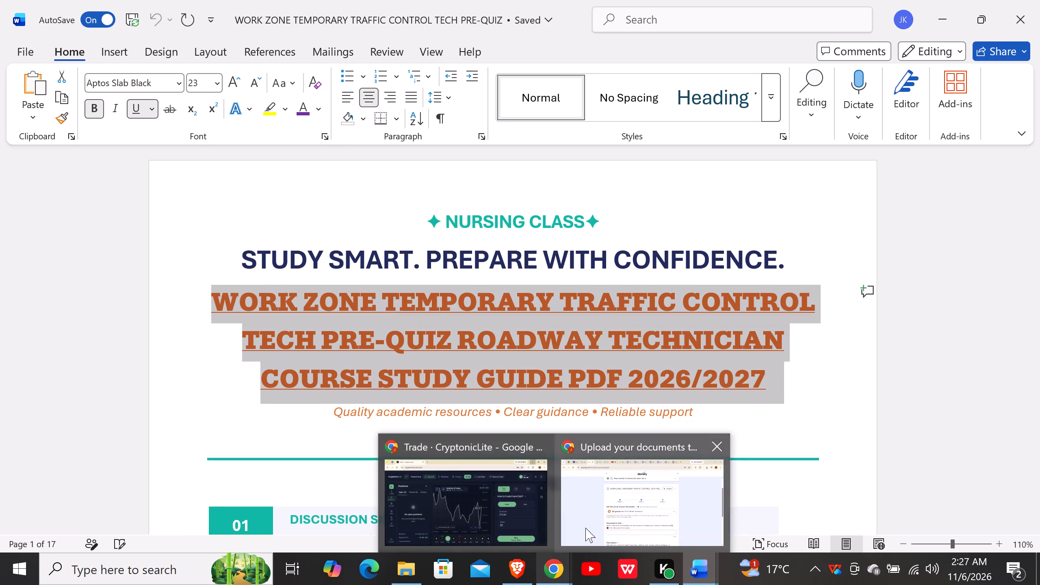
pyautogui.click(594, 518)
pyautogui.hotkey('ctrl', 'v')
pyautogui.scroll(-1, 534, 511)
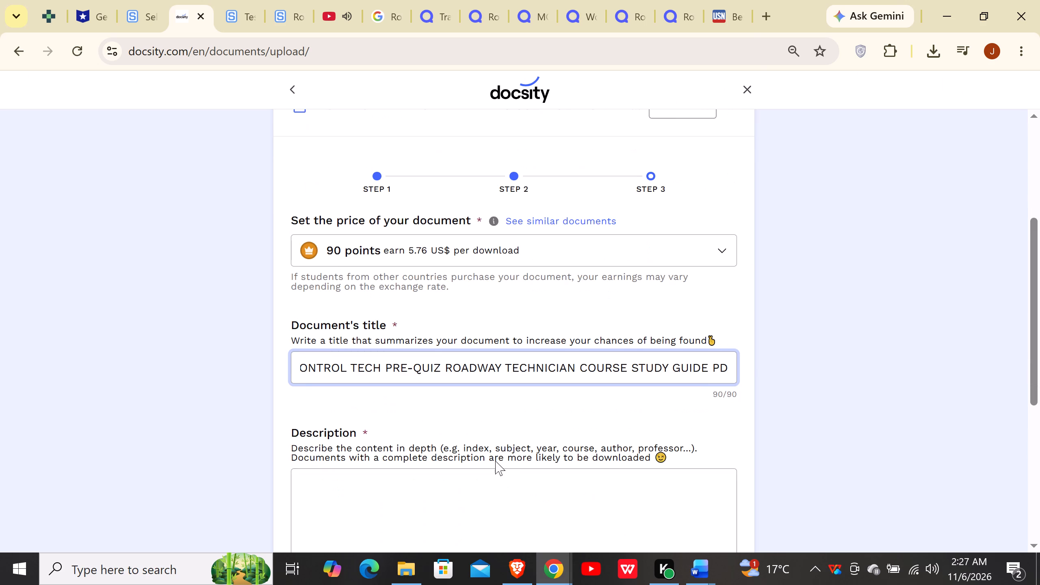
# Paste the description copied from the Stuvia Roadway Technician Course Study Guide listing into the Work Zone document and upload it.
pyautogui.click(466, 494)
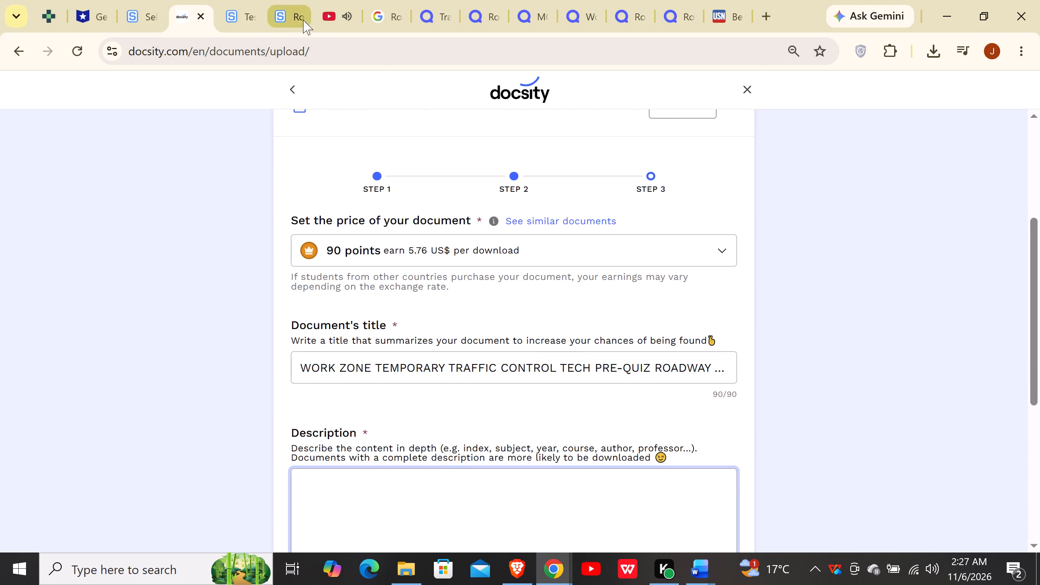
pyautogui.click(301, 19)
pyautogui.hotkey('ctrl', 'c')
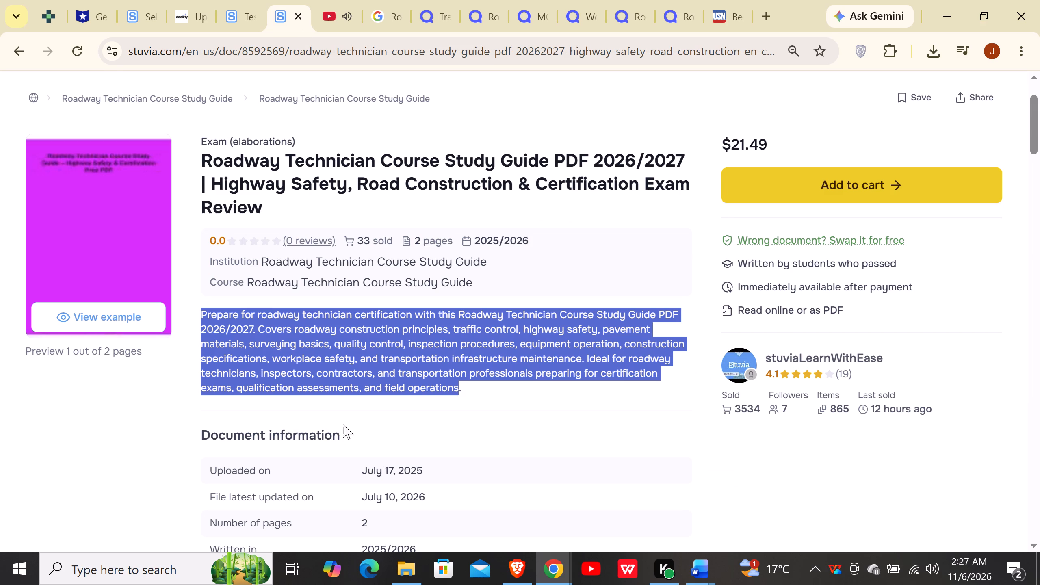
pyautogui.click(193, 22)
pyautogui.scroll(-2, 442, 413)
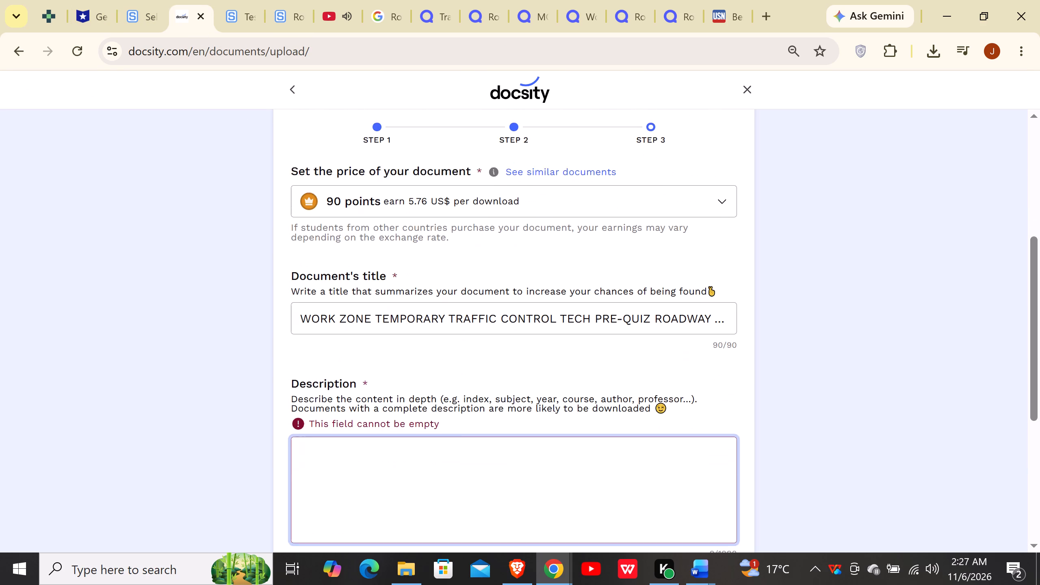
pyautogui.hotkey('ctrl', 'v')
pyautogui.click(653, 493)
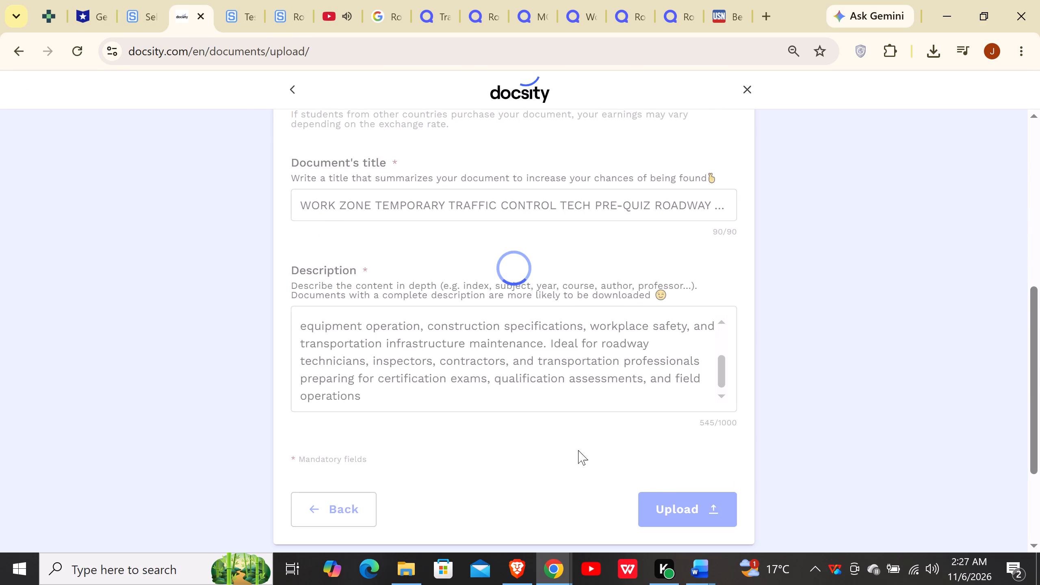
# Replace the prefilled university of the MOT Exam (LTAP) ROADWAY document with Clemson University.
pyautogui.scroll(-2, 531, 407)
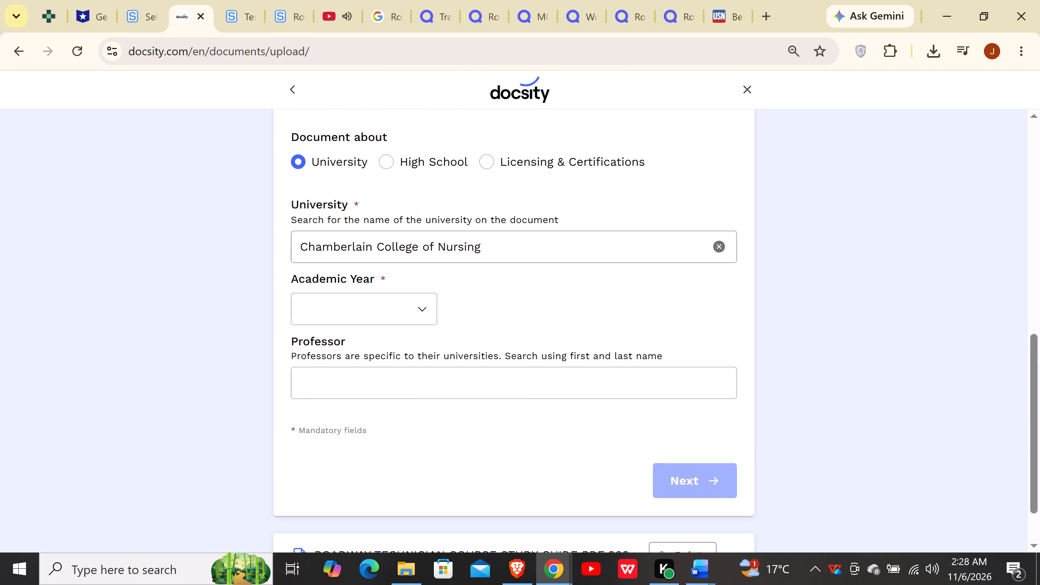
pyautogui.click(497, 245)
pyautogui.press('BackSpace')
pyautogui.press('BackSpace')
pyautogui.press('BackSpace')
pyautogui.press('BackSpace')
pyautogui.press('BackSpace')
pyautogui.press('BackSpace')
pyautogui.press('BackSpace')
pyautogui.press('BackSpace')
pyautogui.press('BackSpace')
pyautogui.press('BackSpace')
pyautogui.press('BackSpace')
pyautogui.press('BackSpace')
pyautogui.press('BackSpace')
pyautogui.press('BackSpace')
pyautogui.press('BackSpace')
pyautogui.press('BackSpace')
pyautogui.press('BackSpace')
pyautogui.press('BackSpace')
pyautogui.press('BackSpace')
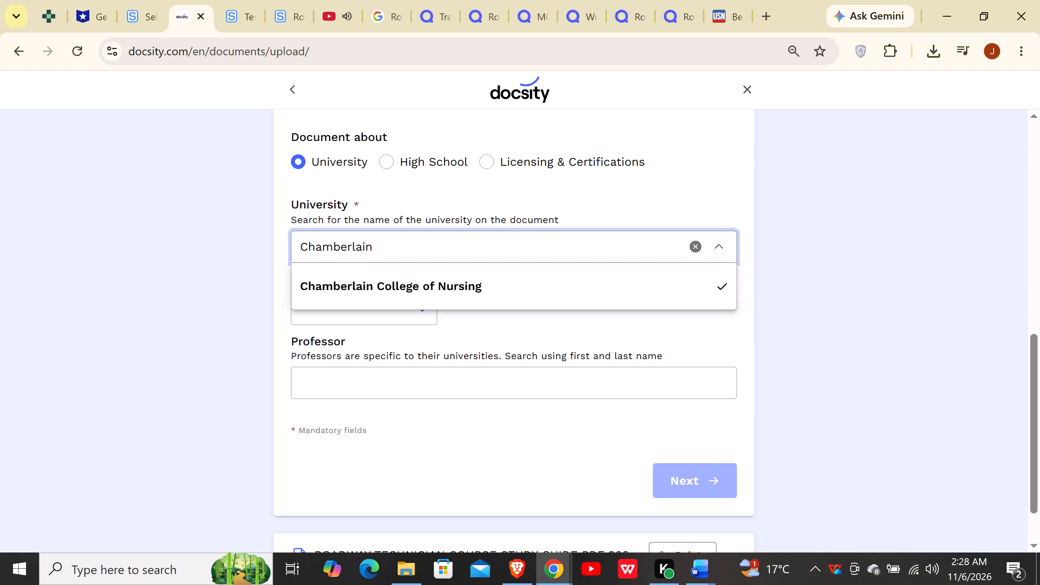
pyautogui.press('BackSpace')
pyautogui.press('BackSpace')
pyautogui.press('BackSpace')
pyautogui.press('BackSpace')
pyautogui.press('BackSpace')
pyautogui.press('BackSpace')
pyautogui.press('BackSpace')
pyautogui.press('BackSpace')
pyautogui.press('BackSpace')
pyautogui.press('BackSpace')
pyautogui.press('BackSpace')
pyautogui.press('BackSpace')
pyautogui.press('BackSpace')
pyautogui.press('BackSpace')
pyautogui.press('BackSpace')
pyautogui.press('BackSpace')
pyautogui.press('BackSpace')
pyautogui.write('cle')
pyautogui.press('m')
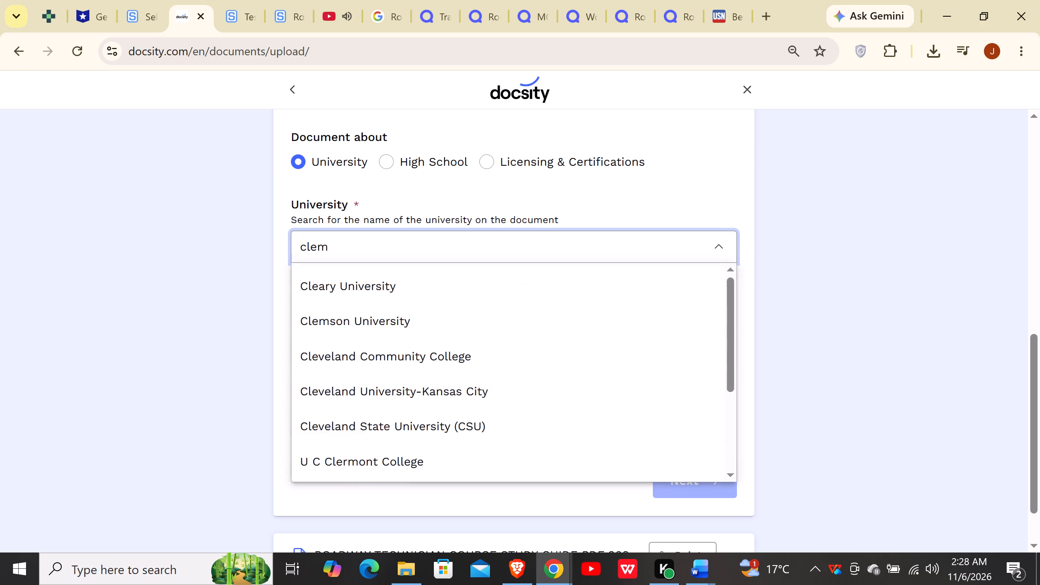
pyautogui.click(381, 284)
# Set the MOT Exam document's academic year to 2026/2027 and continue to step 2.
pyautogui.click(410, 310)
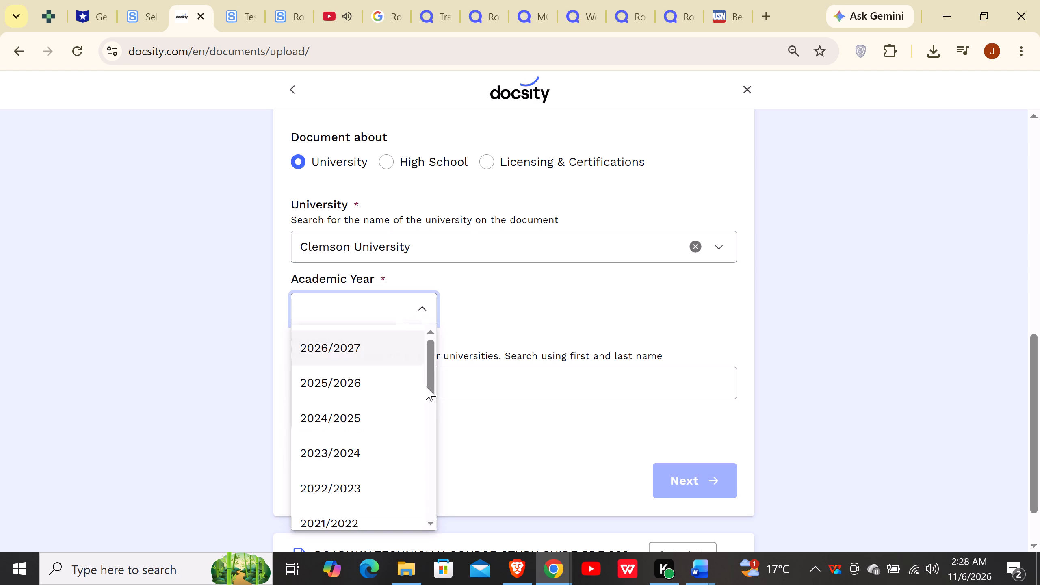
pyautogui.click(379, 337)
pyautogui.click(662, 474)
# Set the MOT Exam document's subject to Civil Engineering.
pyautogui.scroll(2, 516, 386)
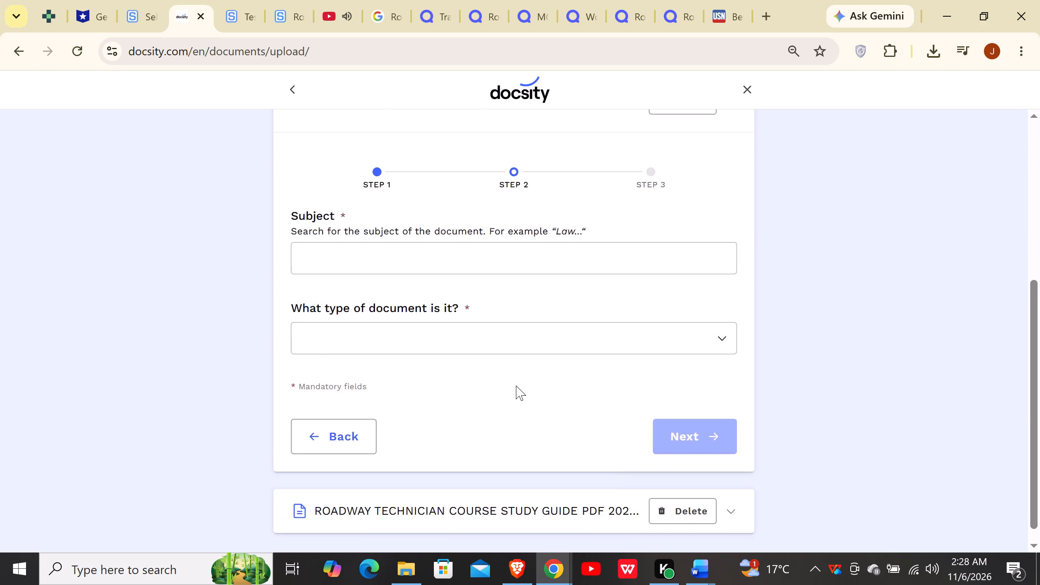
pyautogui.click(496, 414)
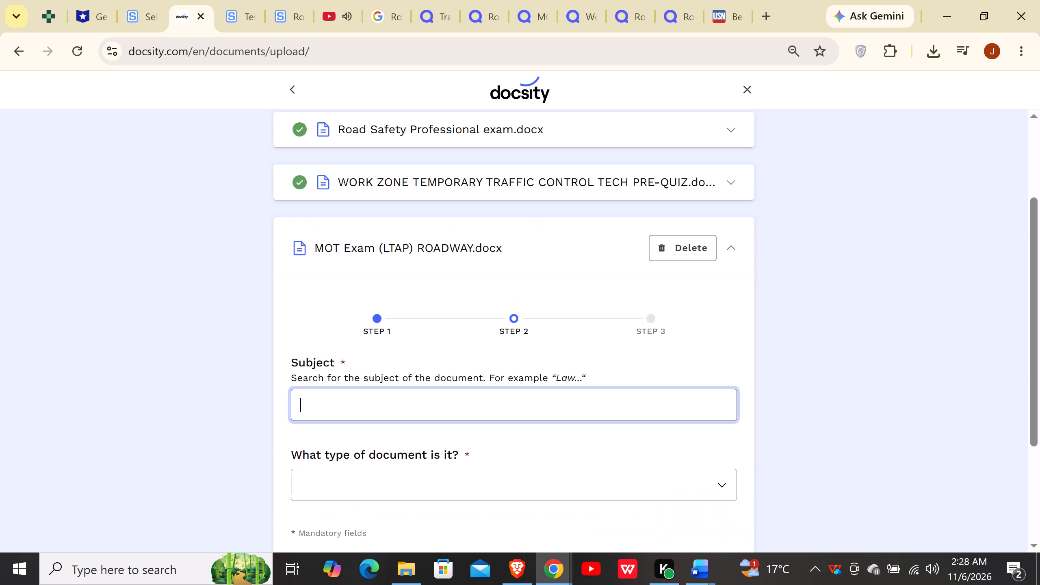
pyautogui.write('civ')
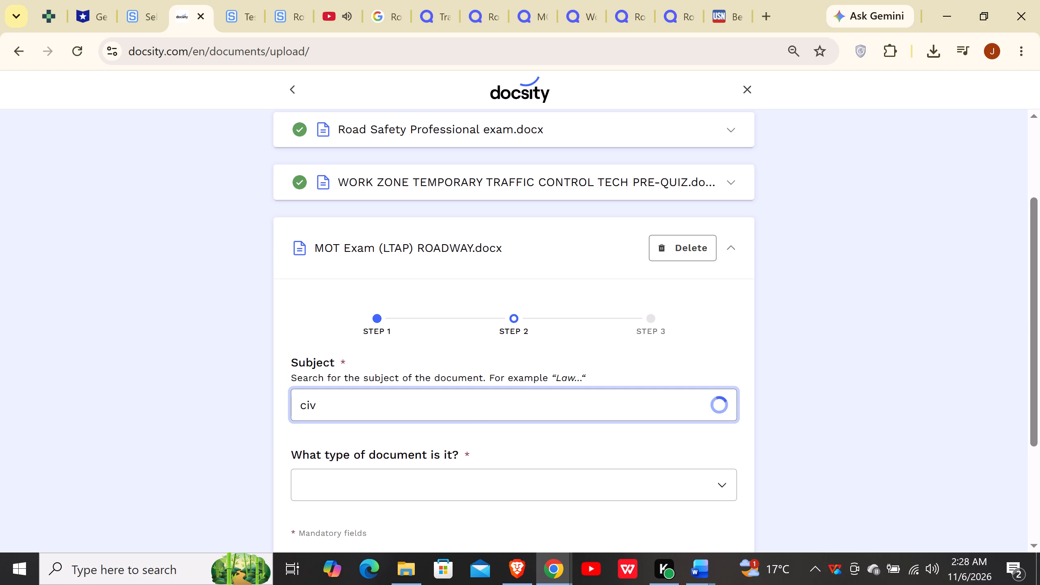
pyautogui.click(383, 522)
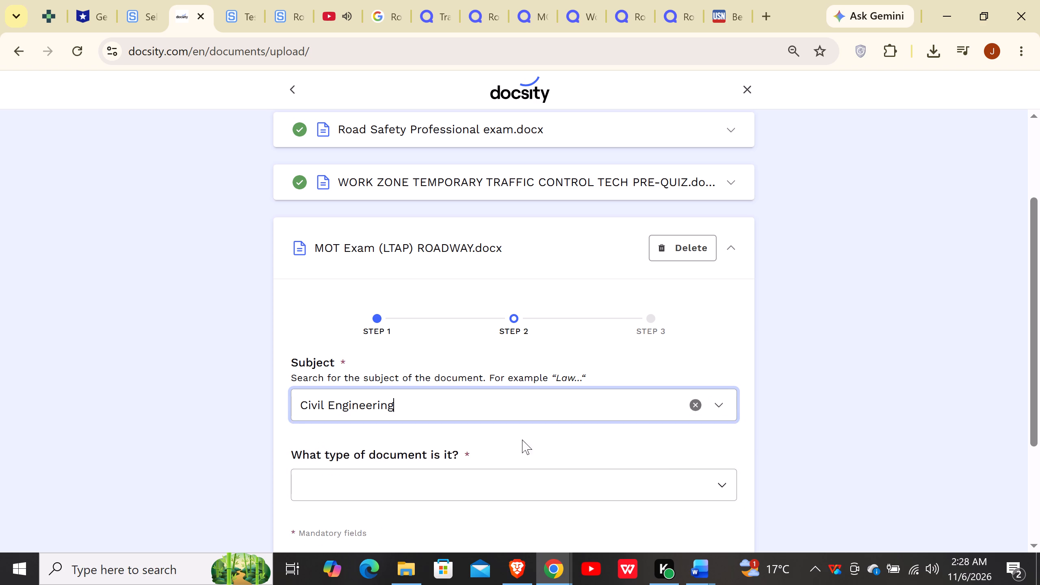
# Set the MOT Exam document's type to Exercises with the Exams typology and continue to step 3.
pyautogui.scroll(-2, 700, 390)
pyautogui.click(718, 331)
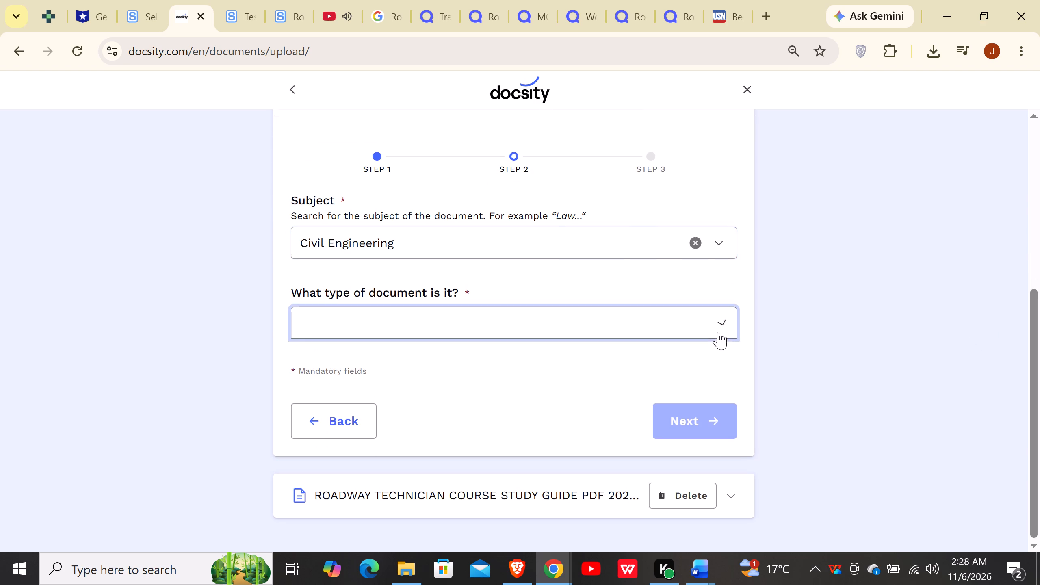
pyautogui.click(402, 472)
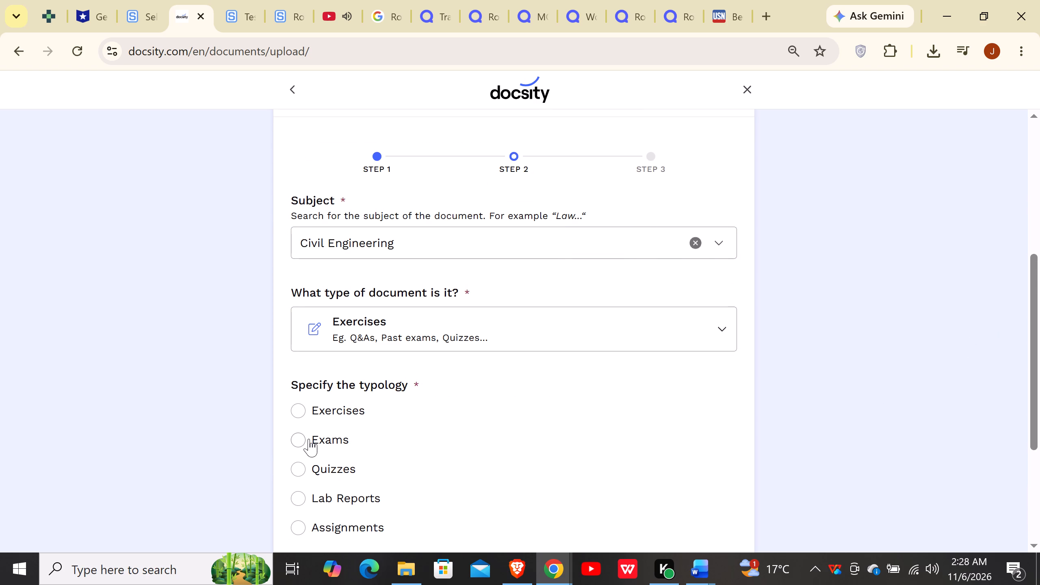
pyautogui.click(303, 438)
pyautogui.scroll(-3, 624, 386)
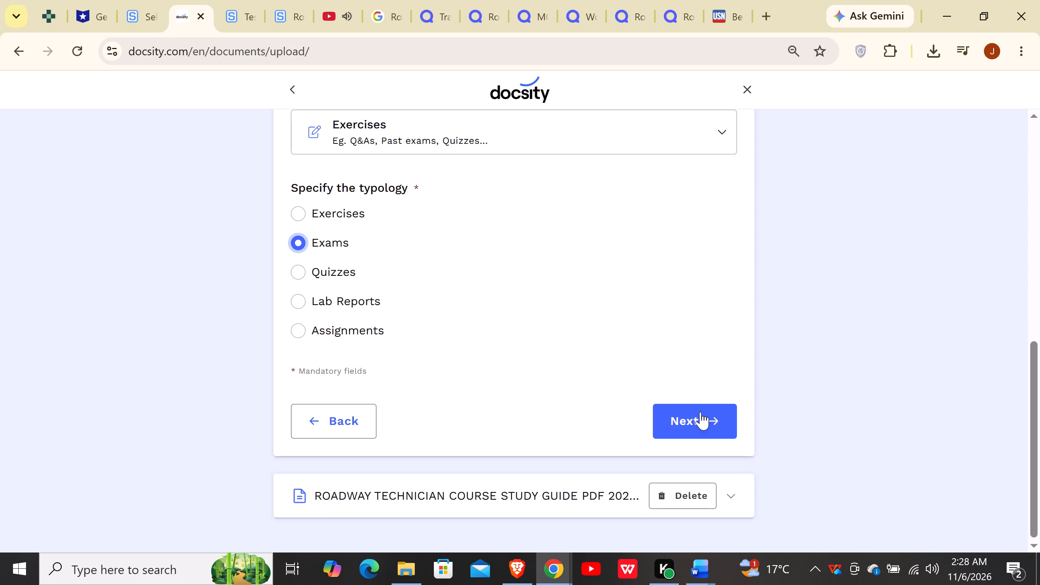
pyautogui.click(701, 418)
# Set the MOT Exam document's price to 90 points.
pyautogui.scroll(3, 552, 373)
pyautogui.click(520, 263)
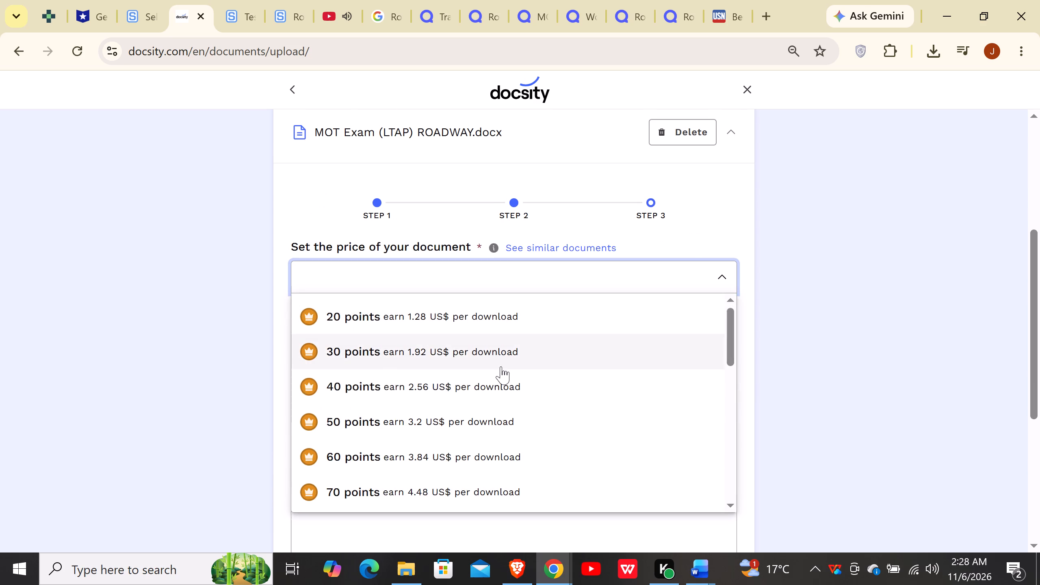
pyautogui.scroll(-1, 483, 420)
pyautogui.click(436, 475)
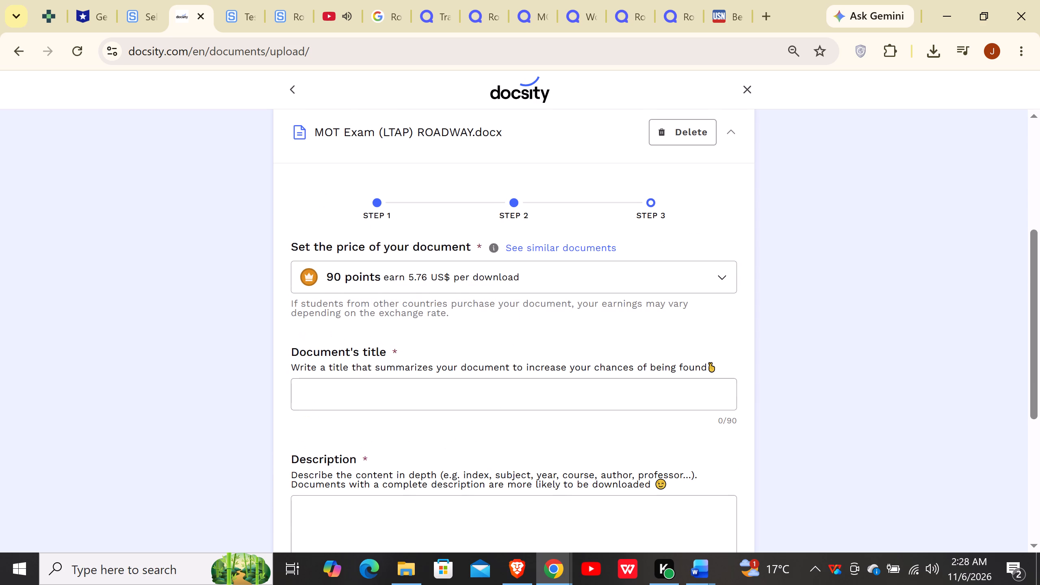
# Copy the full "MOT Exam (LTAP) ROADWAY TECHNICIAN COURSE STUDY GUIDE PDF 2026/2027" heading from its Word document and paste it as the Docsity title.
pyautogui.click(444, 403)
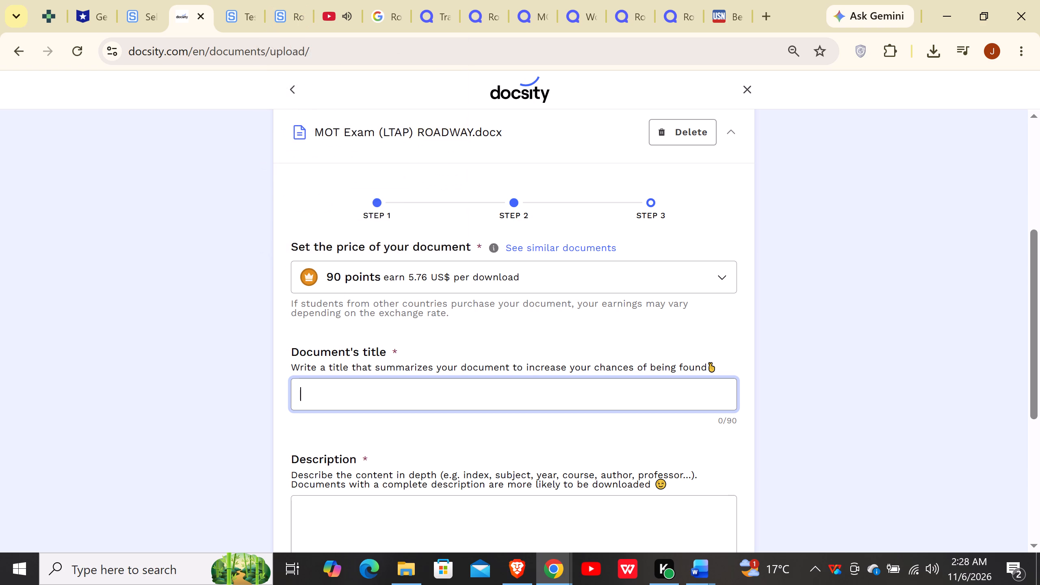
pyautogui.click(408, 583)
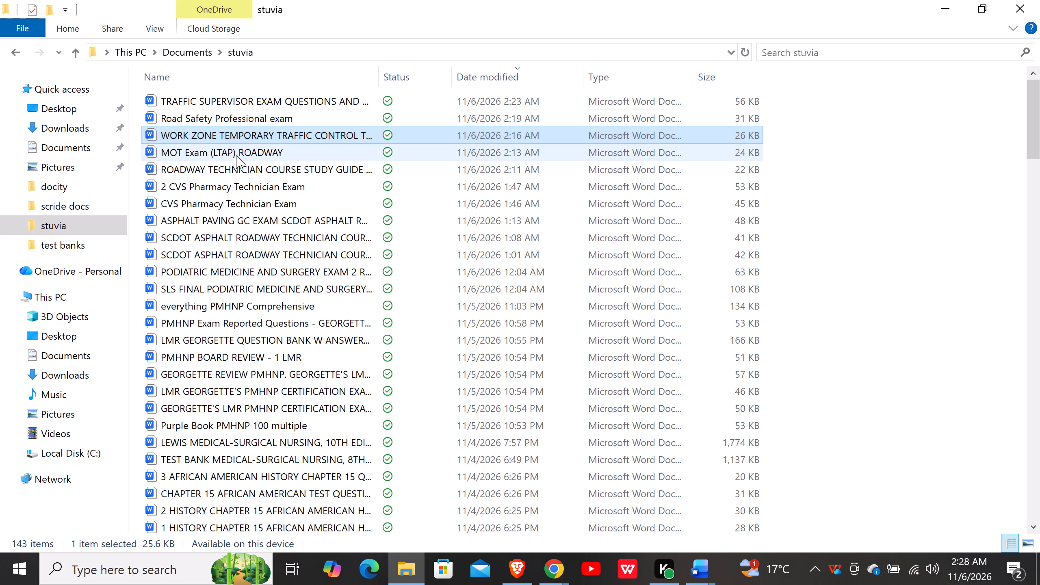
pyautogui.doubleClick(236, 156)
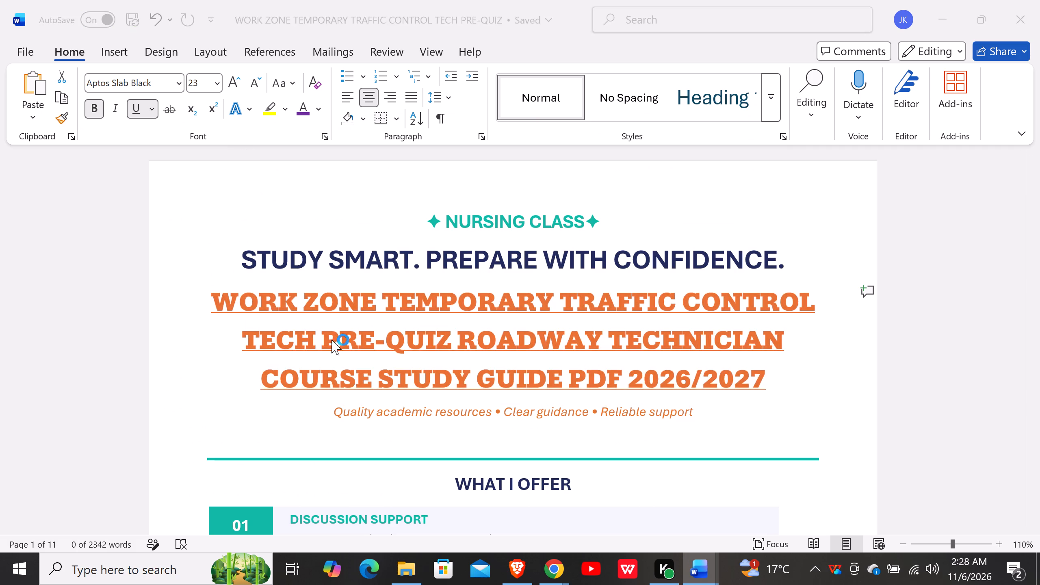
pyautogui.moveTo(642, 401); pyautogui.dragTo(297, 301)
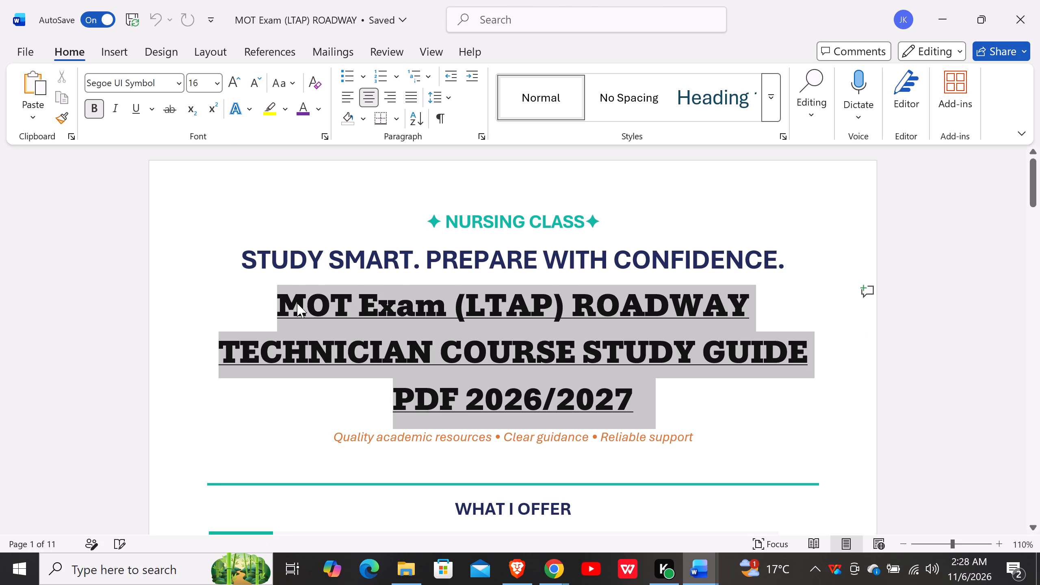
pyautogui.hotkey('ctrl', 'c')
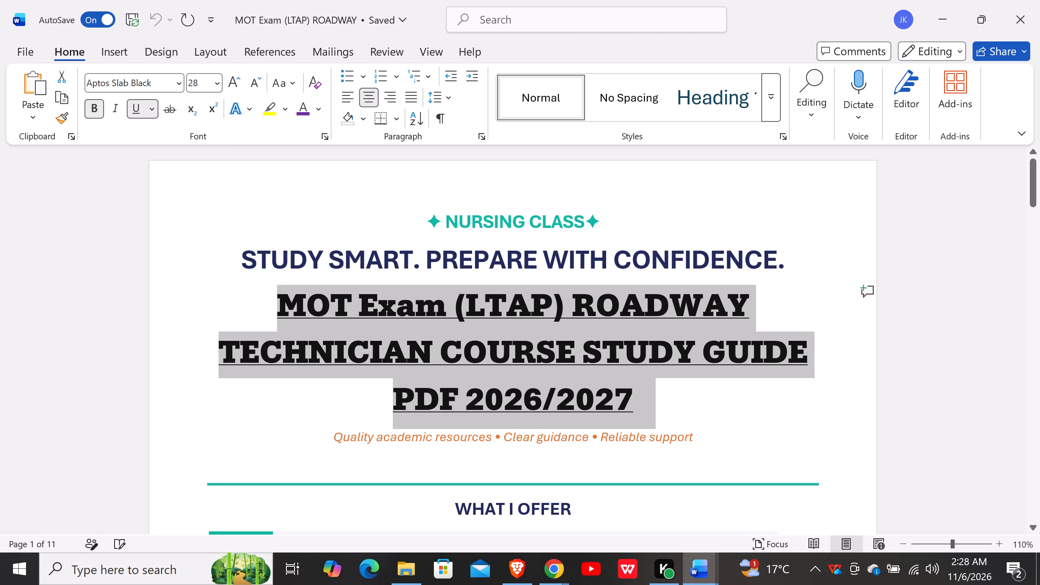
pyautogui.click(624, 507)
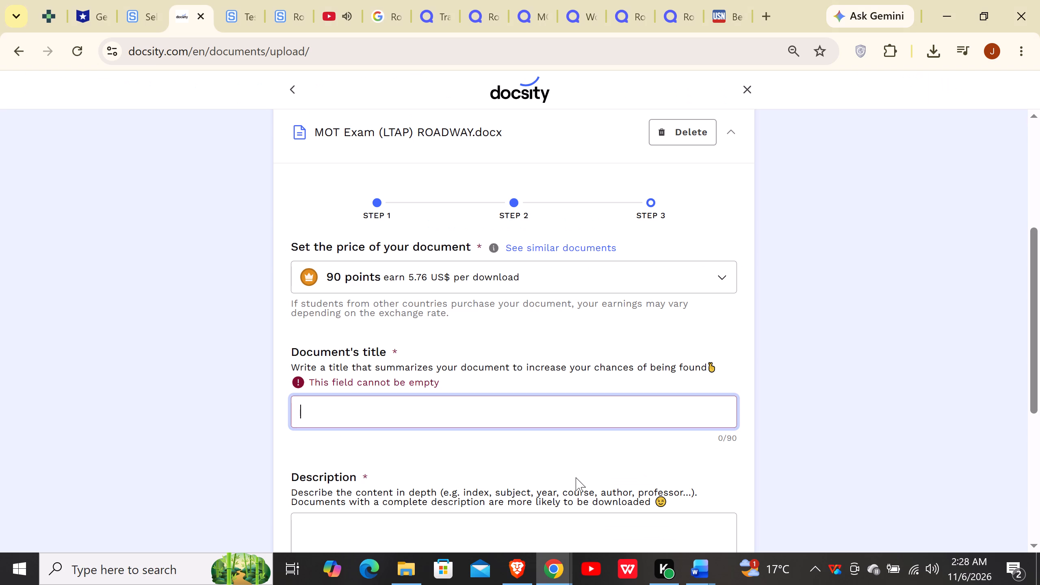
pyautogui.hotkey('ctrl', 'v')
# Paste the copied MOT Exam heading into the document's description as well.
pyautogui.scroll(-2, 529, 420)
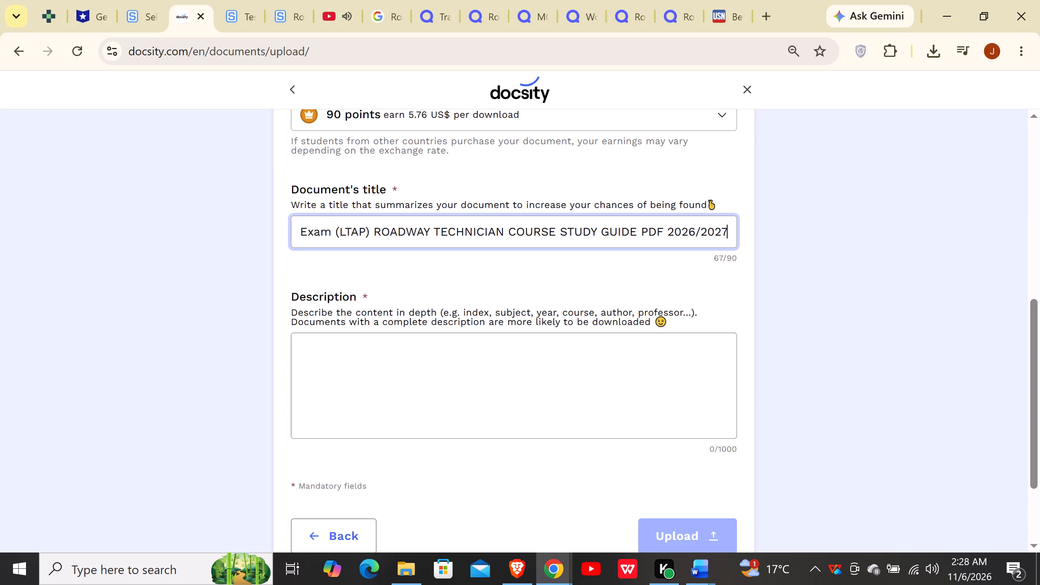
pyautogui.click(480, 411)
pyautogui.hotkey('ctrl', 'v')
pyautogui.scroll(-2, 507, 398)
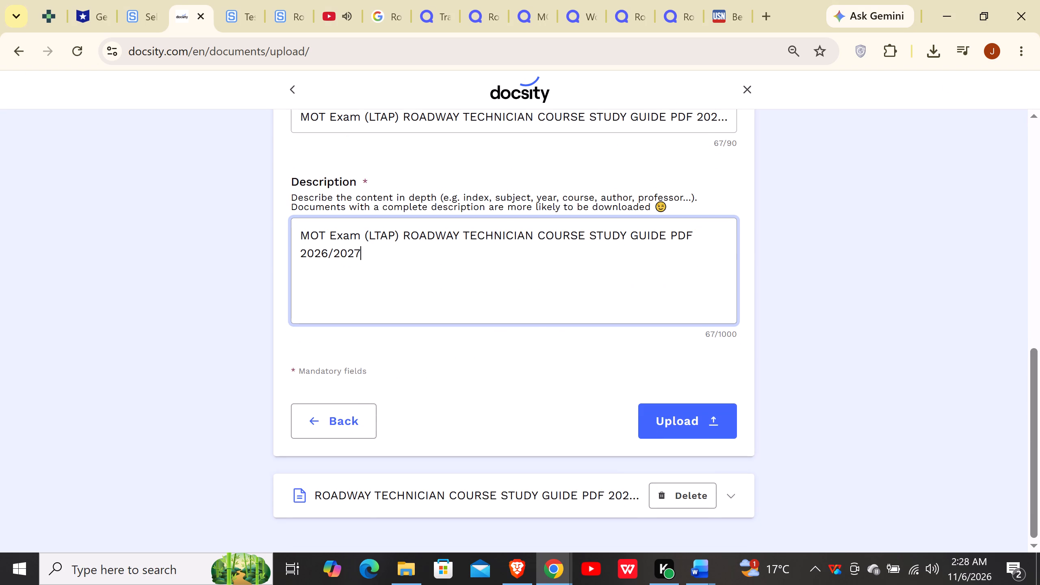
# Copy the description from the Stuvia Roadway Technician Course Study Guide listing, paste it above the heading in the MOT Exam description, and upload the document.
pyautogui.click(290, 11)
pyautogui.hotkey('ctrl', 'c')
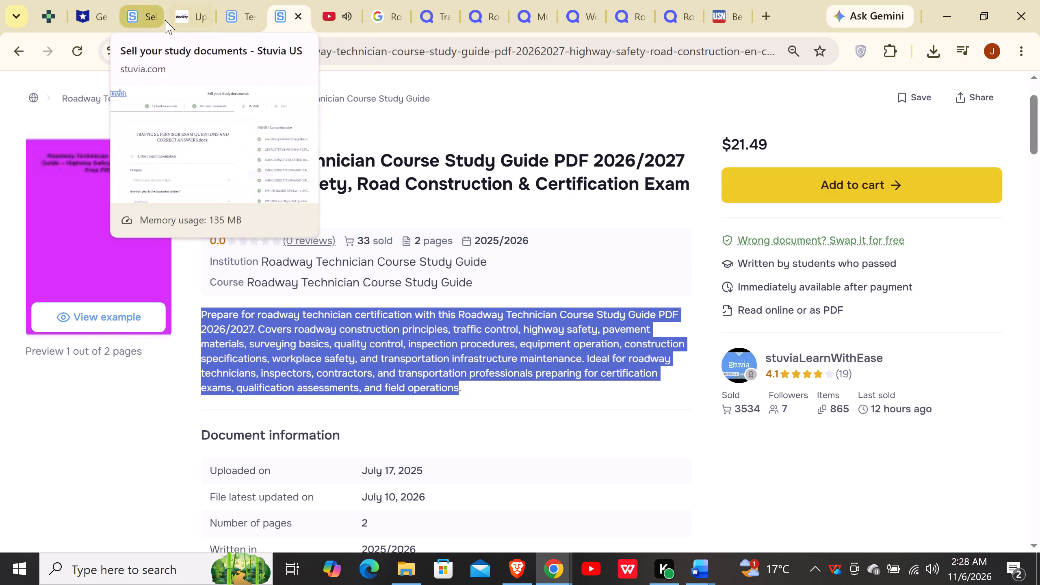
pyautogui.click(183, 23)
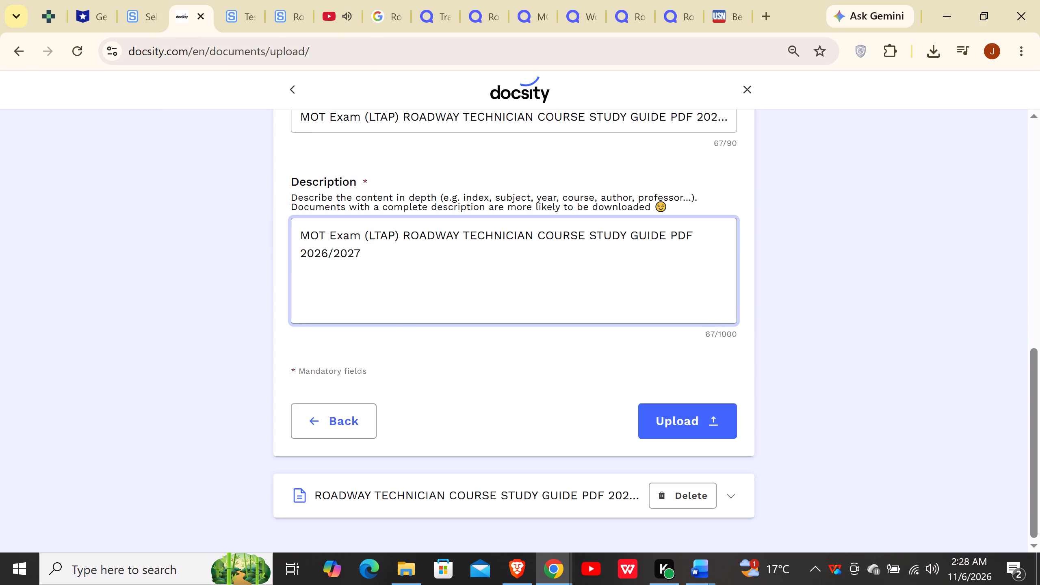
pyautogui.click(299, 230)
pyautogui.click(297, 232)
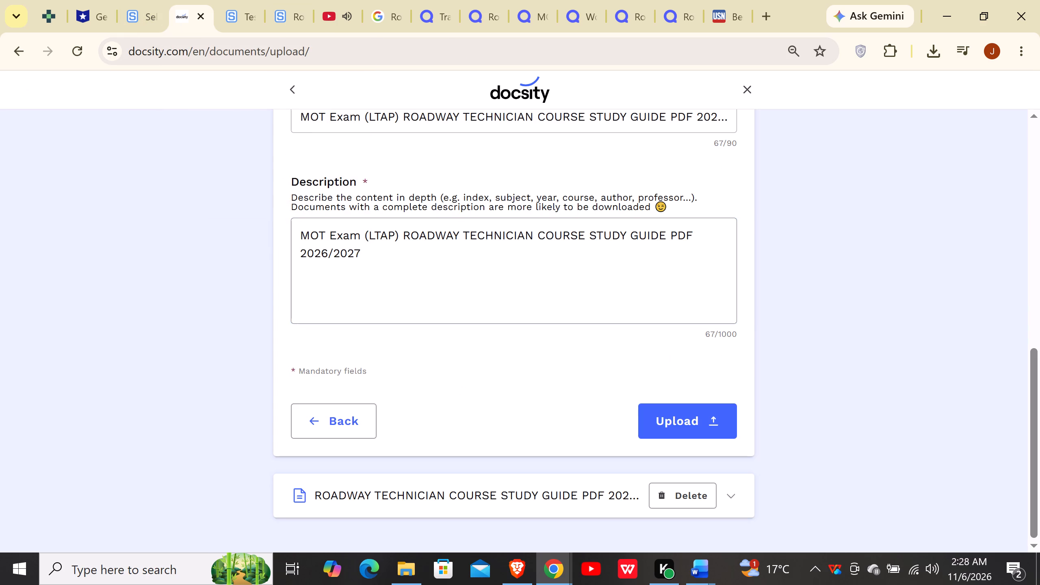
pyautogui.click(305, 237)
pyautogui.click(301, 232)
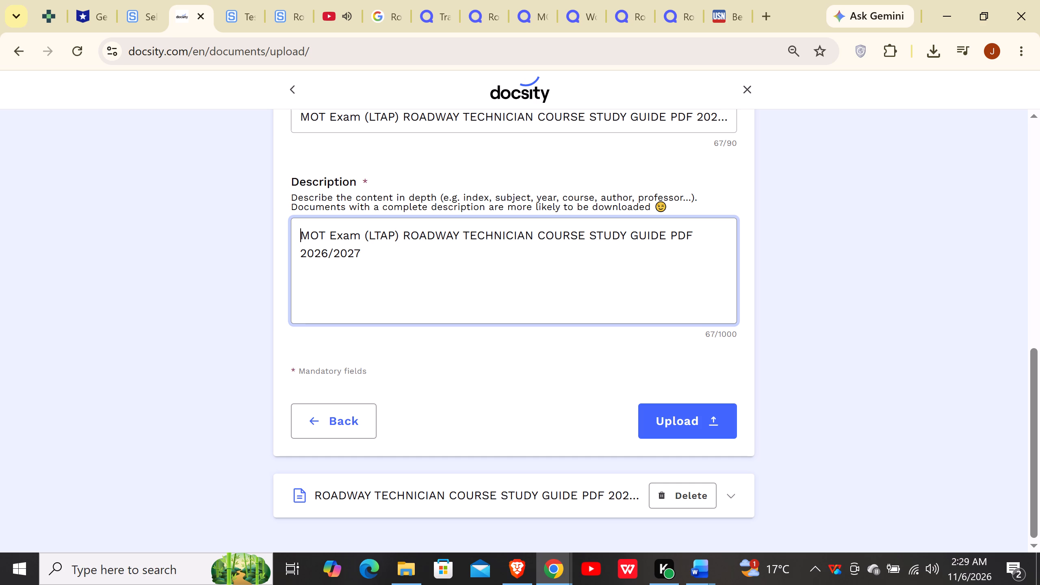
pyautogui.press('Return')
pyautogui.click(298, 240)
pyautogui.click(312, 237)
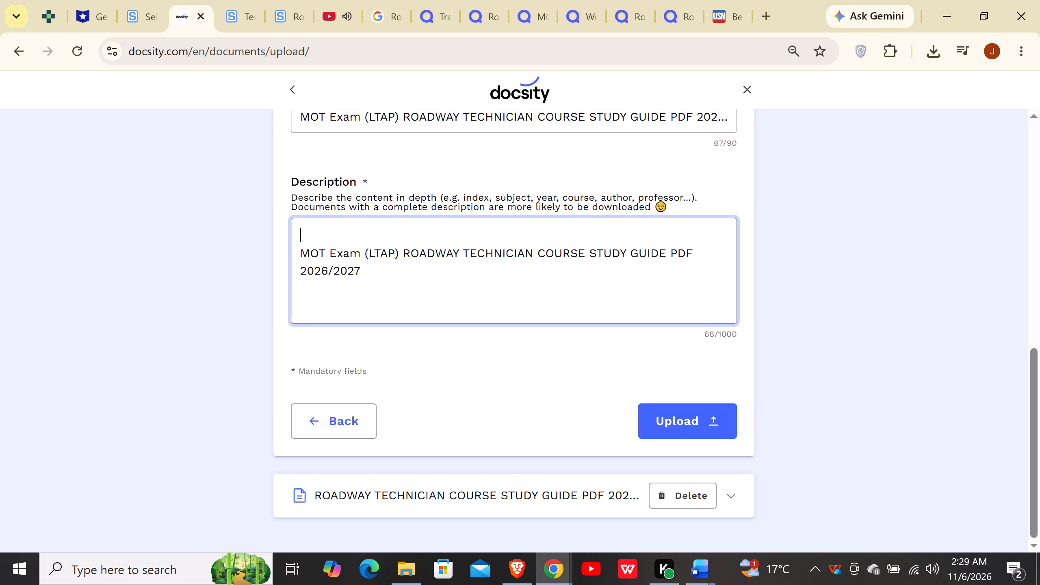
pyautogui.hotkey('ctrl', 'v')
pyautogui.click(683, 430)
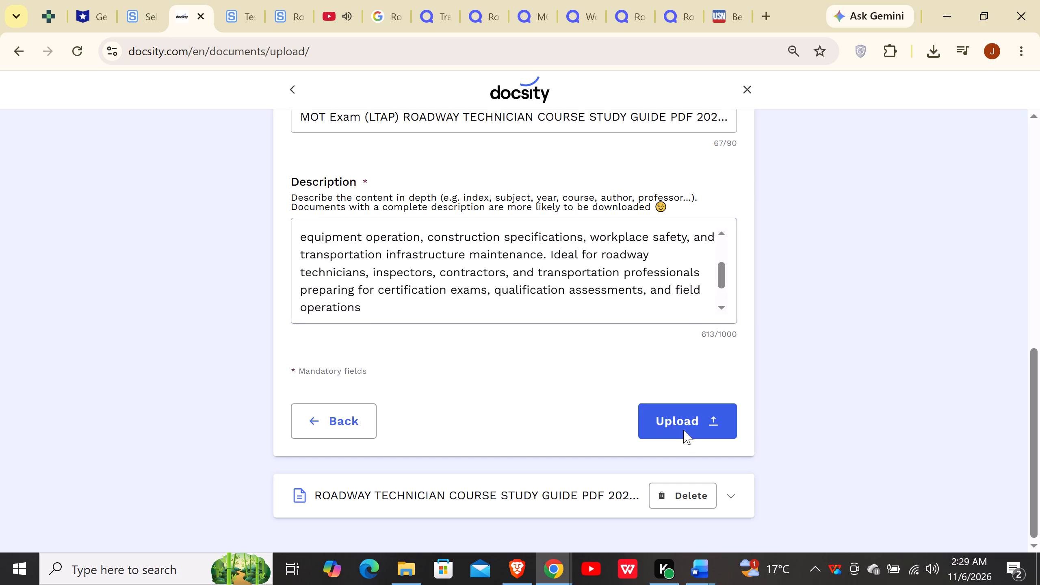
# Replace the prefilled university of the Roadway Technician Course Study Guide document with Clemson University.
pyautogui.scroll(-2, 499, 341)
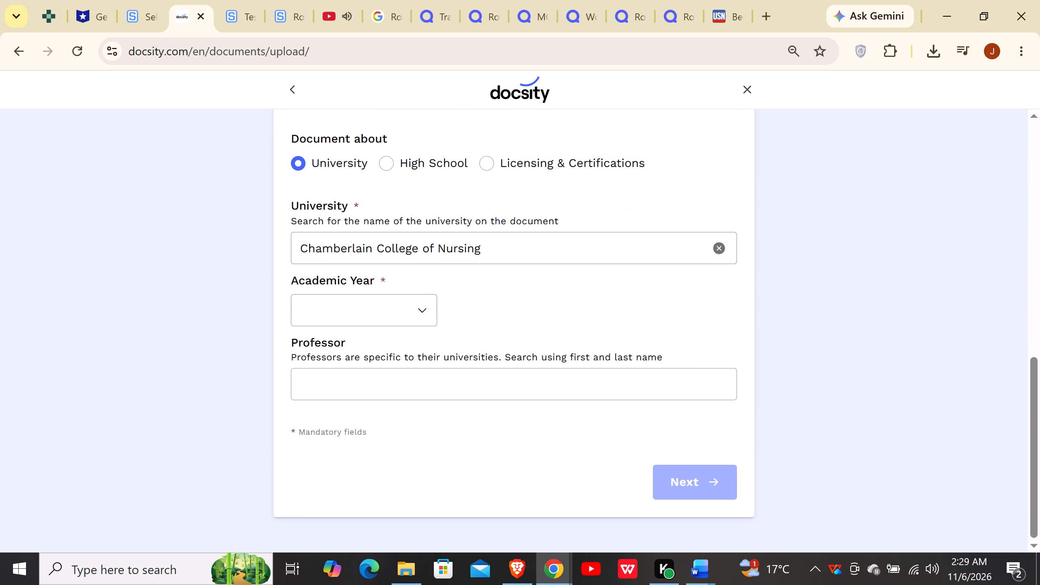
pyautogui.click(548, 252)
pyautogui.press('BackSpace')
pyautogui.press('BackSpace')
pyautogui.press('BackSpace')
pyautogui.press('BackSpace')
pyautogui.press('BackSpace')
pyautogui.press('BackSpace')
pyautogui.press('BackSpace')
pyautogui.press('BackSpace')
pyautogui.press('BackSpace')
pyautogui.press('BackSpace')
pyautogui.press('BackSpace')
pyautogui.press('BackSpace')
pyautogui.press('BackSpace')
pyautogui.press('BackSpace')
pyautogui.press('BackSpace')
pyautogui.press('BackSpace')
pyautogui.press('BackSpace')
pyautogui.press('BackSpace')
pyautogui.press('BackSpace')
pyautogui.press('BackSpace')
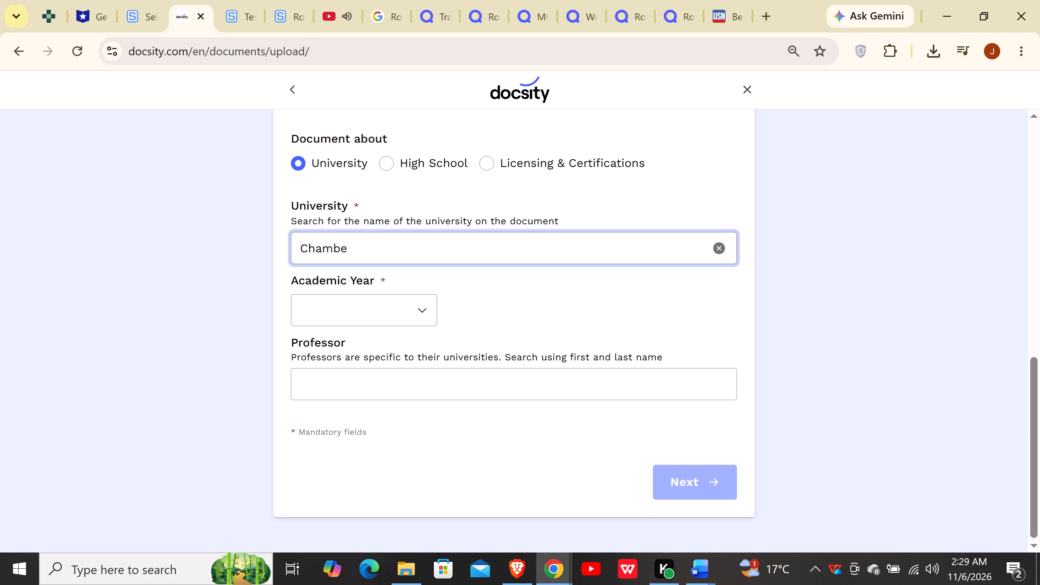
pyautogui.write('clem')
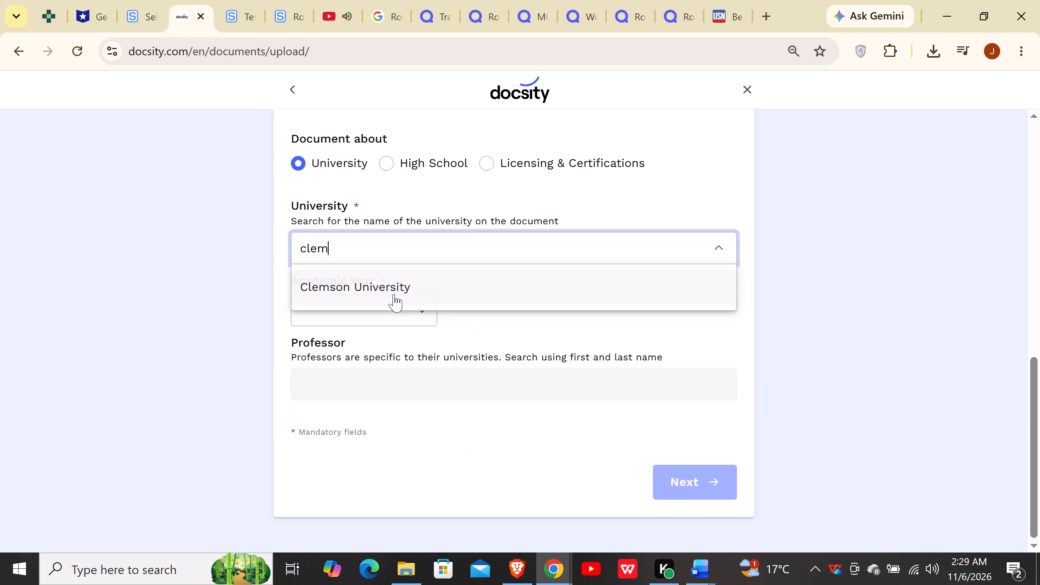
pyautogui.click(379, 294)
# Set the Roadway Technician document's academic year to 2026/2027 and continue to step 2.
pyautogui.click(403, 317)
pyautogui.click(382, 352)
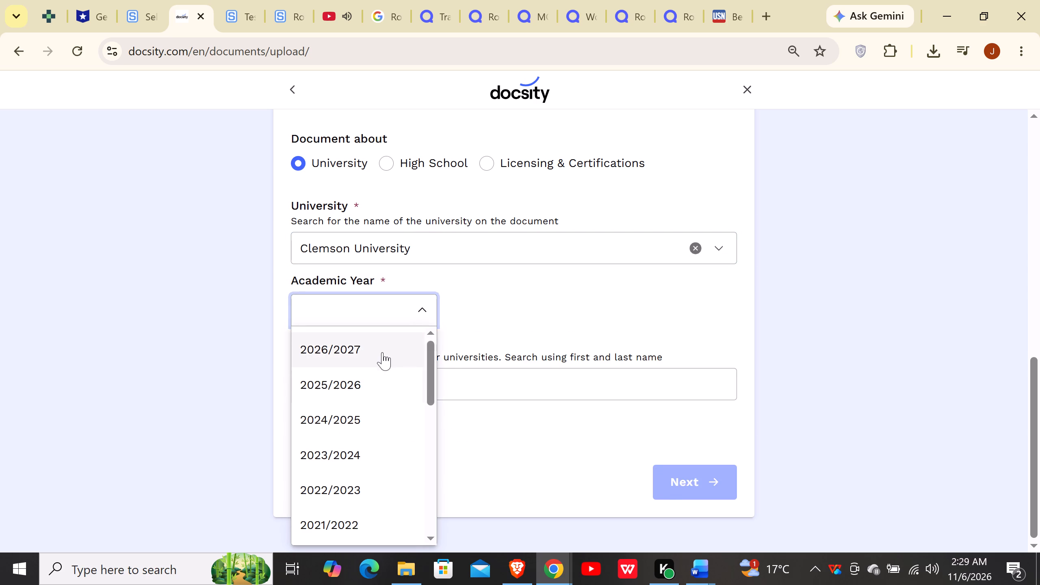
pyautogui.scroll(-2, 550, 364)
pyautogui.click(677, 481)
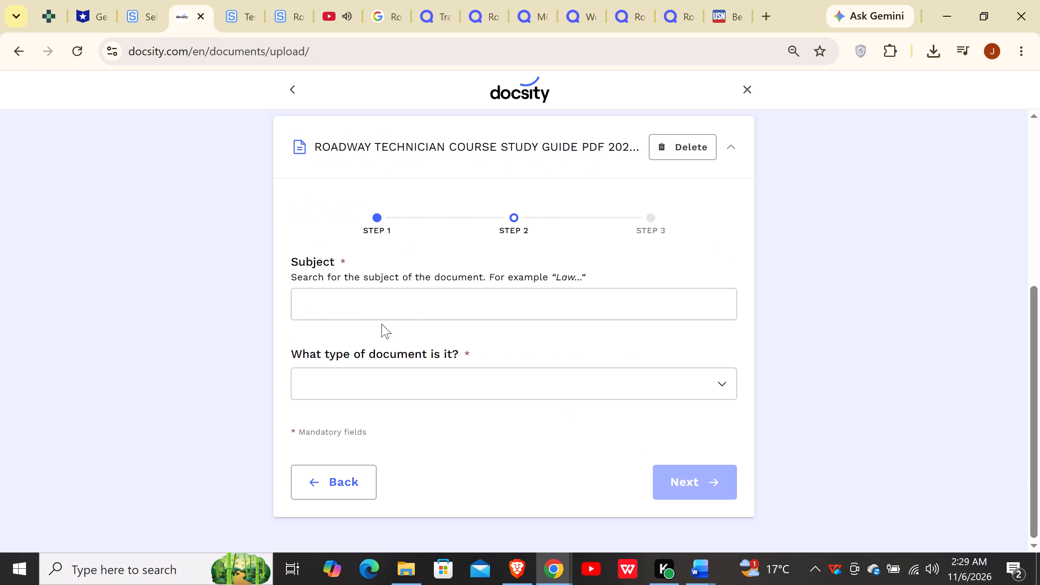
# Classify the Roadway Technician document under Civil Engineering as Exercises with the Exams typology, and continue to step 3.
pyautogui.click(386, 303)
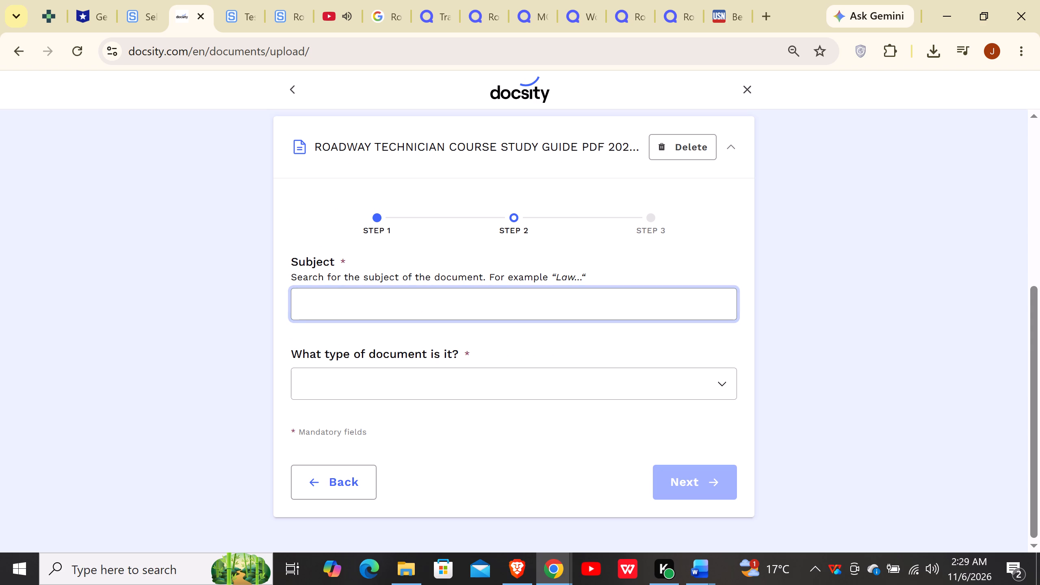
pyautogui.write('civi')
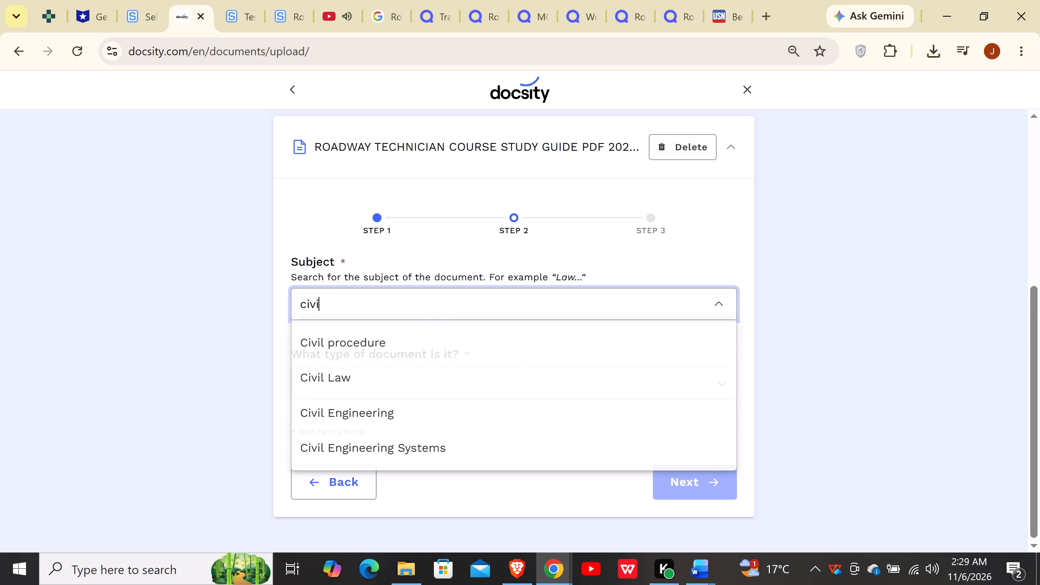
pyautogui.click(335, 422)
pyautogui.scroll(-1, 386, 380)
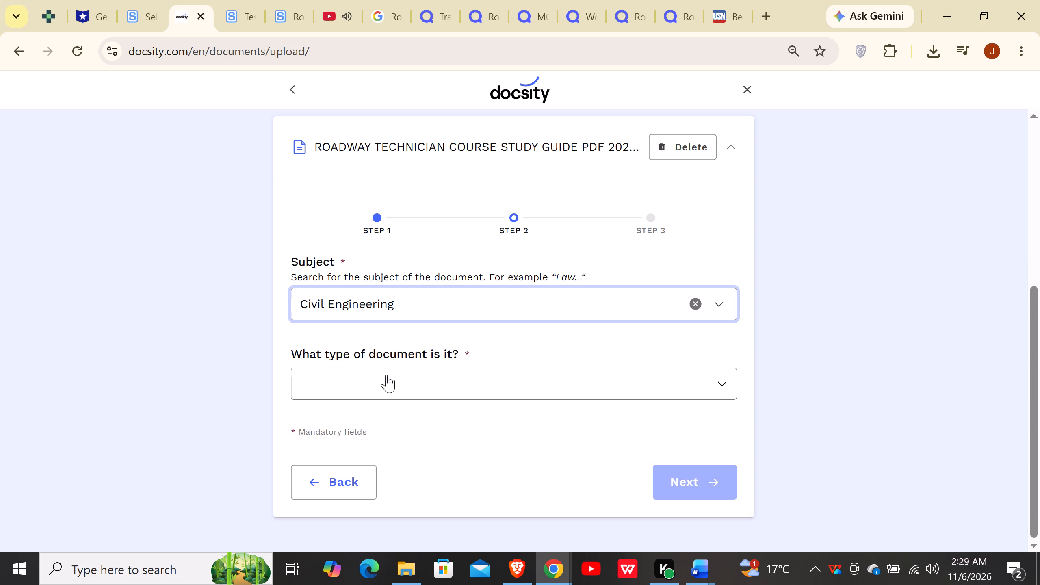
pyautogui.click(388, 382)
pyautogui.click(378, 521)
pyautogui.scroll(-2, 509, 412)
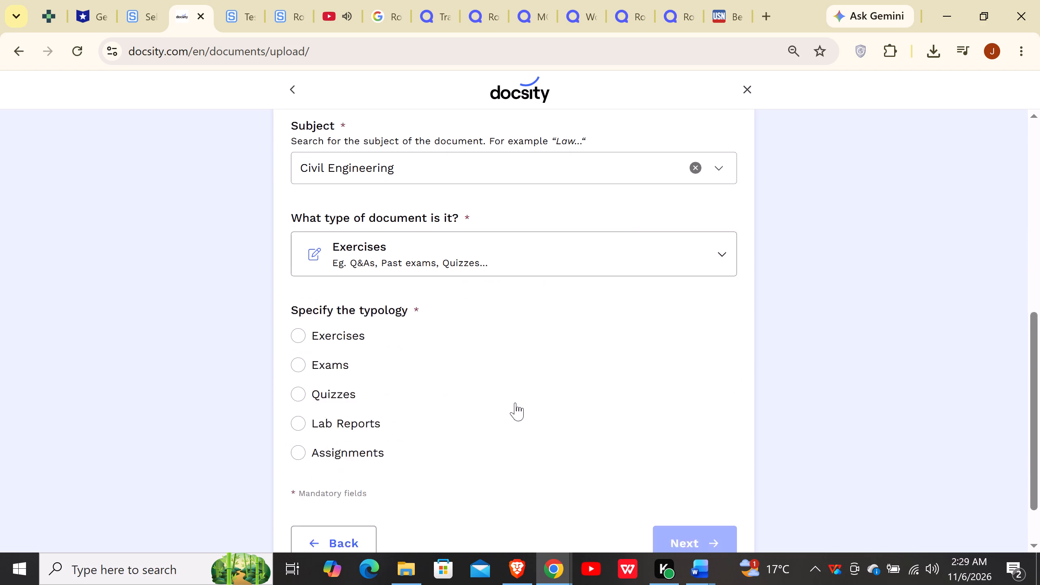
pyautogui.click(298, 342)
pyautogui.scroll(-2, 514, 366)
pyautogui.click(700, 472)
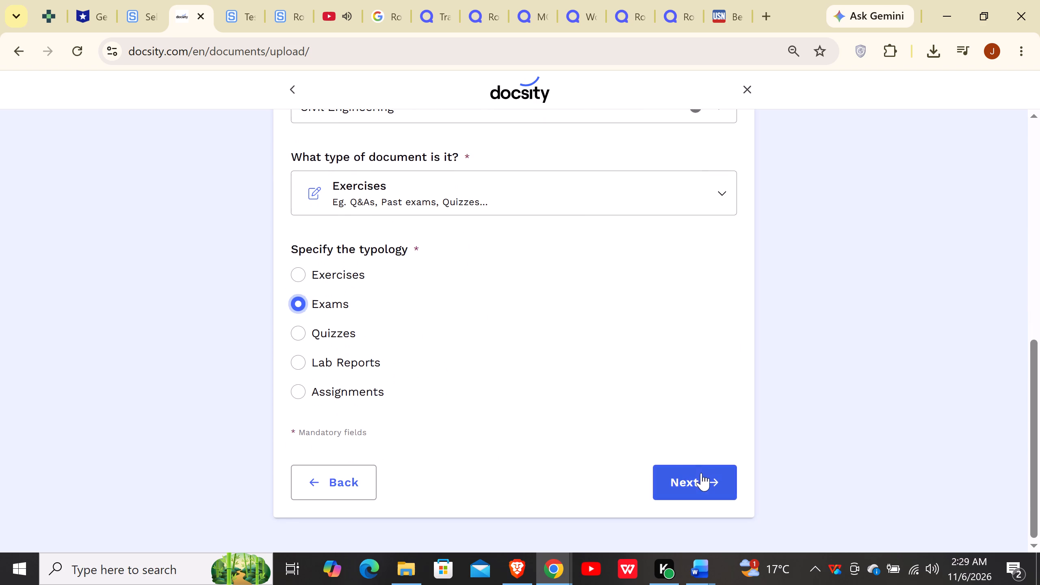
# Set the price of the Roadway Technician document to 90 points.
pyautogui.scroll(3, 486, 342)
pyautogui.click(485, 344)
pyautogui.scroll(-2, 485, 344)
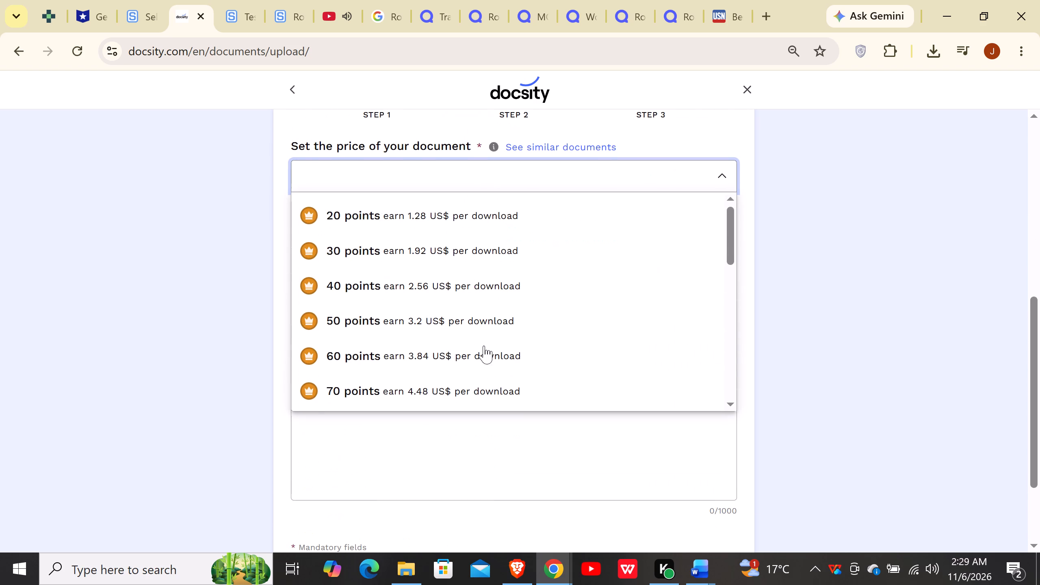
pyautogui.scroll(-2, 477, 337)
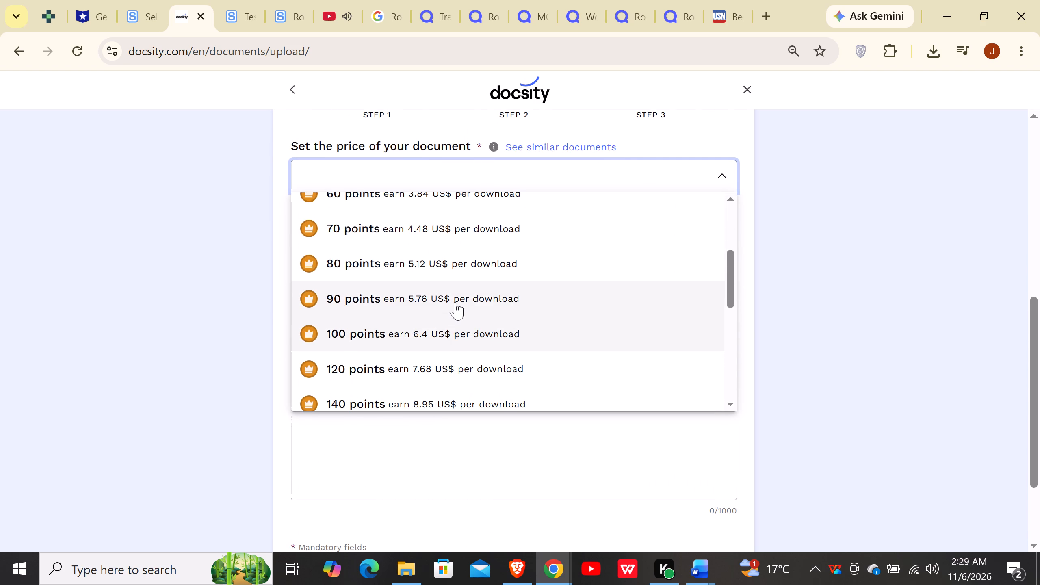
pyautogui.click(455, 302)
# Copy the red heading from the Roadway Technician Course Study Guide Word file in the stuvia folder and paste it as the document's title.
pyautogui.click(386, 299)
pyautogui.scroll(3, 390, 297)
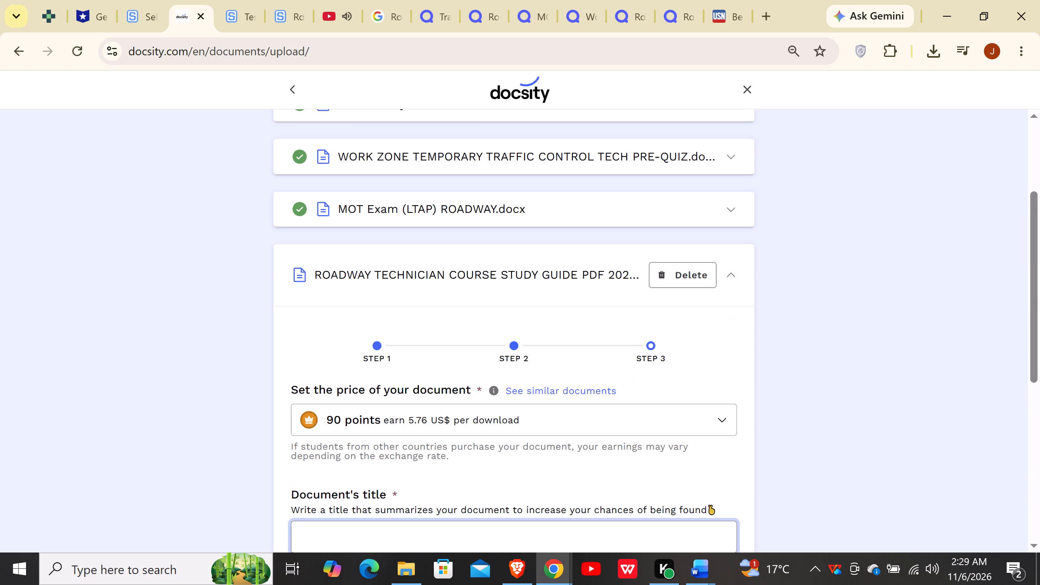
pyautogui.scroll(-2, 390, 297)
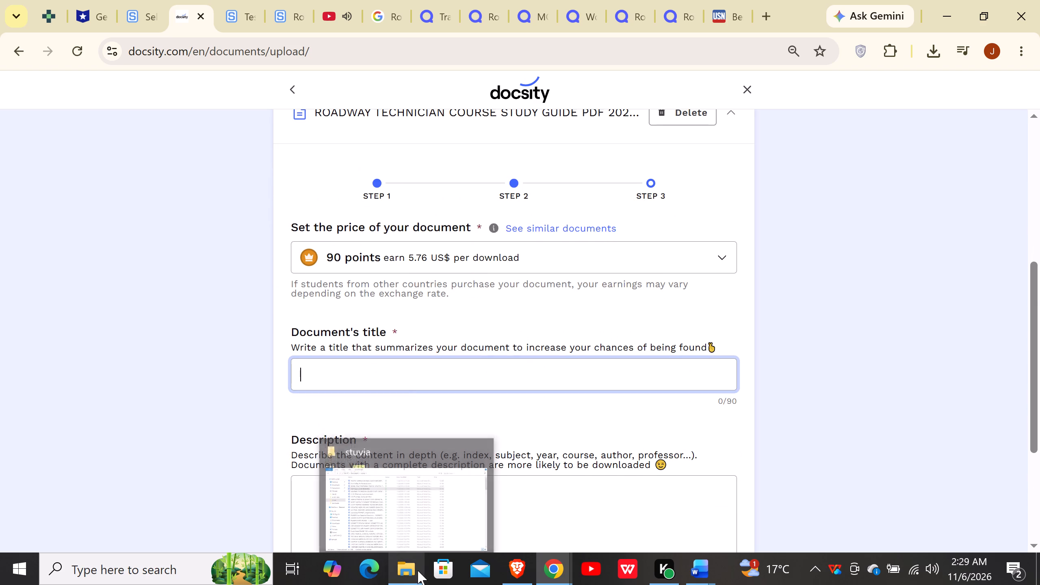
pyautogui.click(423, 524)
pyautogui.doubleClick(311, 174)
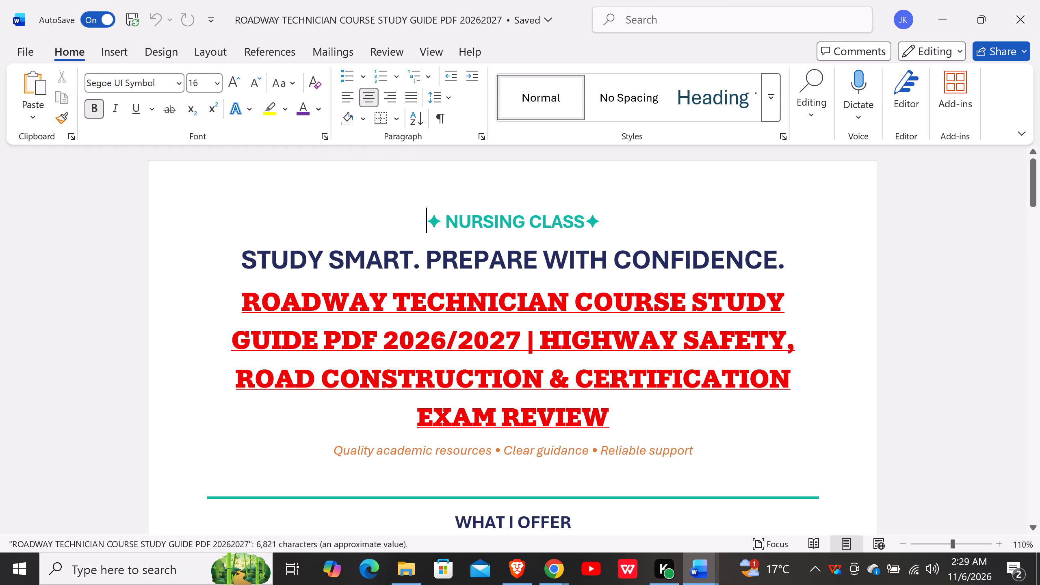
pyautogui.moveTo(616, 415); pyautogui.dragTo(274, 296)
pyautogui.hotkey('ctrl', 'c')
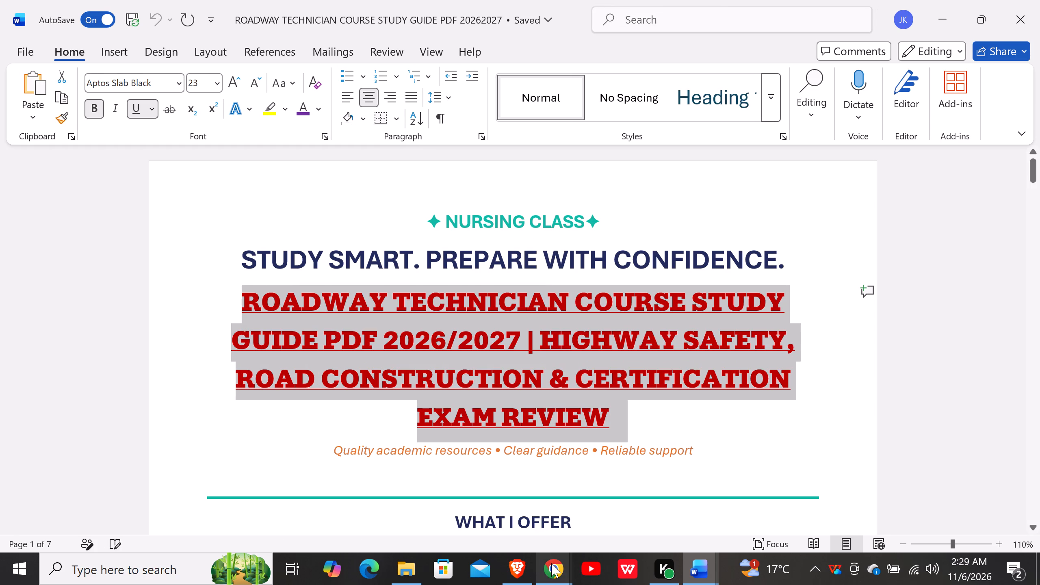
pyautogui.click(611, 524)
pyautogui.hotkey('ctrl', 'v')
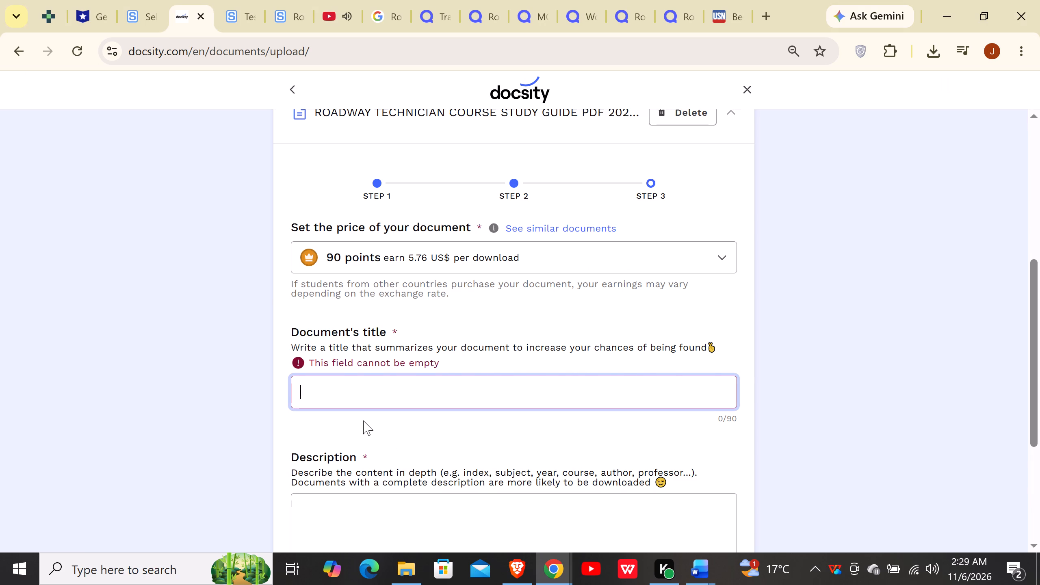
# Paste the copied Roadway Technician heading into the description as well and upload the document.
pyautogui.scroll(-2, 377, 413)
pyautogui.click(383, 413)
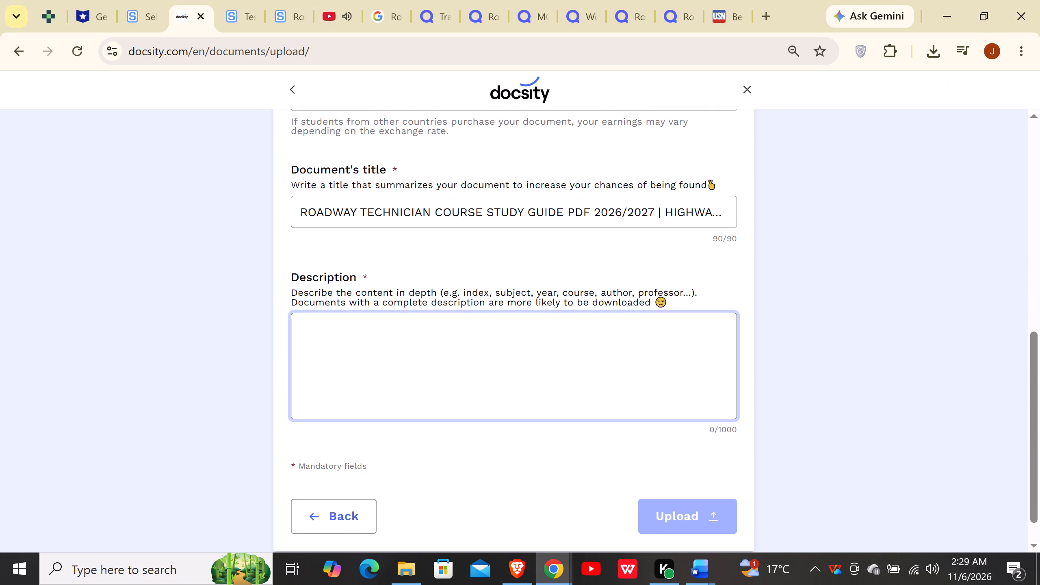
pyautogui.hotkey('ctrl', 'v')
pyautogui.scroll(-2, 422, 399)
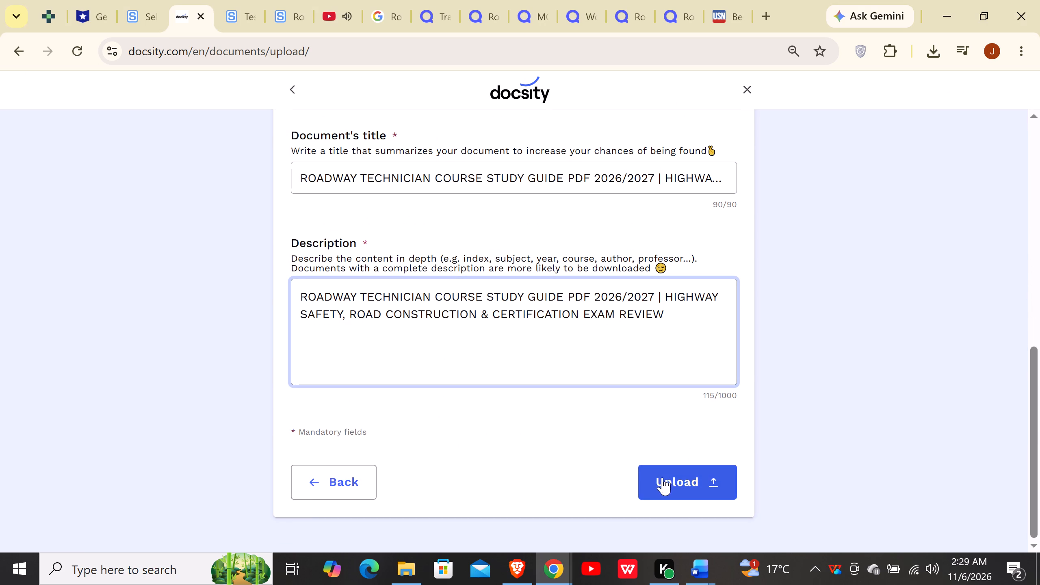
pyautogui.click(663, 477)
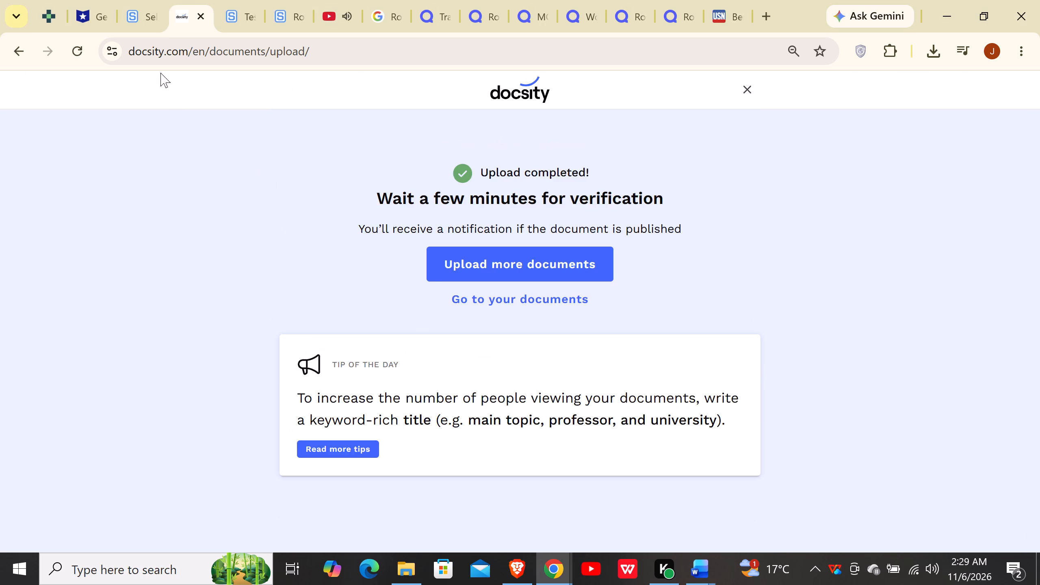
# Switch to the Stuvia upload page and examine its document list through to the Roadway Technician group.
pyautogui.click(146, 4)
pyautogui.scroll(-2, 397, 325)
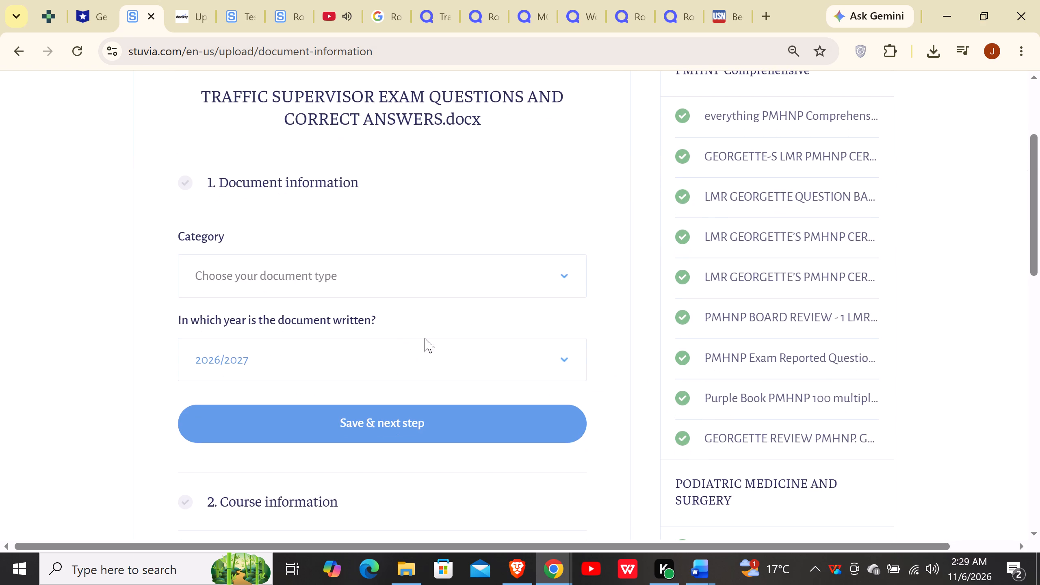
pyautogui.scroll(3, 709, 328)
pyautogui.scroll(-2, 711, 323)
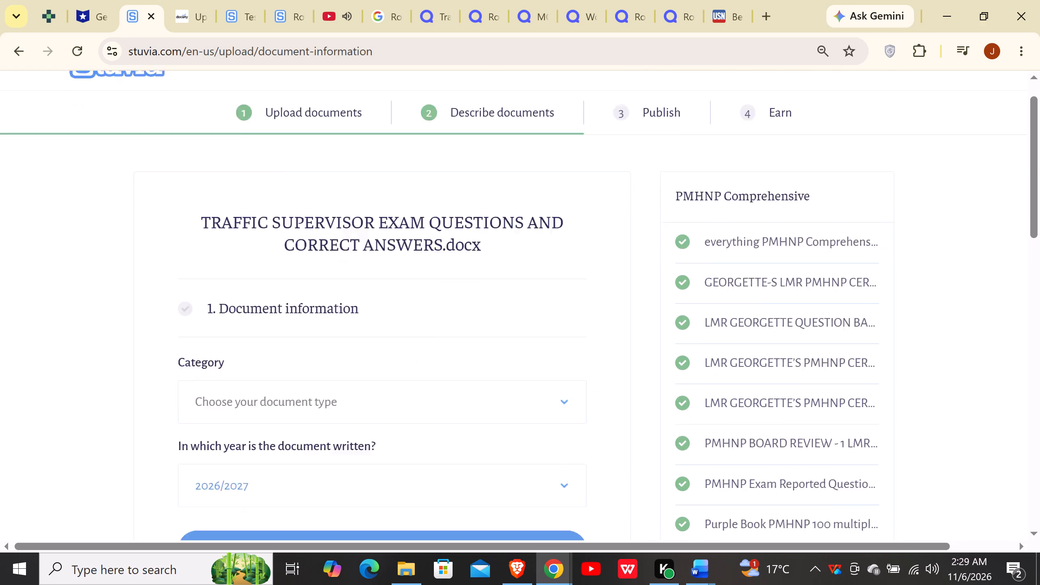
pyautogui.scroll(-4, 711, 323)
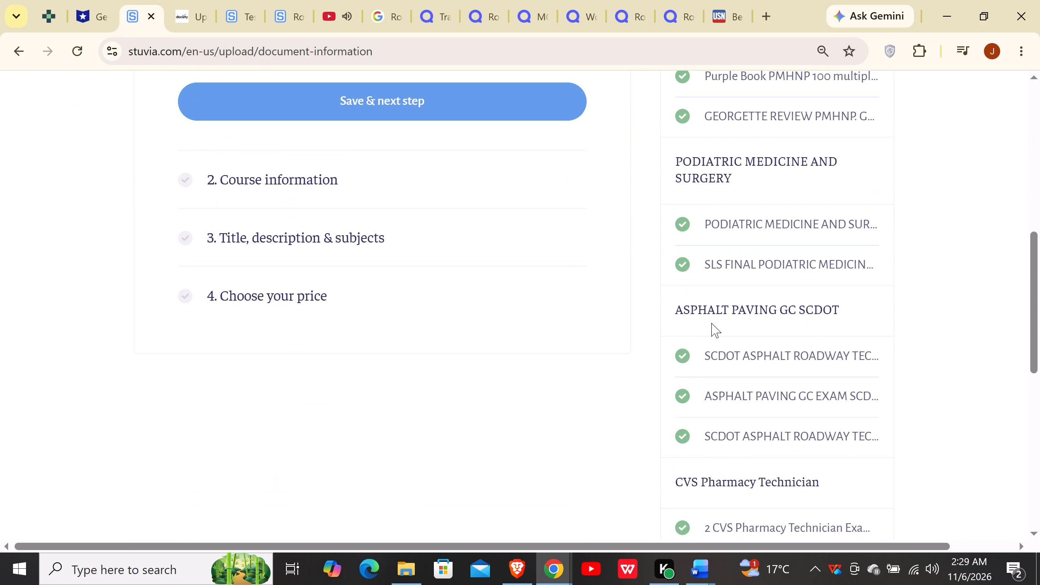
pyautogui.scroll(-4, 711, 323)
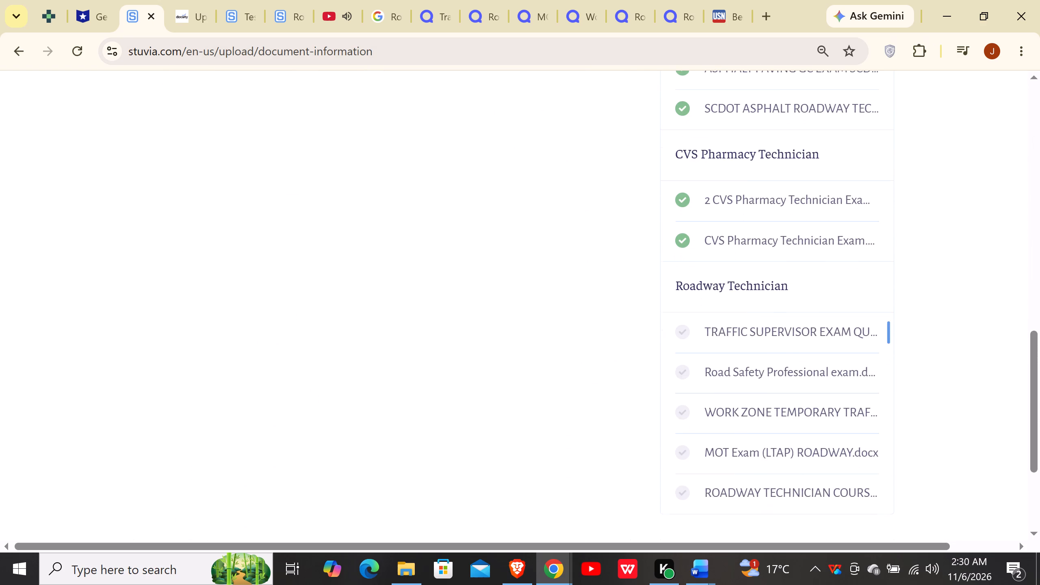
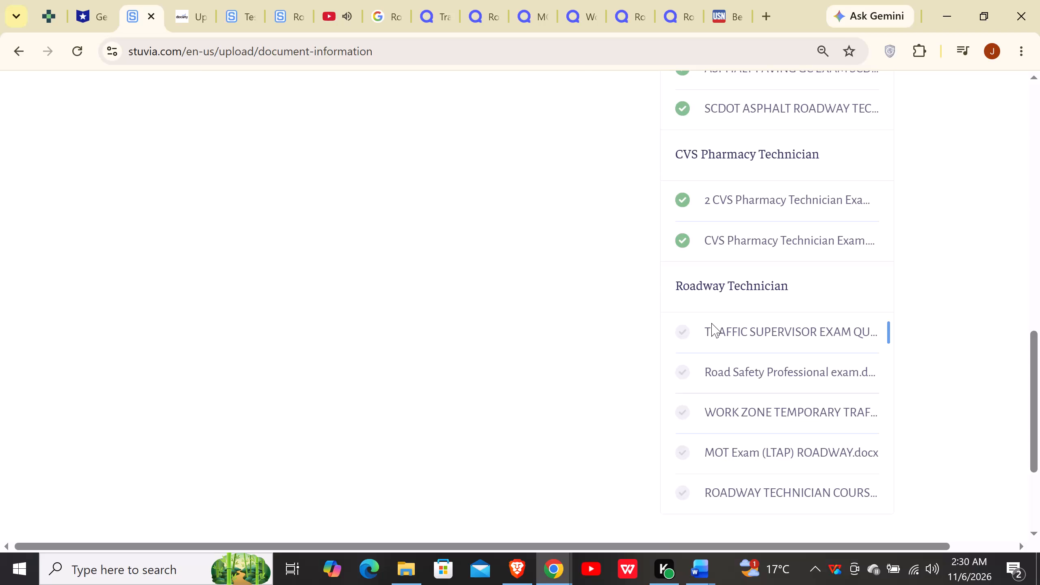
# Fill in the Traffic Supervisor document's information as Exam (elaborations), questions & answers, grade A+ and no linked book, and save it.
pyautogui.scroll(4, 711, 323)
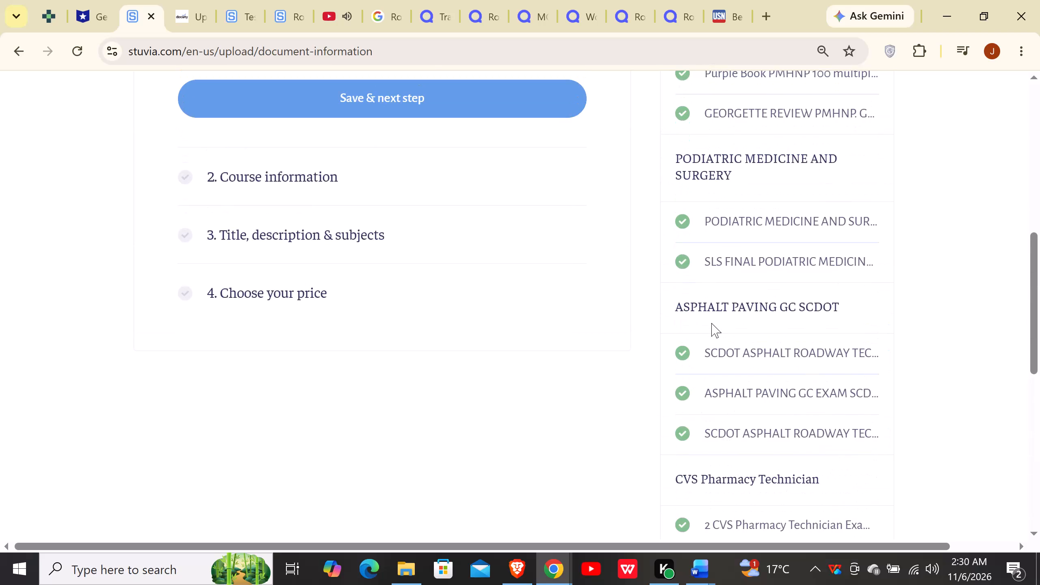
pyautogui.scroll(5, 711, 322)
pyautogui.click(390, 353)
pyautogui.scroll(-2, 412, 352)
pyautogui.click(385, 304)
pyautogui.scroll(-1, 392, 303)
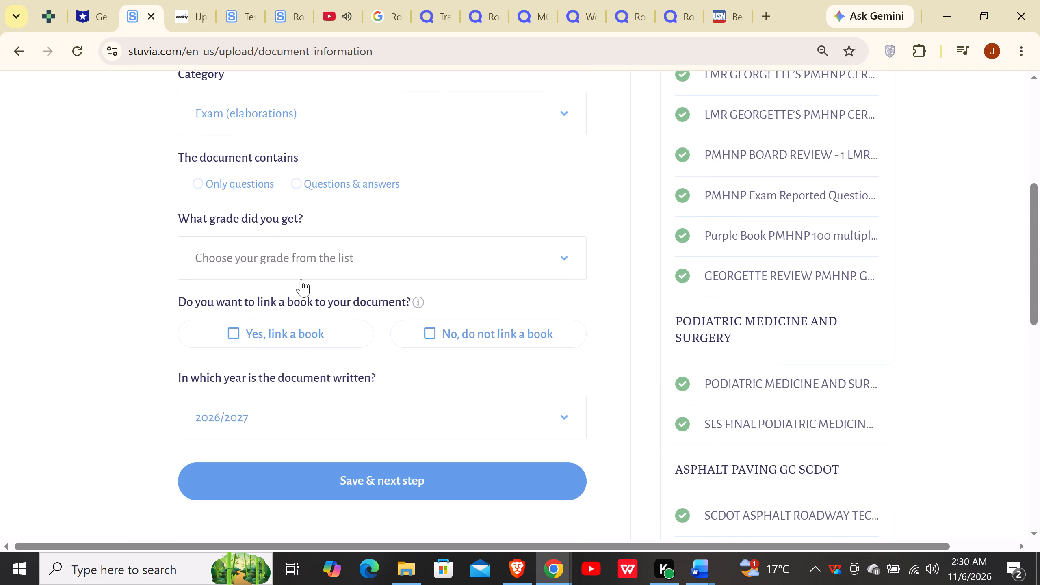
pyautogui.click(299, 258)
pyautogui.click(306, 315)
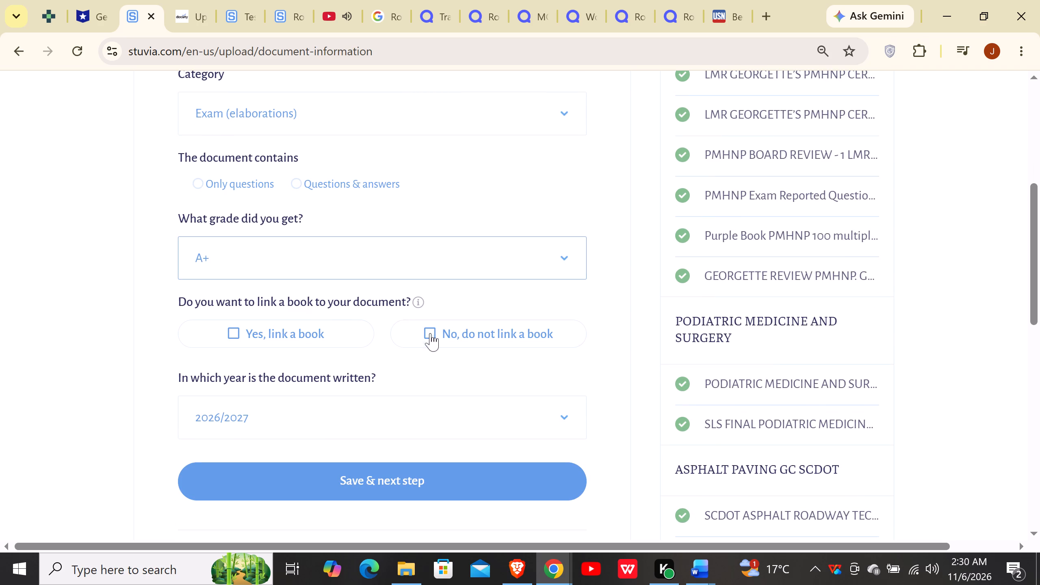
pyautogui.click(431, 335)
pyautogui.scroll(-2, 433, 332)
pyautogui.click(435, 322)
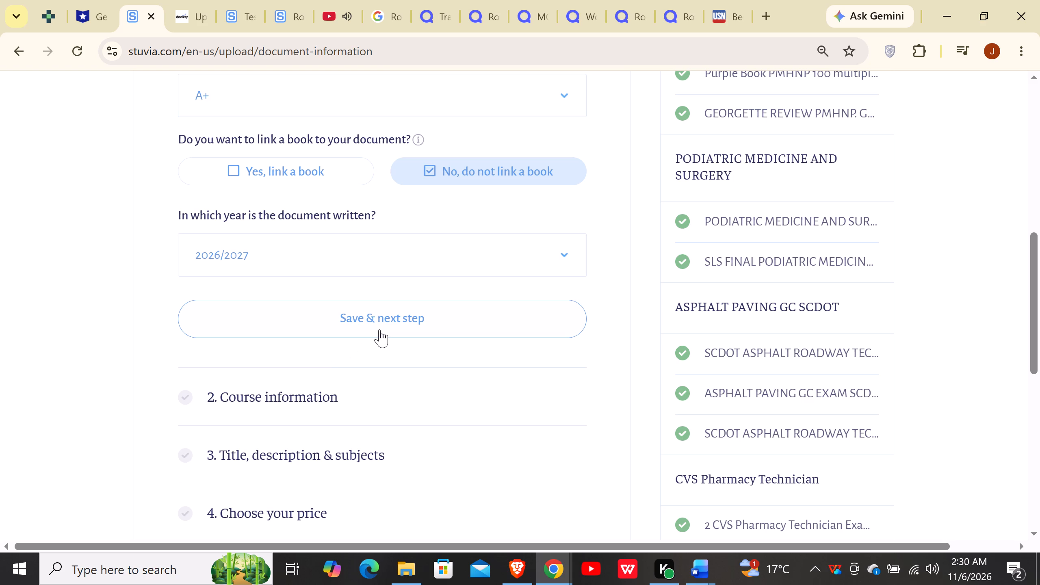
pyautogui.scroll(4, 379, 329)
pyautogui.click(312, 344)
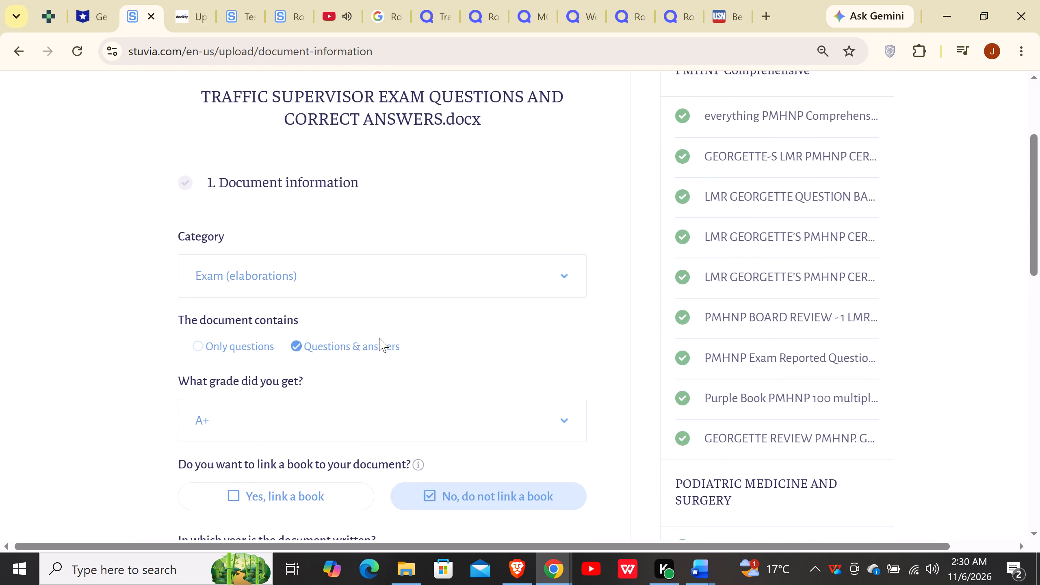
pyautogui.scroll(-3, 379, 338)
pyautogui.click(448, 399)
# Set the Roadway Technician exam date to 18 November 2026 and save the course information.
pyautogui.click(256, 398)
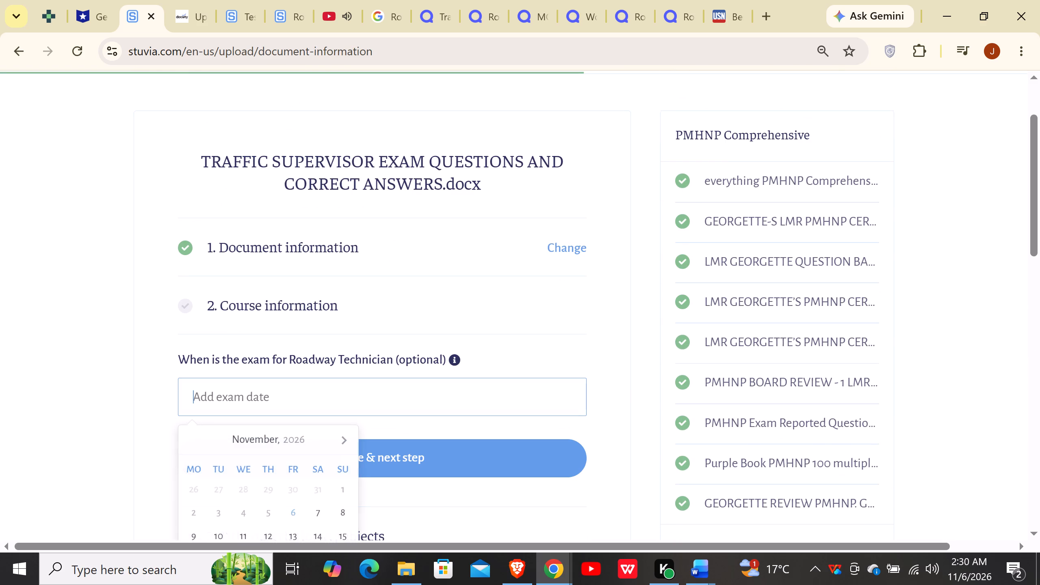
pyautogui.scroll(-1, 277, 485)
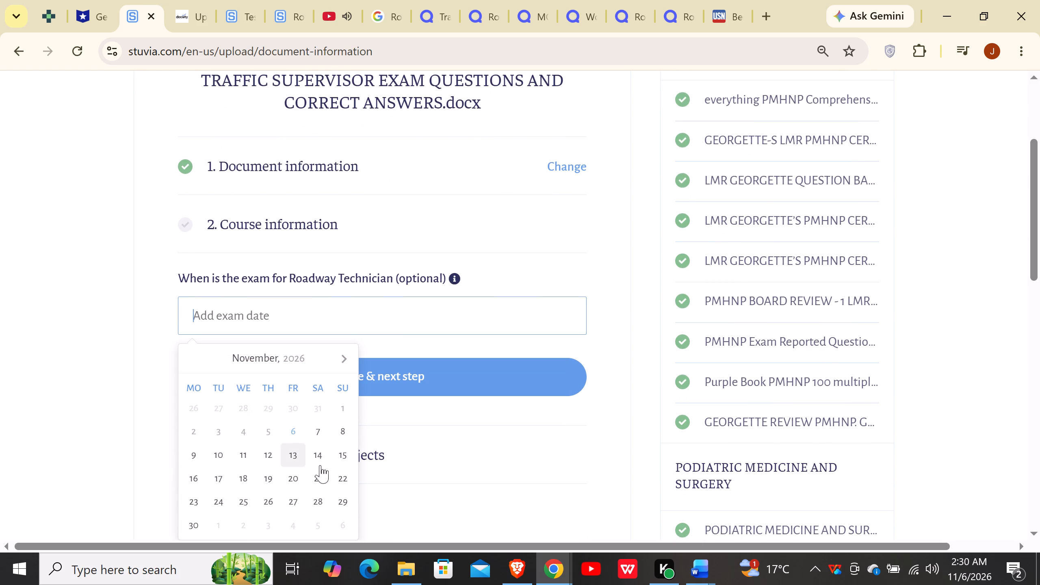
pyautogui.click(247, 480)
pyautogui.click(407, 392)
# Copy the purple heading from the Traffic Supervisor Word file and add it as a keyword on the Stuvia upload page.
pyautogui.scroll(-2, 370, 376)
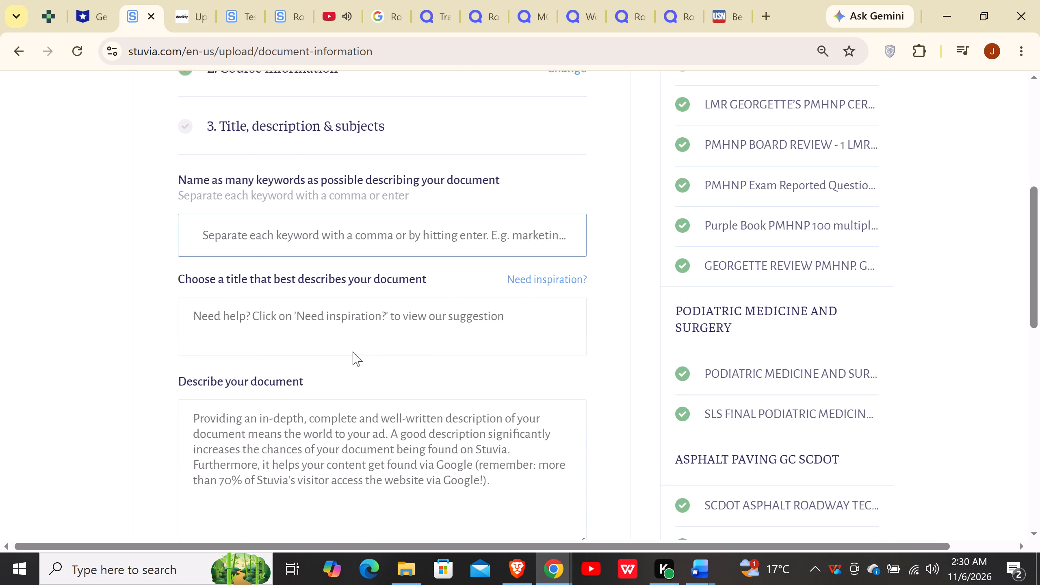
pyautogui.click(325, 227)
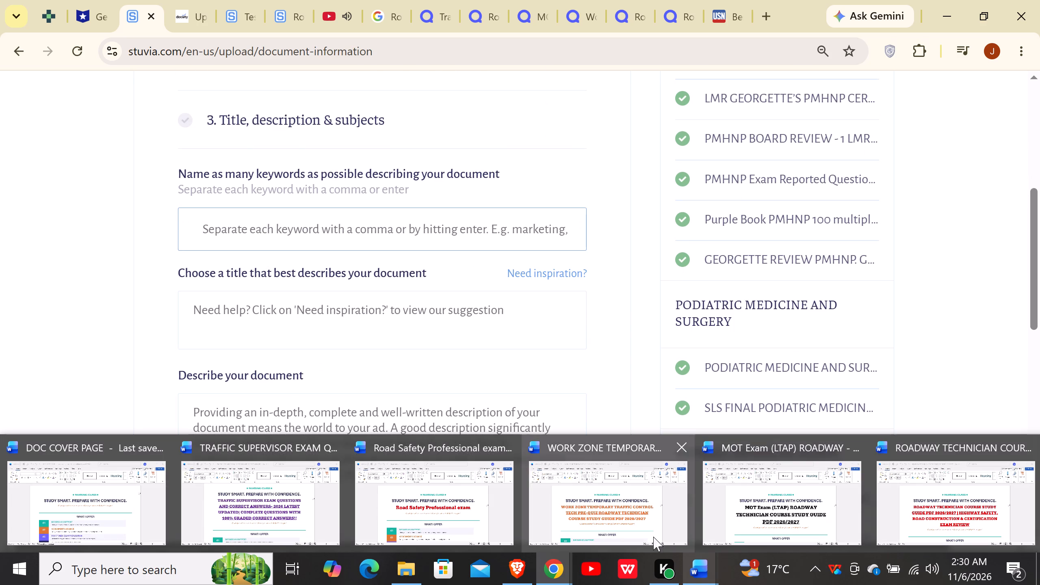
pyautogui.scroll(4, 533, 322)
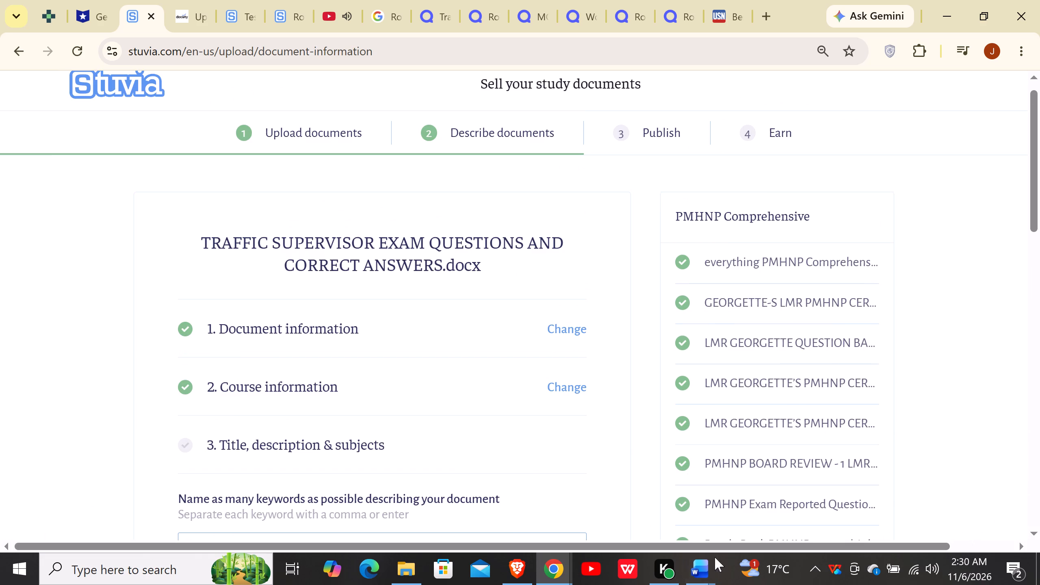
pyautogui.click(263, 499)
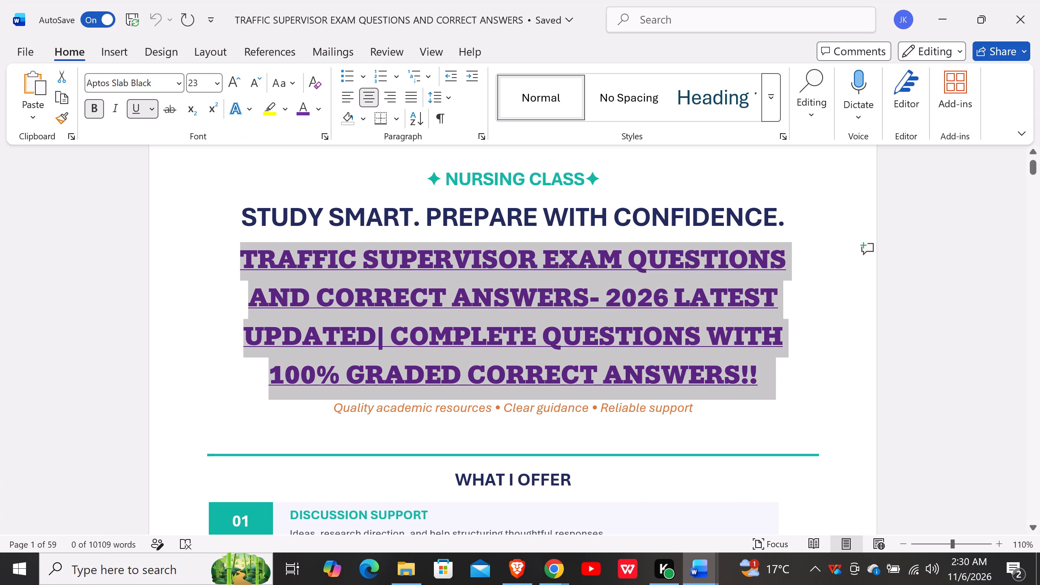
pyautogui.hotkey('ctrl', 'c')
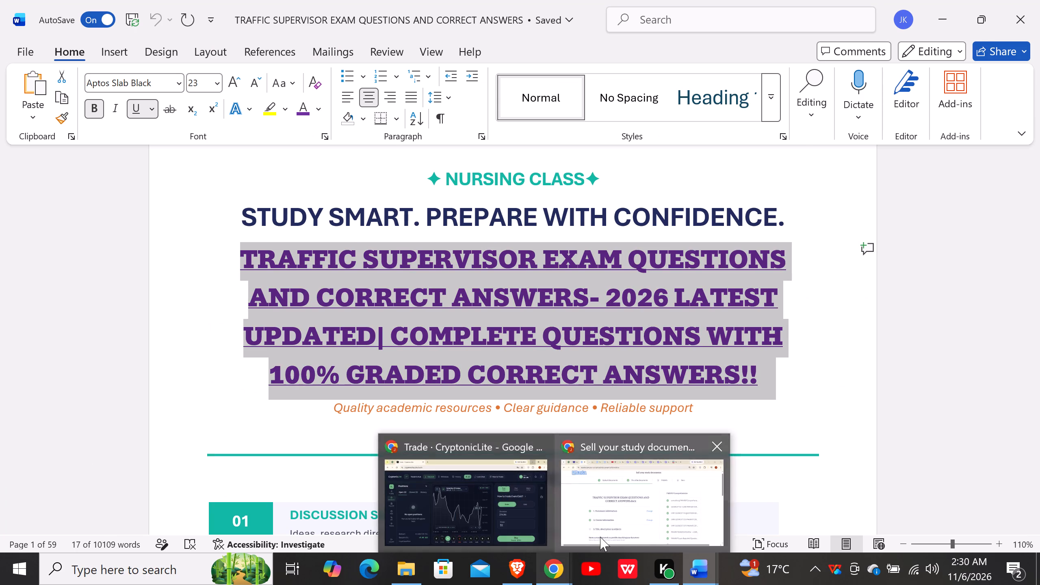
pyautogui.click(600, 537)
pyautogui.scroll(-2, 442, 433)
pyautogui.click(325, 405)
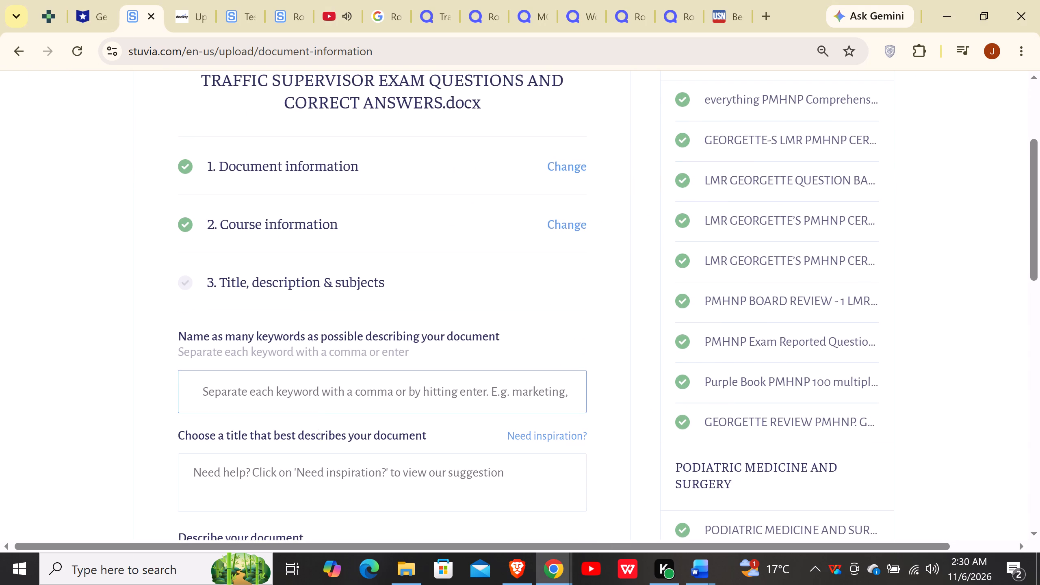
pyautogui.hotkey('ctrl', 'v')
pyautogui.press('Return')
# Paste the copied Traffic Supervisor heading as the document's title.
pyautogui.scroll(-2, 328, 407)
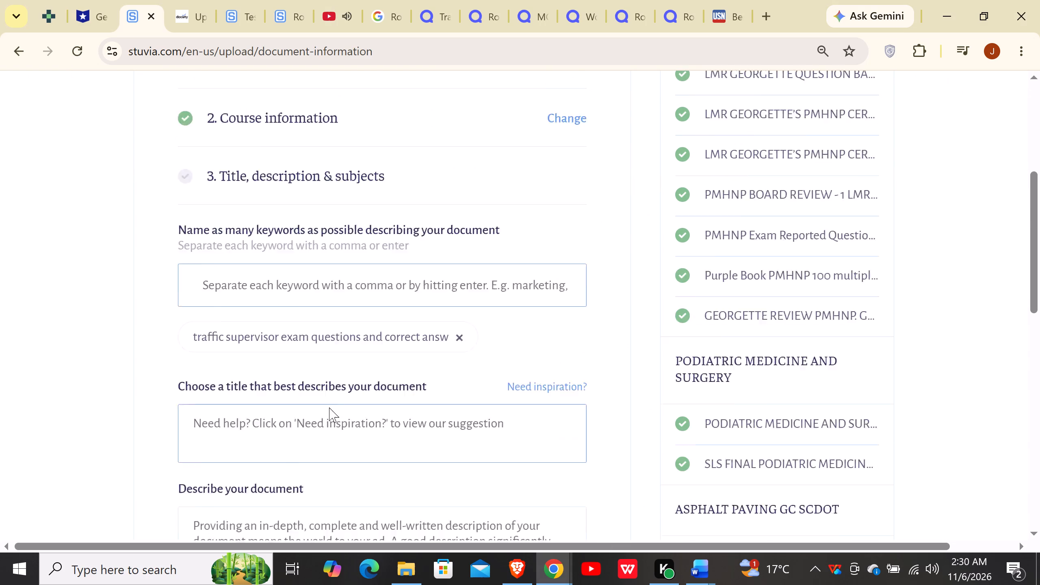
pyautogui.click(332, 399)
pyautogui.hotkey('ctrl', 'v')
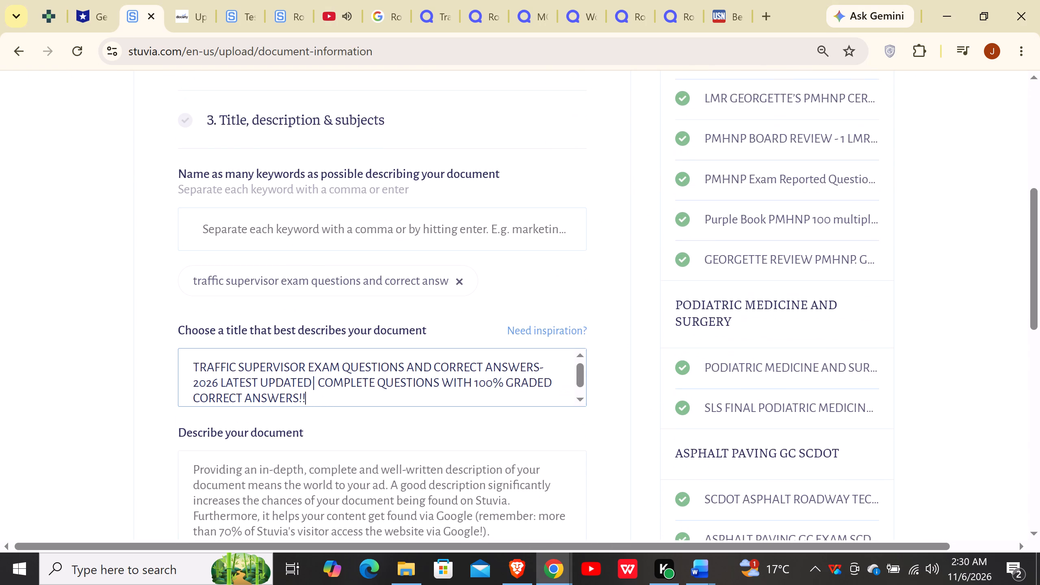
# Copy the highlighted description from the Roadway Technician Course Study Guide listing on Stuvia and paste it as the Traffic Supervisor document's description.
pyautogui.scroll(-1, 332, 399)
pyautogui.click(312, 471)
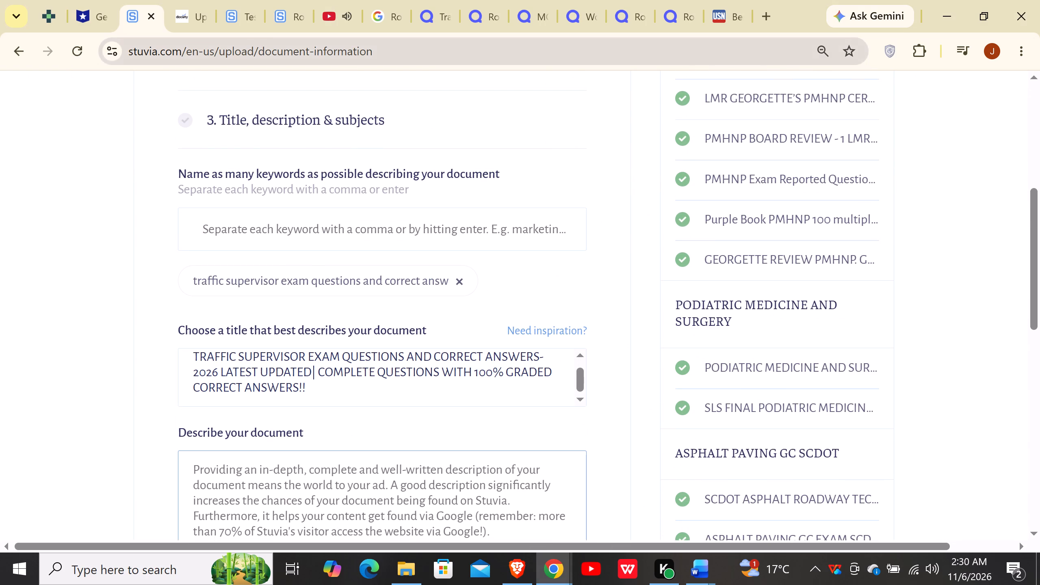
pyautogui.click(296, 18)
pyautogui.hotkey('ctrl', 'c')
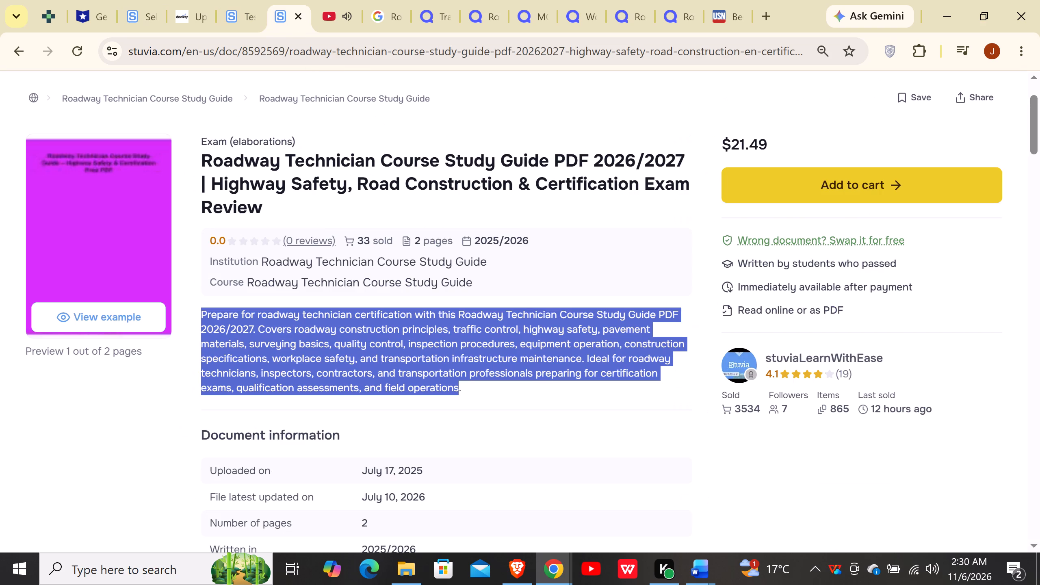
pyautogui.click(152, 19)
pyautogui.scroll(-3, 325, 333)
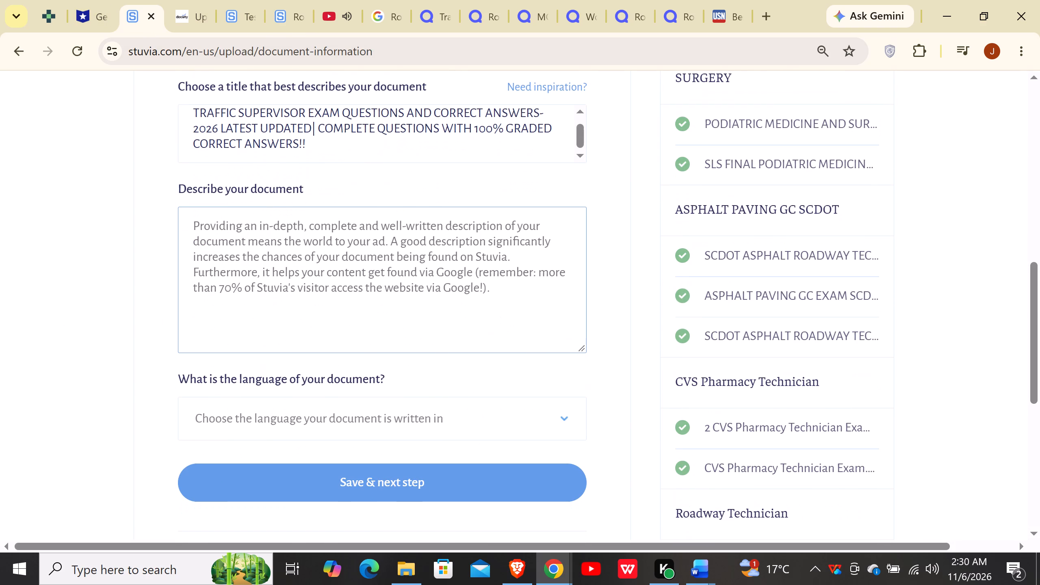
pyautogui.hotkey('ctrl', 'v')
# Set the document language to English and save the title and description section.
pyautogui.scroll(-2, 353, 316)
pyautogui.click(399, 251)
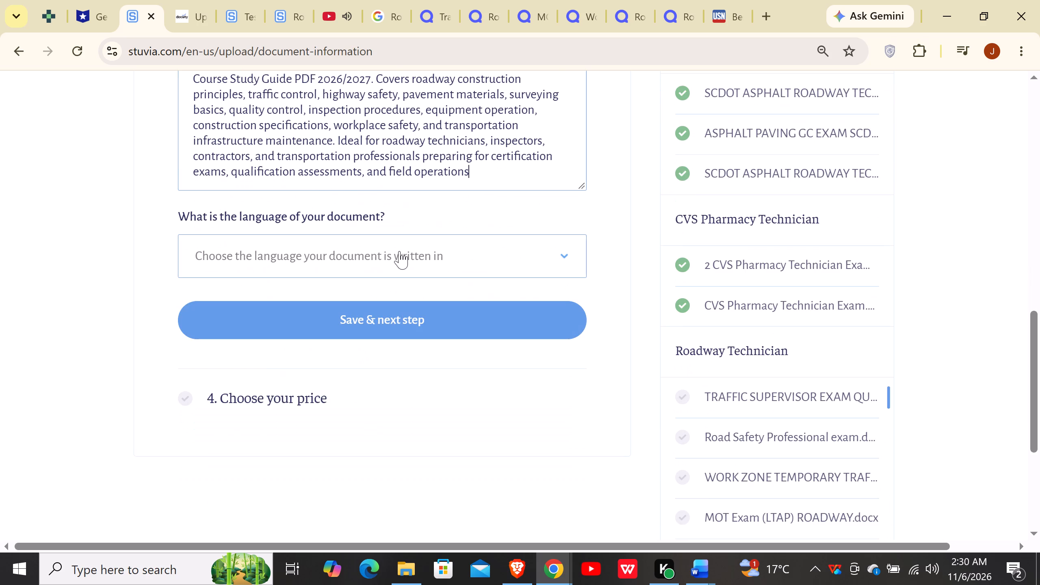
pyautogui.click(316, 335)
pyautogui.click(347, 323)
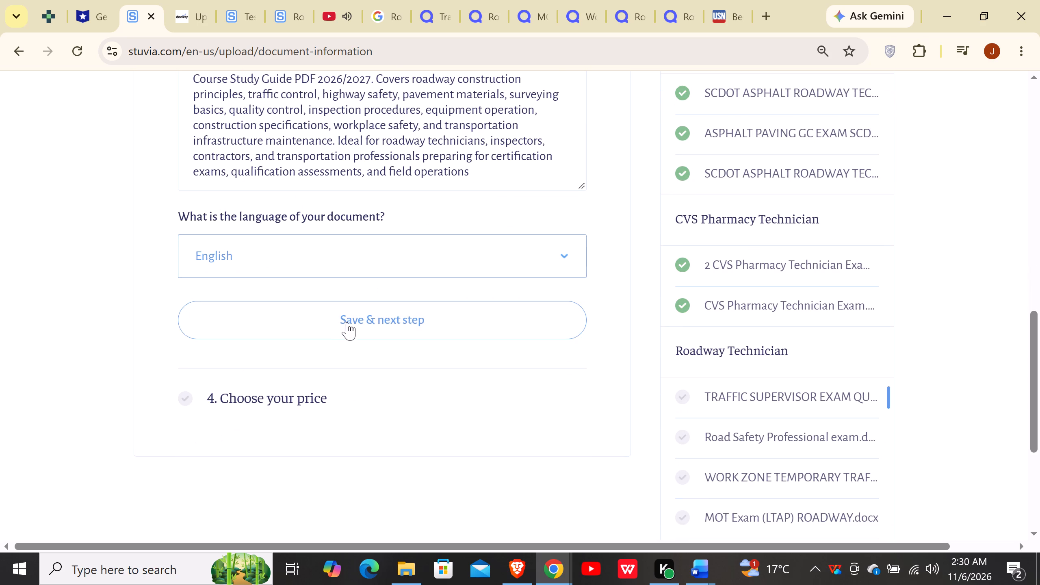
# Raise the Traffic Supervisor document's price to 13.00 and publish it.
pyautogui.scroll(5, 347, 322)
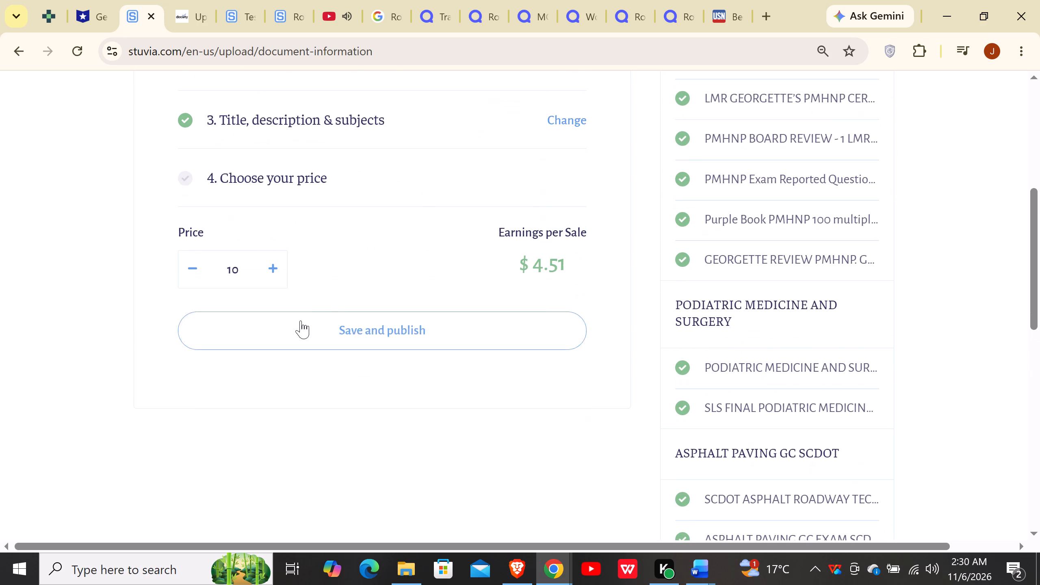
pyautogui.tripleClick(273, 266)
pyautogui.doubleClick(273, 266)
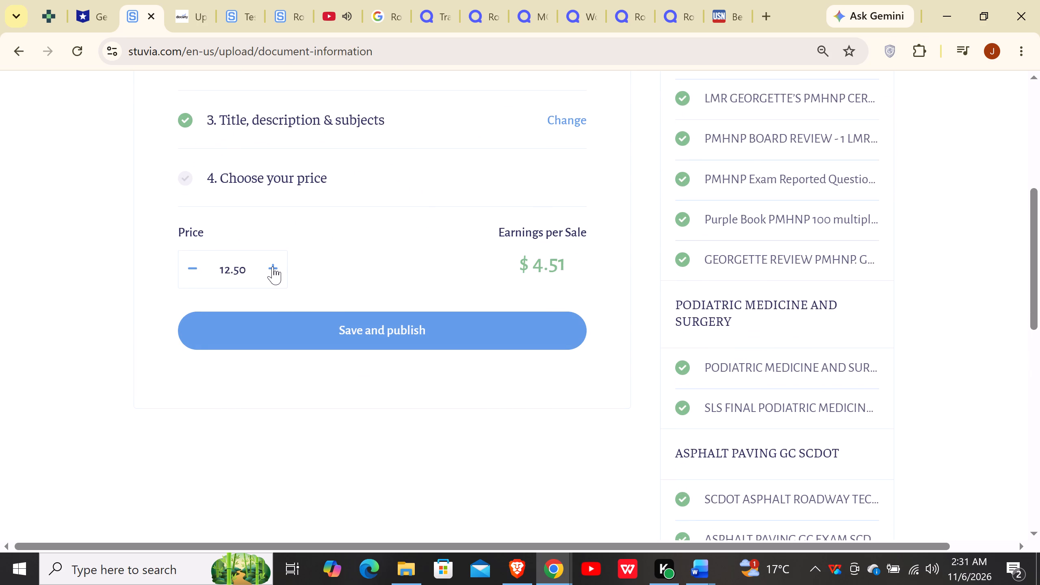
pyautogui.click(273, 266)
pyautogui.click(388, 344)
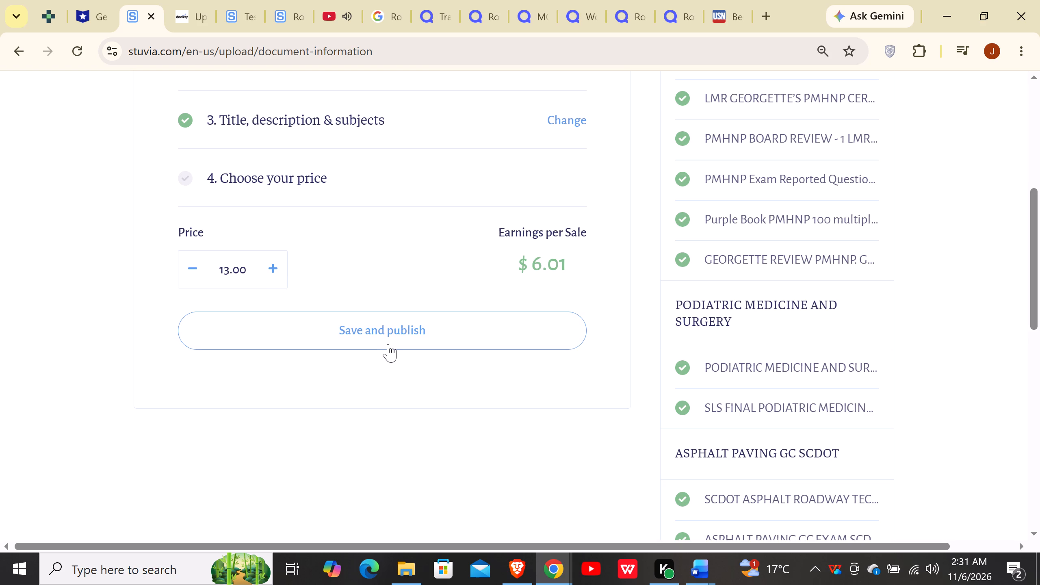
# Set the Road Safety Professional document to Exam (elaborations), questions & answers, grade A+ and no linked book.
pyautogui.scroll(-1, 388, 341)
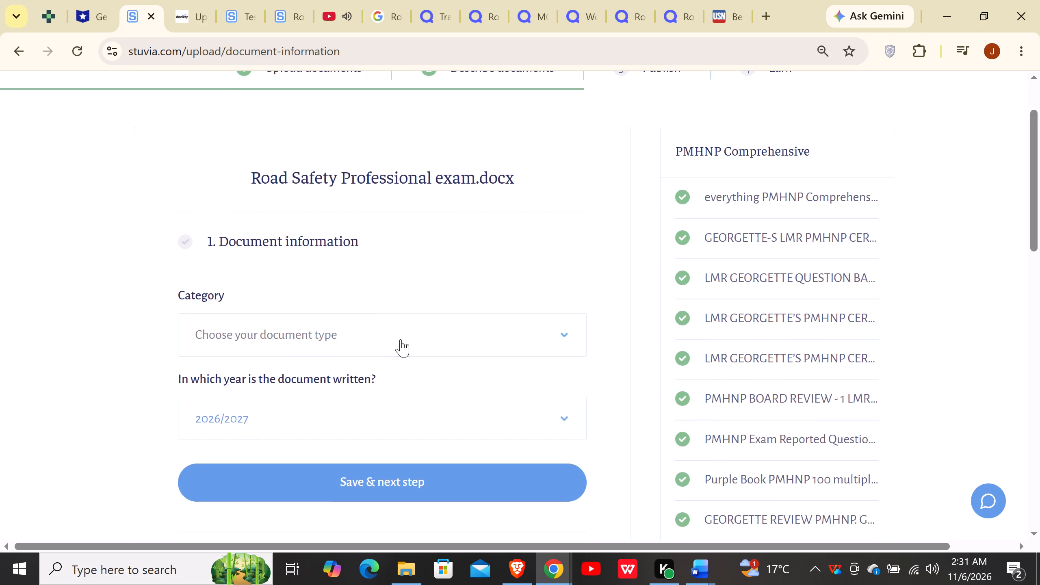
pyautogui.click(401, 339)
pyautogui.click(345, 437)
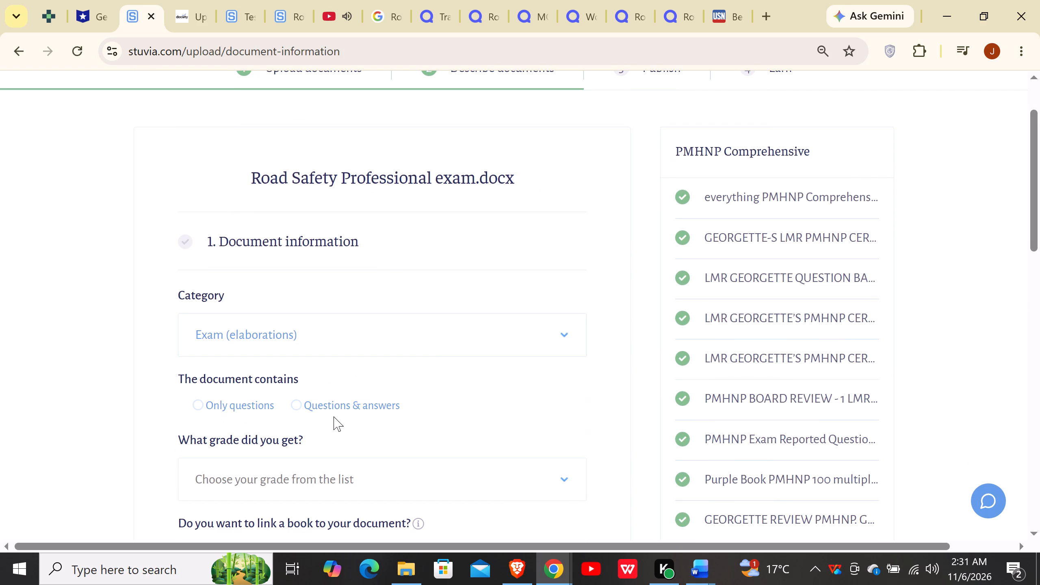
pyautogui.click(296, 403)
pyautogui.scroll(-1, 455, 404)
pyautogui.click(466, 400)
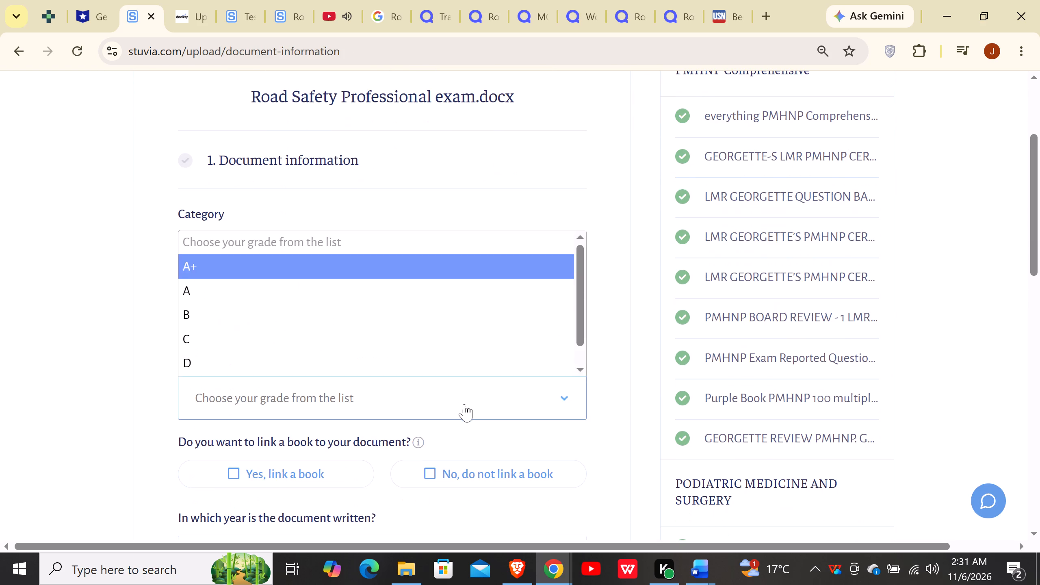
pyautogui.click(370, 273)
pyautogui.scroll(-1, 393, 292)
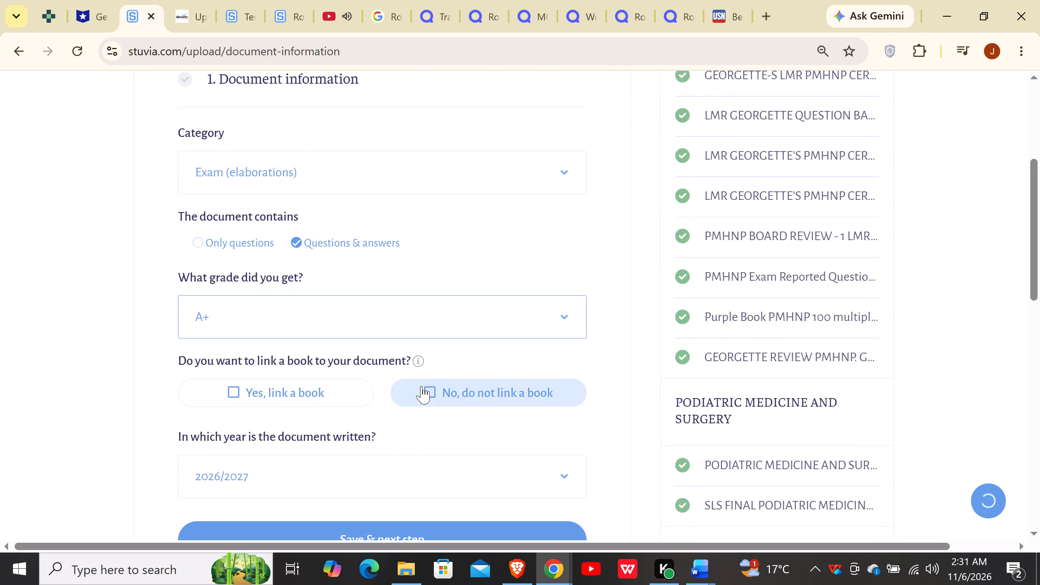
pyautogui.click(421, 387)
# Copy the document name "Road Safety Professional exam" without its file extension from the form's heading.
pyautogui.scroll(3, 422, 387)
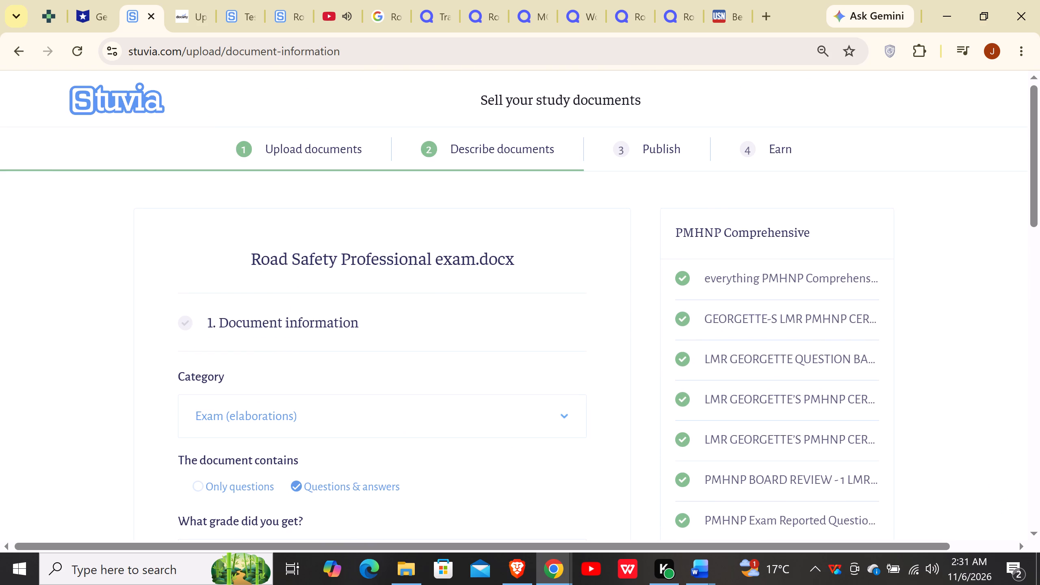
pyautogui.moveTo(476, 258); pyautogui.dragTo(256, 255)
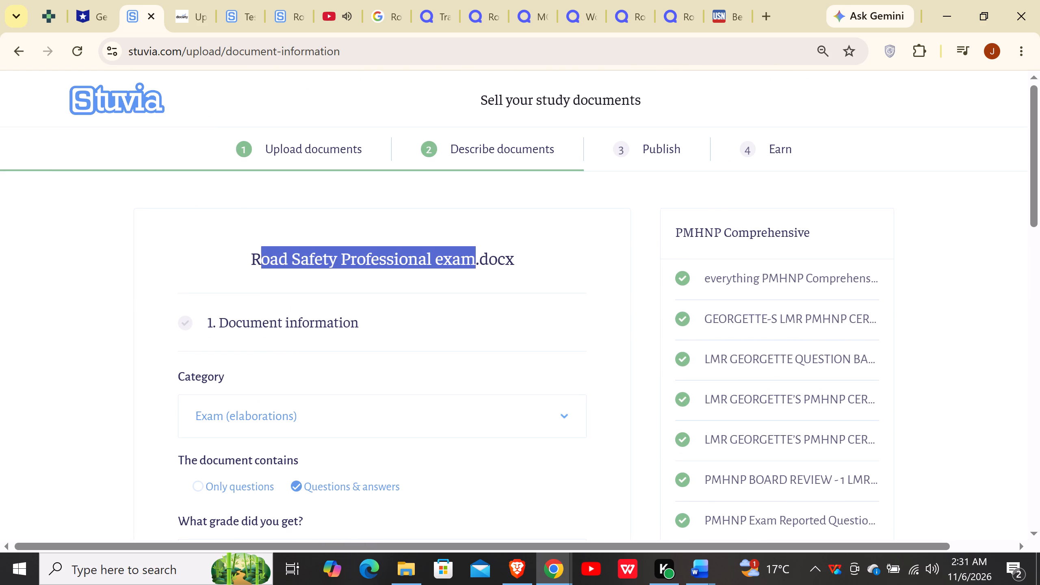
pyautogui.moveTo(256, 255); pyautogui.dragTo(250, 260)
pyautogui.hotkey('ctrl', 'c')
# Save the document information, leave the exam date empty and save the course information.
pyautogui.scroll(-4, 393, 292)
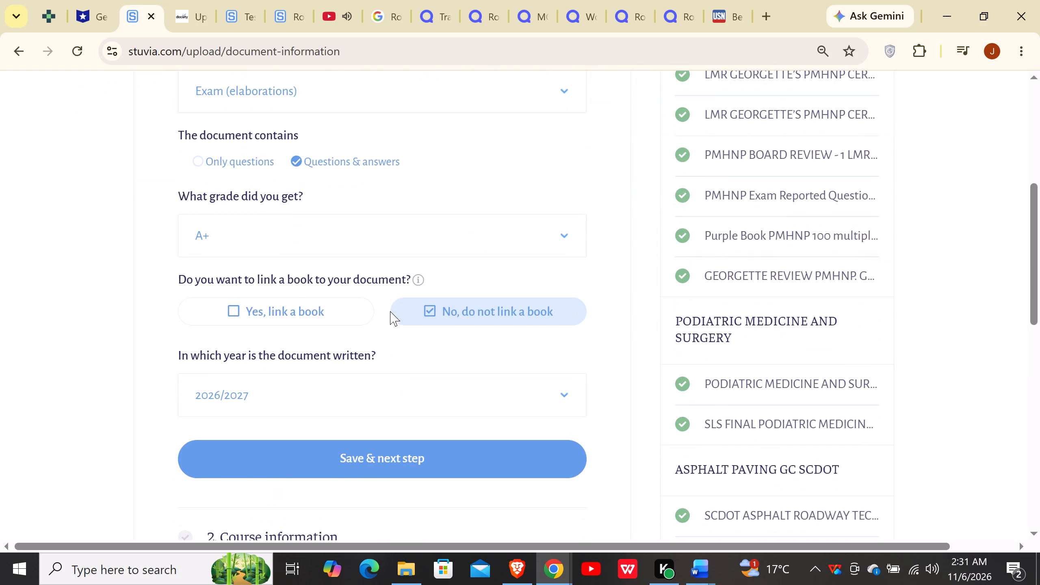
pyautogui.click(346, 448)
pyautogui.scroll(2, 336, 276)
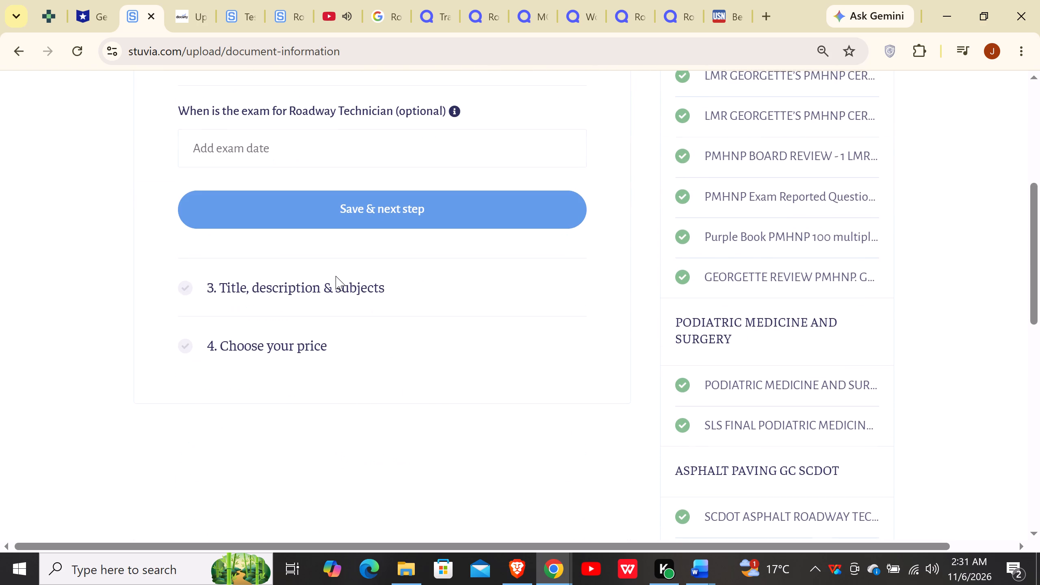
pyautogui.scroll(1, 336, 276)
pyautogui.click(344, 455)
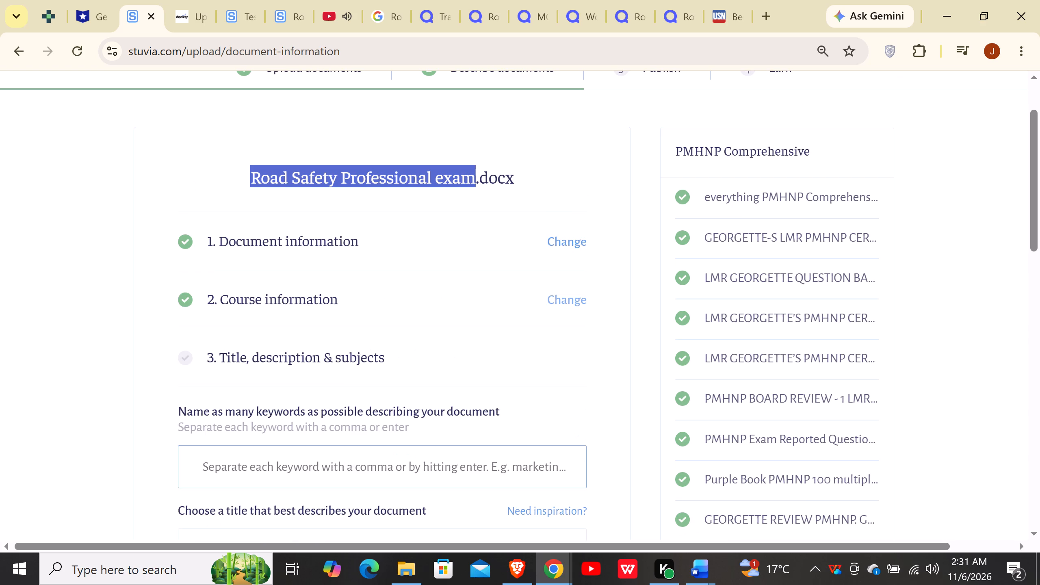
# Add the copied name "Road Safety Professional exam" as a keyword.
pyautogui.scroll(-2, 351, 379)
pyautogui.click(364, 314)
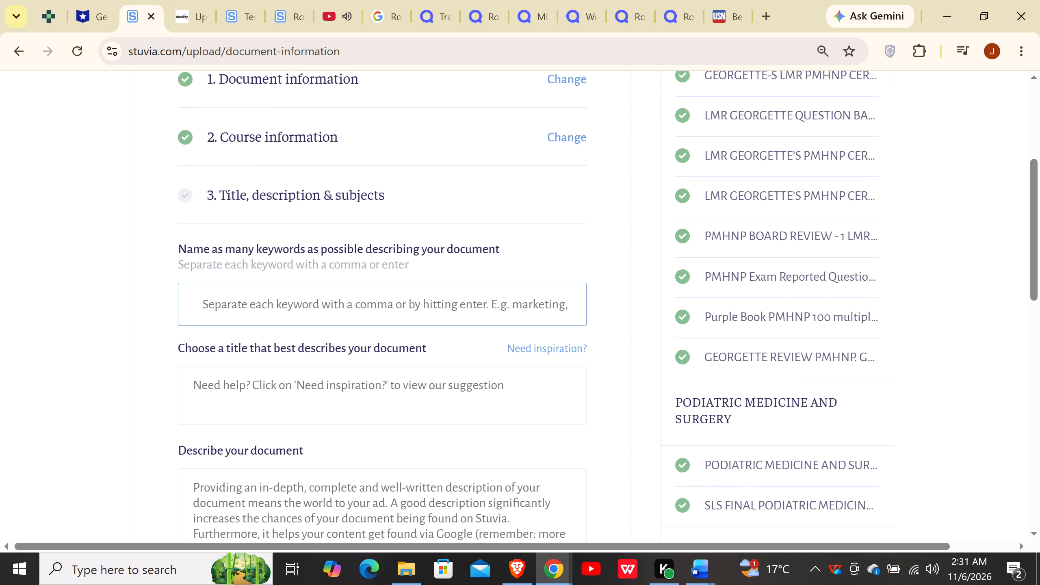
pyautogui.hotkey('ctrl', 'v')
pyautogui.press('Return')
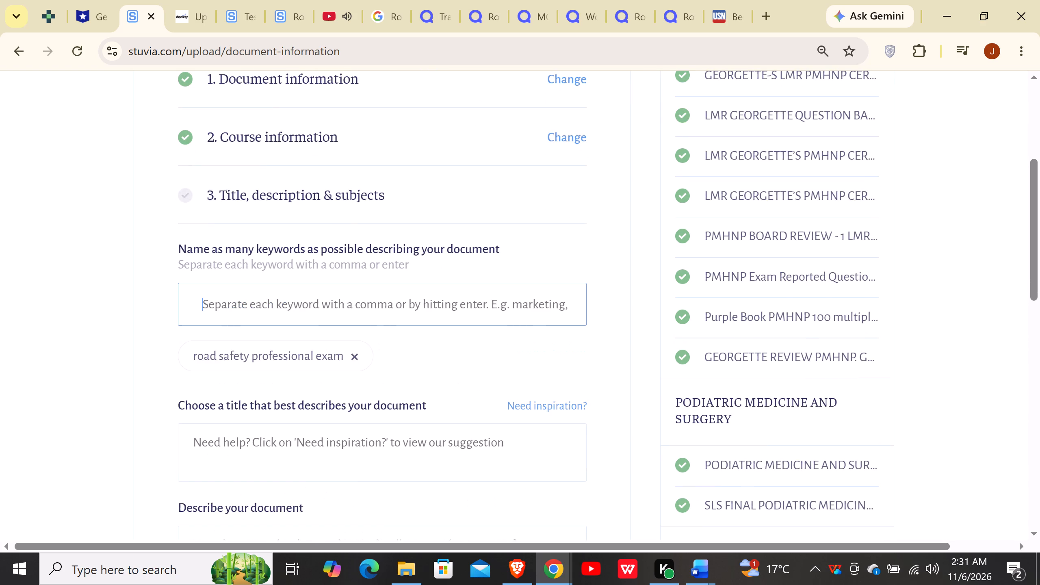
# Enter the copied name "Road Safety Professional exam" as the document's title.
pyautogui.scroll(-2, 360, 317)
pyautogui.click(334, 300)
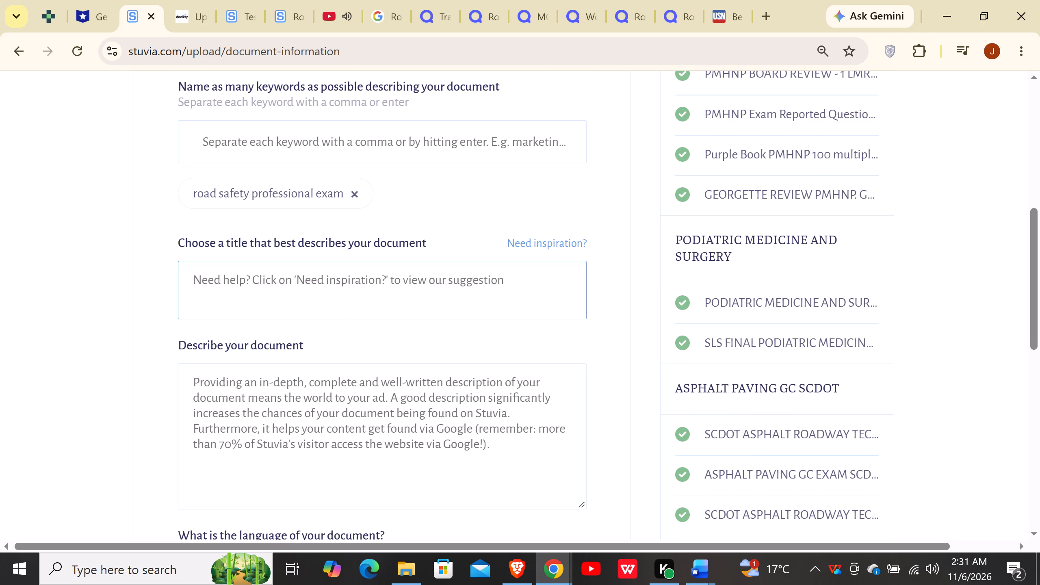
pyautogui.hotkey('ctrl', 'v')
# Fill the document's description with the selected paragraph copied from the Roadway Technician Course Study Guide listing on Stuvia.
pyautogui.scroll(-1, 334, 301)
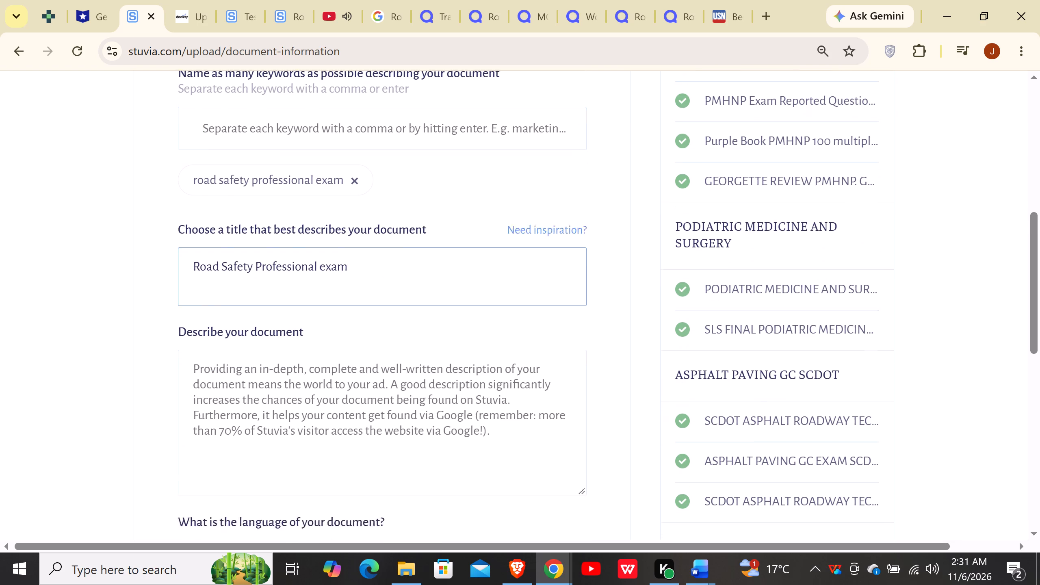
pyautogui.click(320, 331)
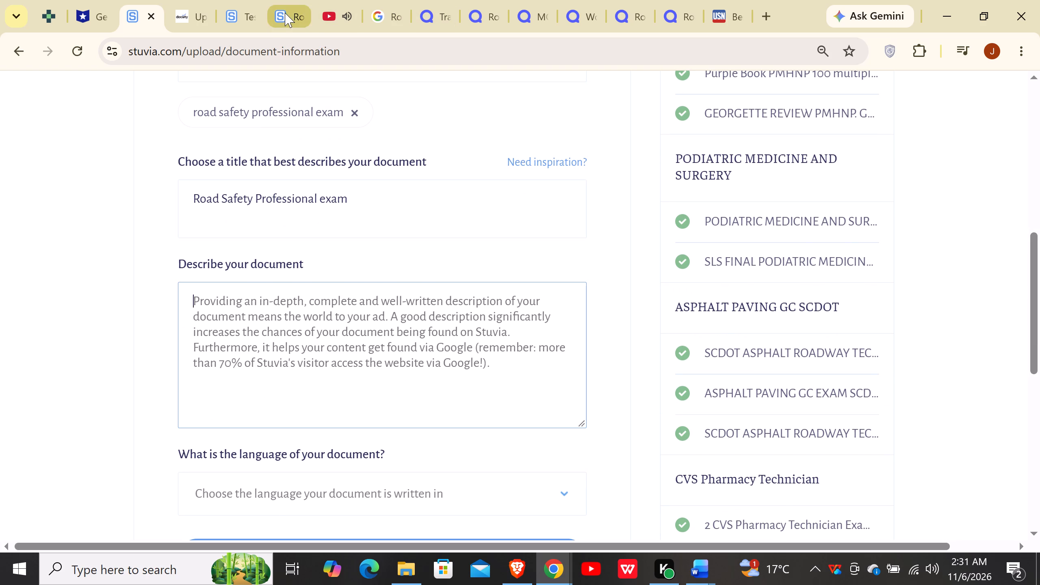
pyautogui.click(285, 13)
pyautogui.hotkey('ctrl', 'c')
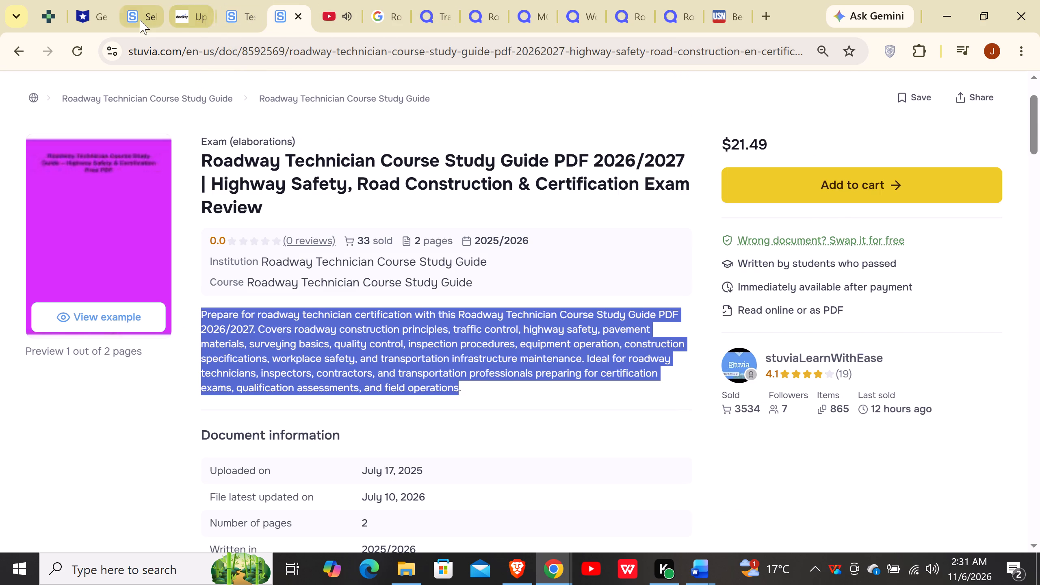
pyautogui.click(142, 19)
pyautogui.hotkey('ctrl', 'v')
# Set the document language to English and save the title, description and subjects section.
pyautogui.scroll(-2, 366, 332)
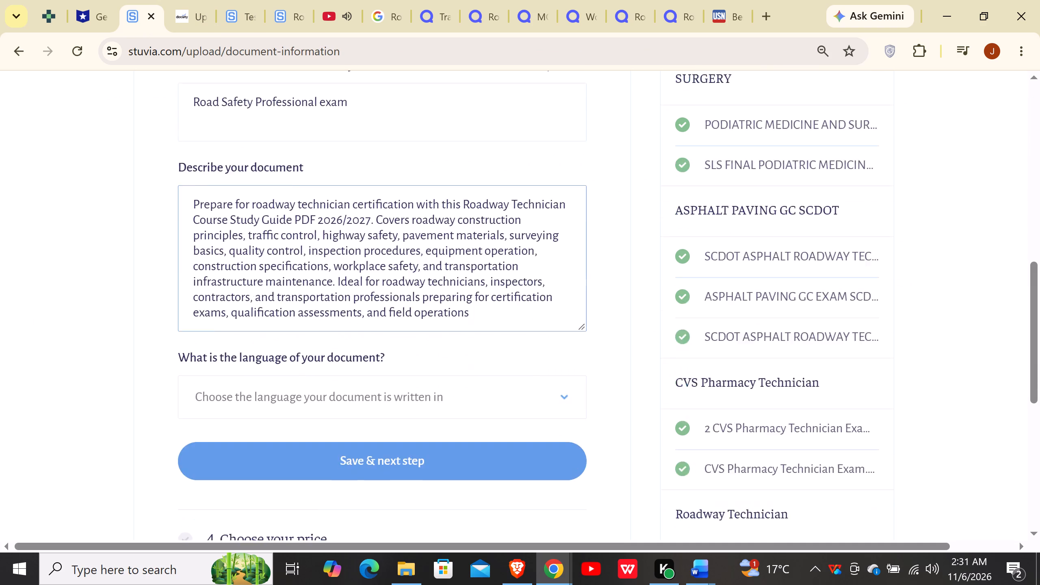
pyautogui.click(385, 330)
pyautogui.click(336, 408)
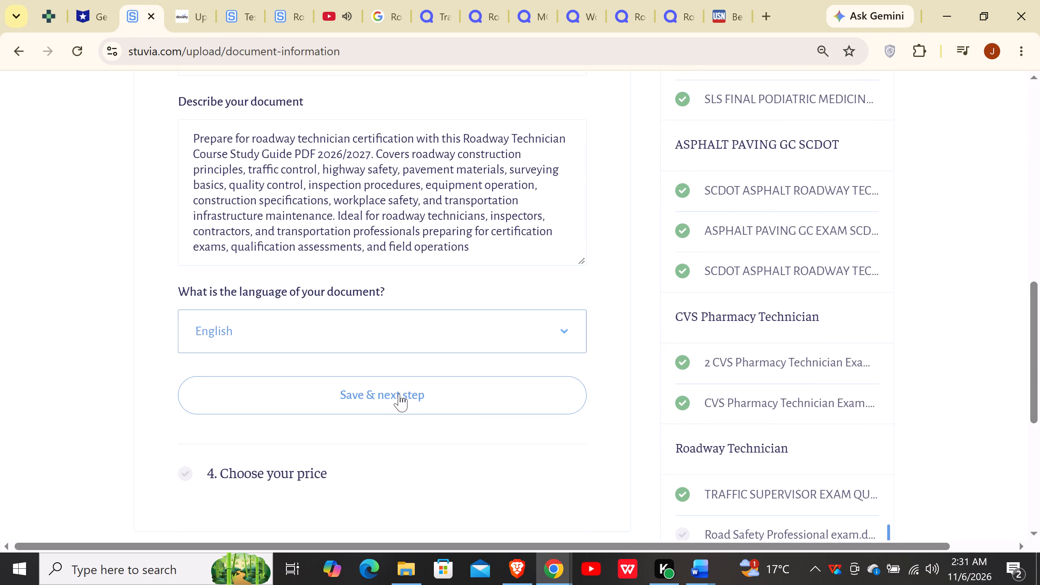
pyautogui.click(399, 394)
# Set the Road Safety Professional exam's price to 13.00 and publish it.
pyautogui.scroll(4, 371, 342)
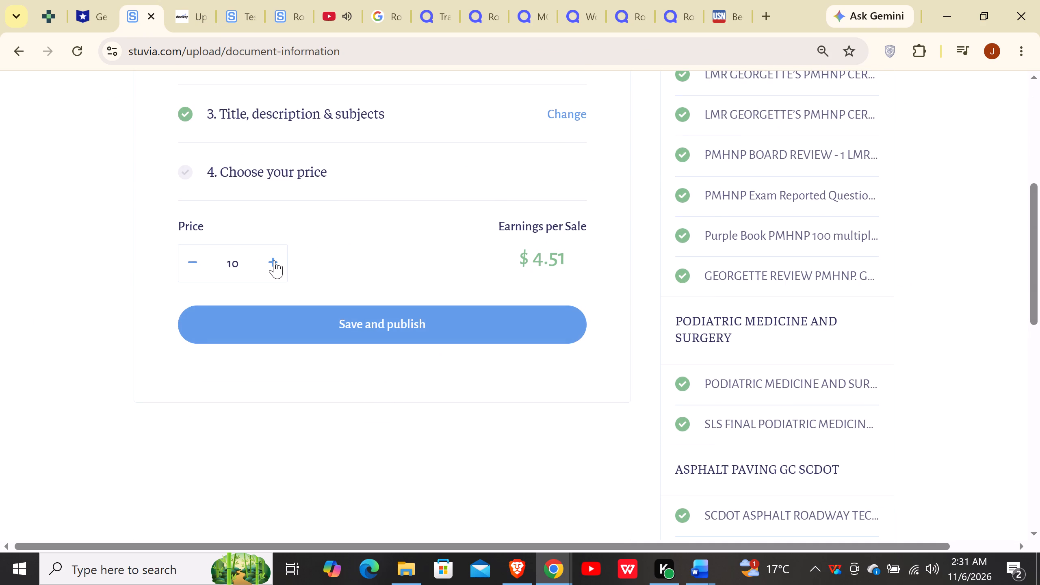
pyautogui.tripleClick(274, 260)
pyautogui.click(274, 260)
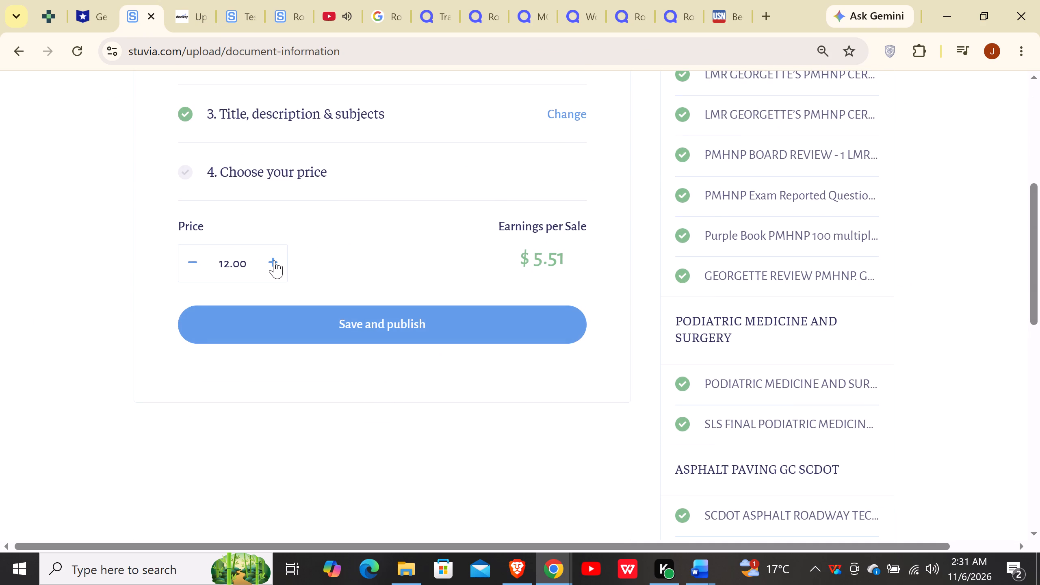
pyautogui.click(274, 260)
pyautogui.click(274, 260)
pyautogui.click(335, 340)
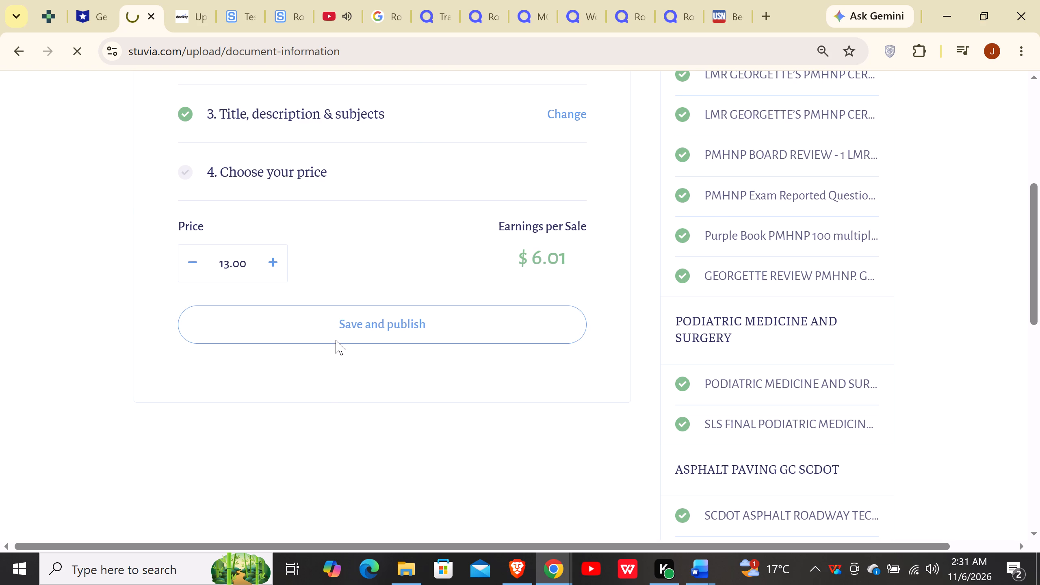
# Set the WORK ZONE TEMPORARY TRAFFIC CONTROL TECH PRE-QUIZ document to Exam (elaborations), questions & answers, grade A+ and no linked book.
pyautogui.scroll(-2, 361, 328)
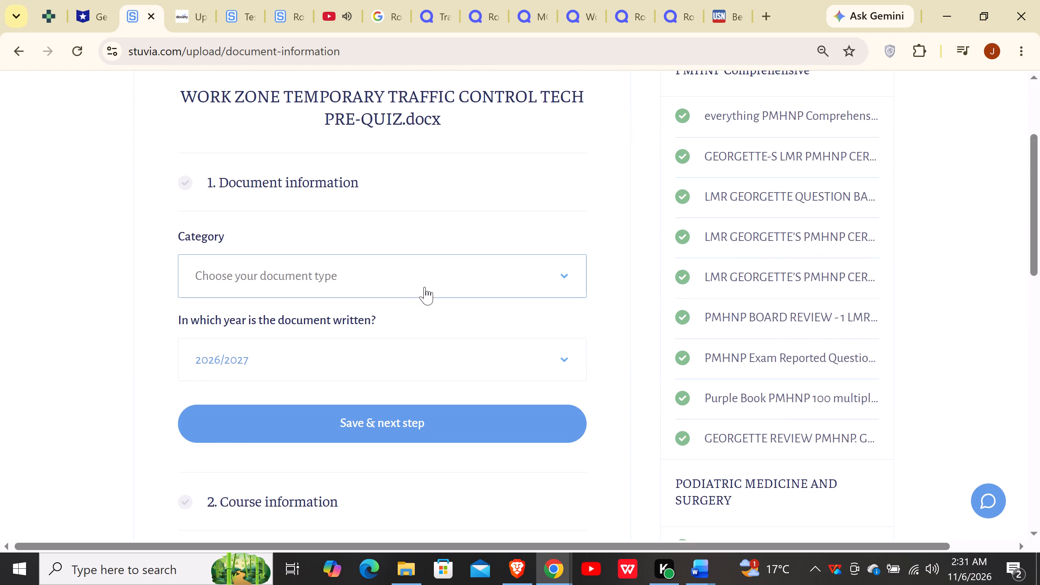
pyautogui.click(425, 287)
pyautogui.click(359, 377)
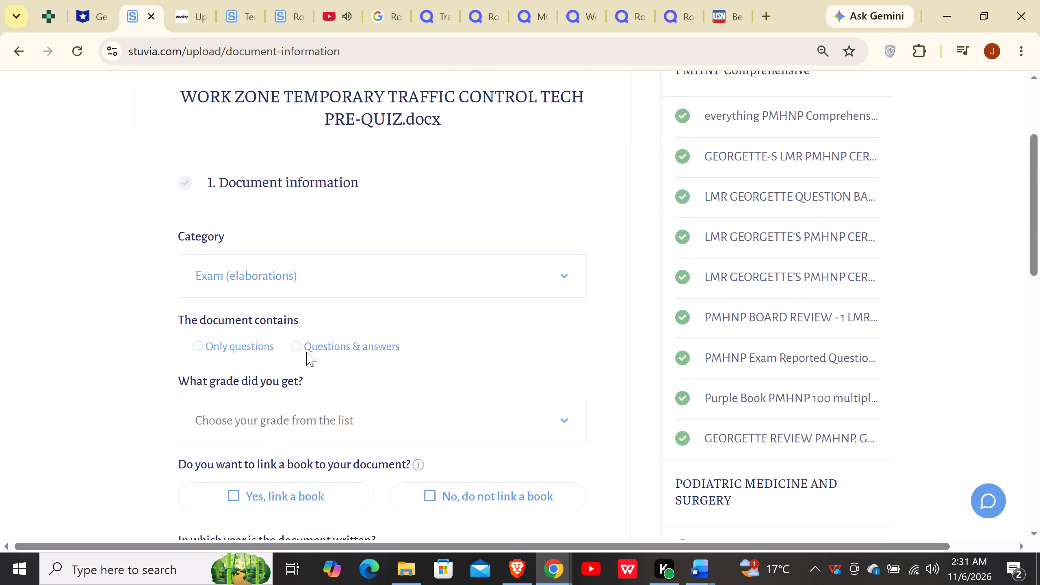
pyautogui.click(297, 347)
pyautogui.click(389, 417)
pyautogui.click(358, 292)
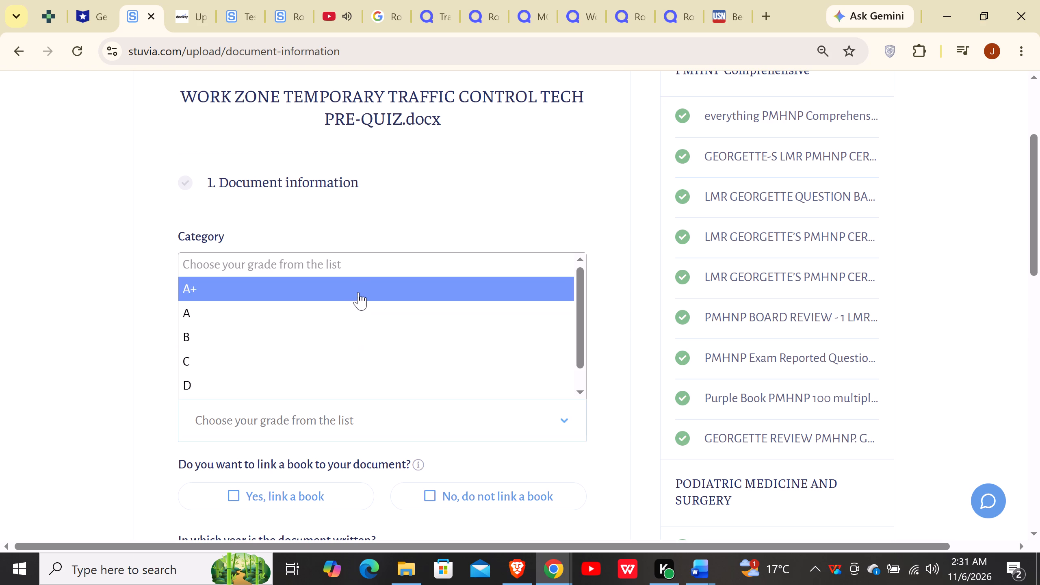
pyautogui.scroll(-3, 478, 314)
pyautogui.click(438, 256)
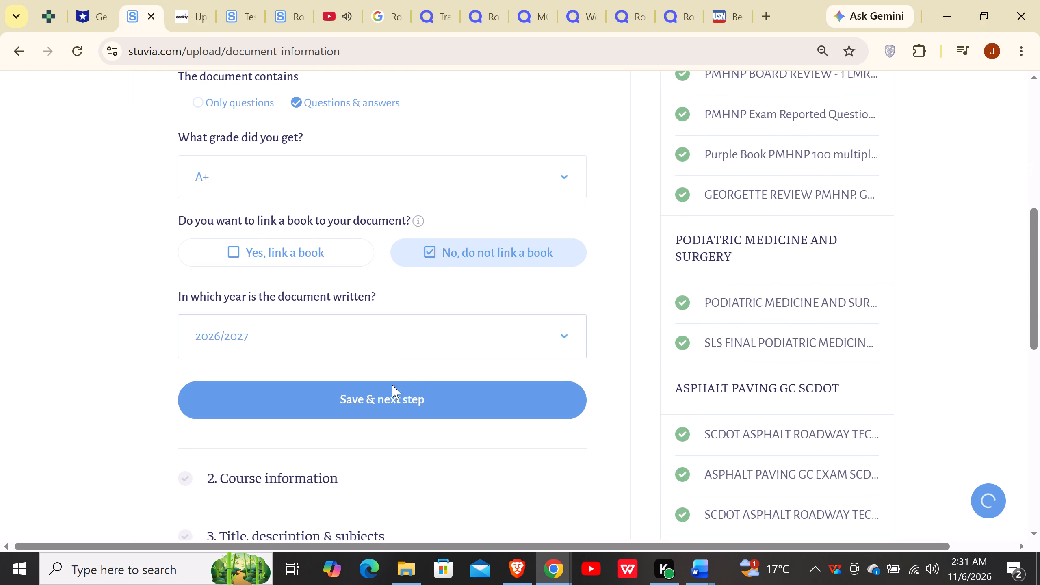
# Save the document information, leave the exam date empty and save the course information.
pyautogui.click(386, 394)
pyautogui.scroll(-2, 341, 358)
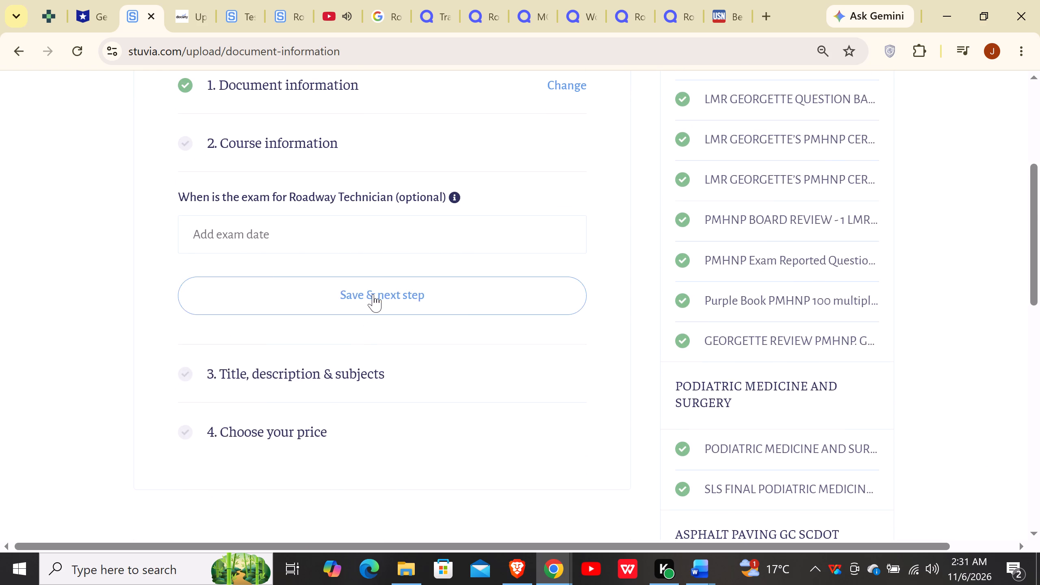
pyautogui.click(373, 294)
# Copy the selected cover title from the work zone pre-quiz document in Word and use it as the Stuvia document title.
pyautogui.scroll(2, 371, 298)
pyautogui.scroll(-2, 371, 298)
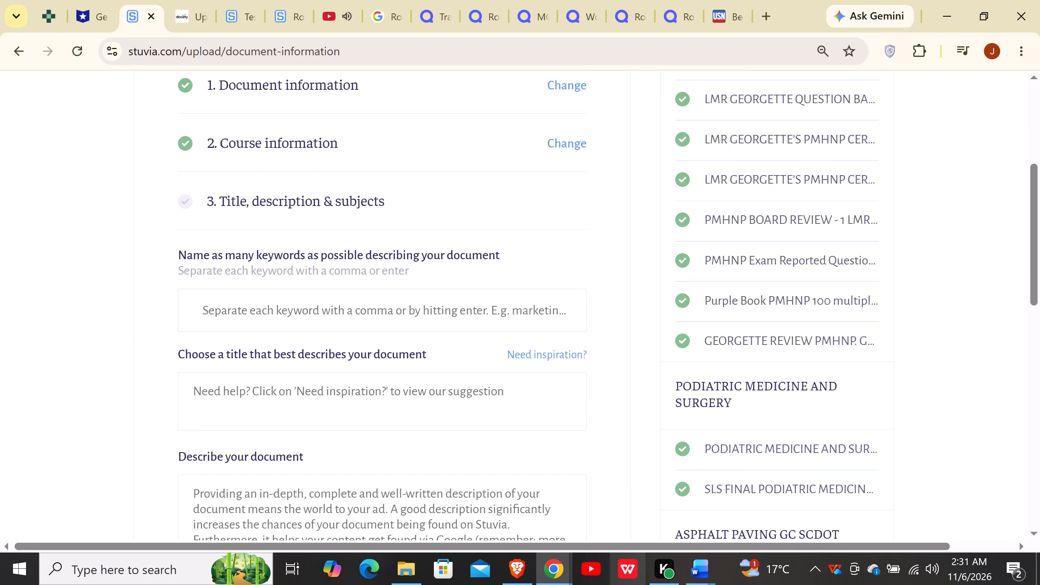
pyautogui.click(603, 512)
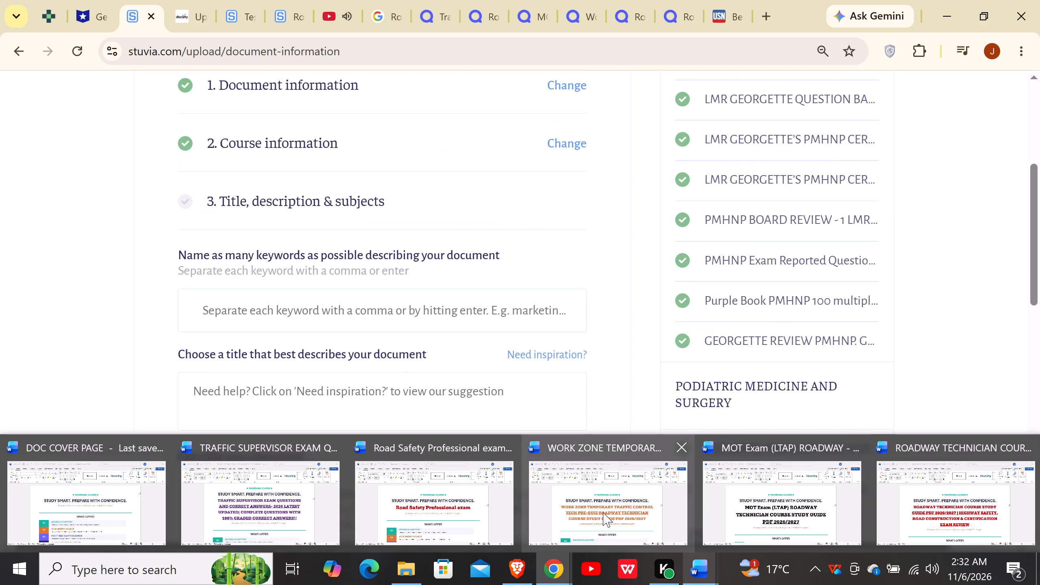
pyautogui.hotkey('ctrl', 'c')
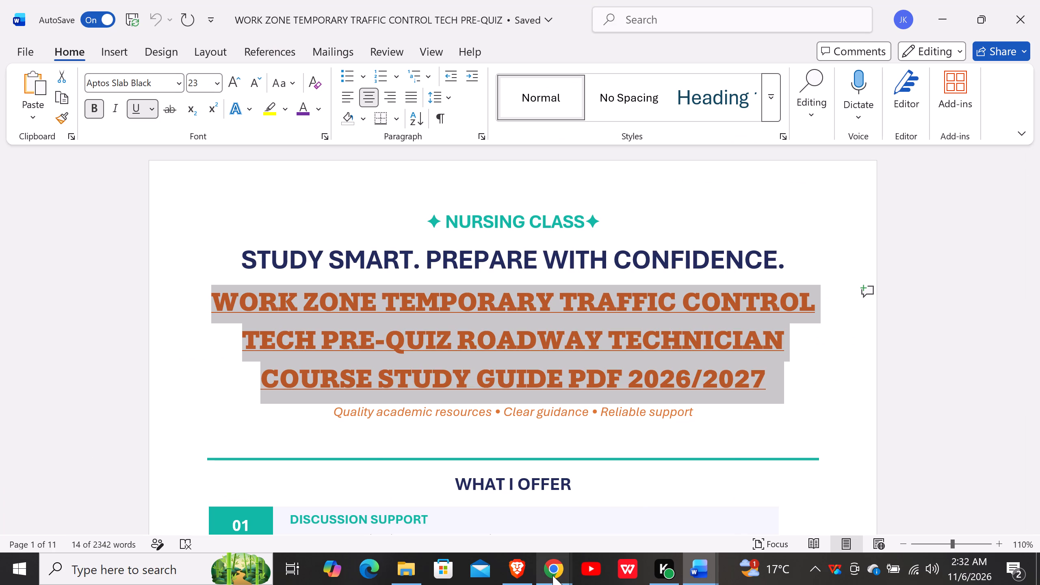
pyautogui.click(602, 524)
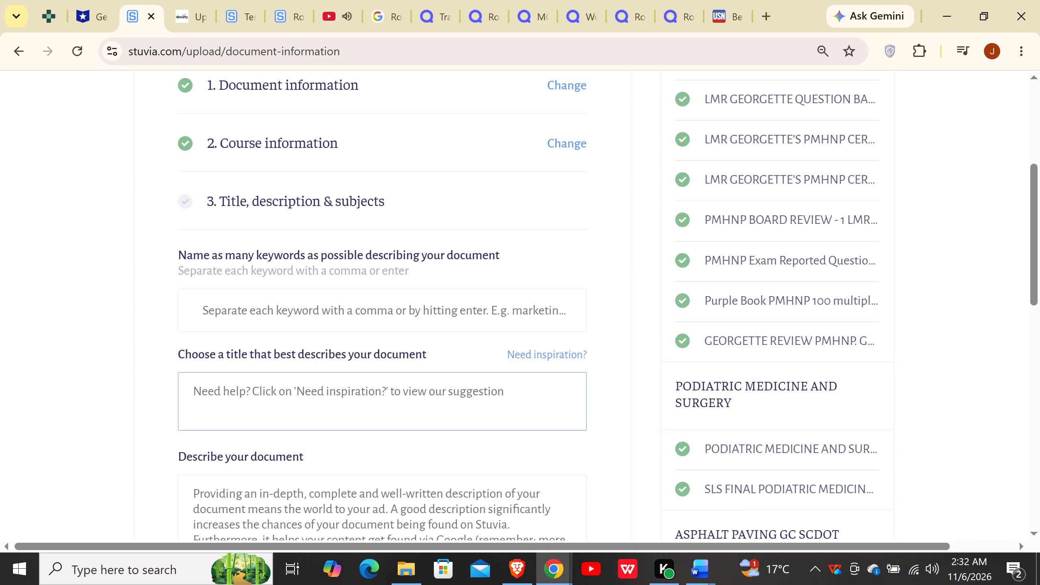
pyautogui.hotkey('ctrl', 'v')
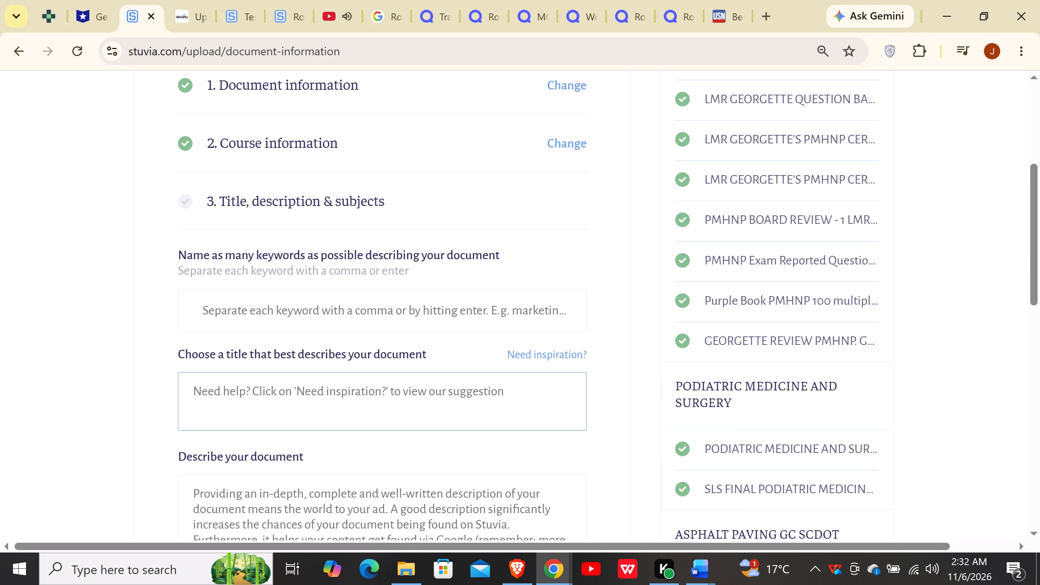
pyautogui.click(310, 399)
pyautogui.hotkey('ctrl', 'v')
# Add the keyword "work zone temporary traffic control tech pre-quiz".
pyautogui.click(334, 318)
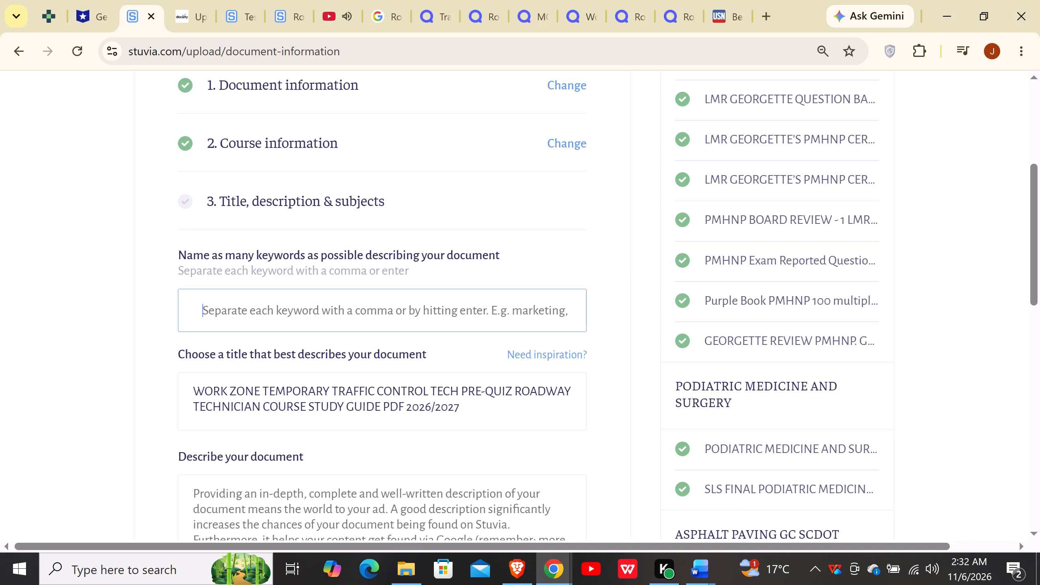
pyautogui.hotkey('ctrl', 'v')
pyautogui.press('Return')
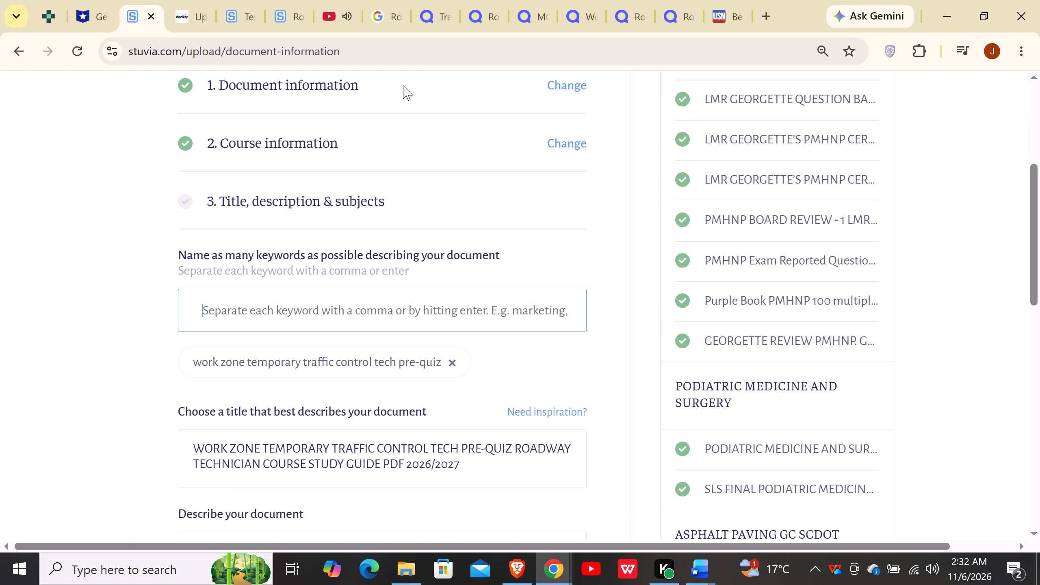
# Fill the work zone pre-quiz's description with the selected paragraph copied from the Roadway Technician Course Study Guide listing.
pyautogui.scroll(-2, 325, 342)
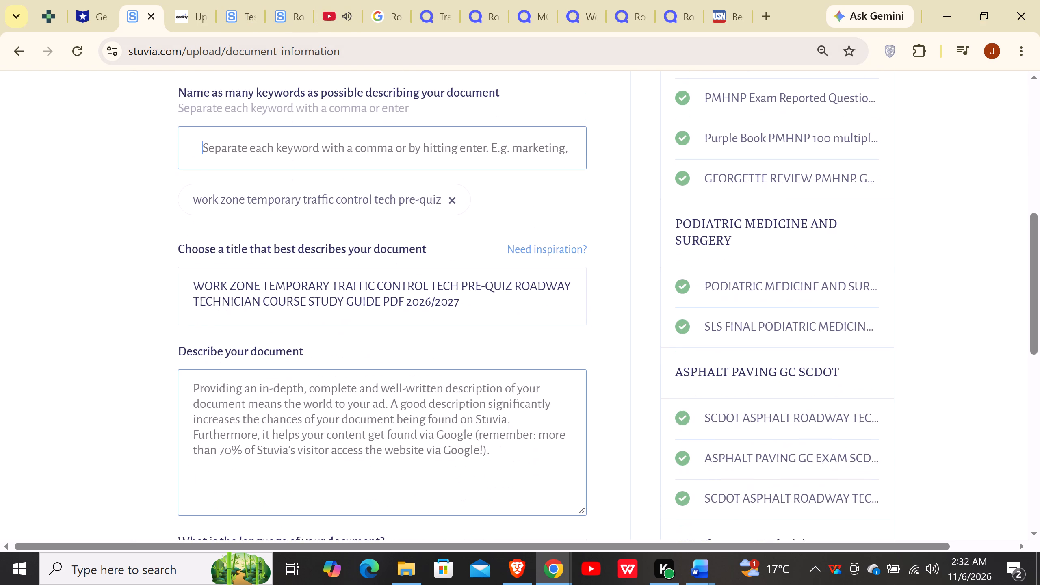
pyautogui.click(296, 399)
pyautogui.click(292, 4)
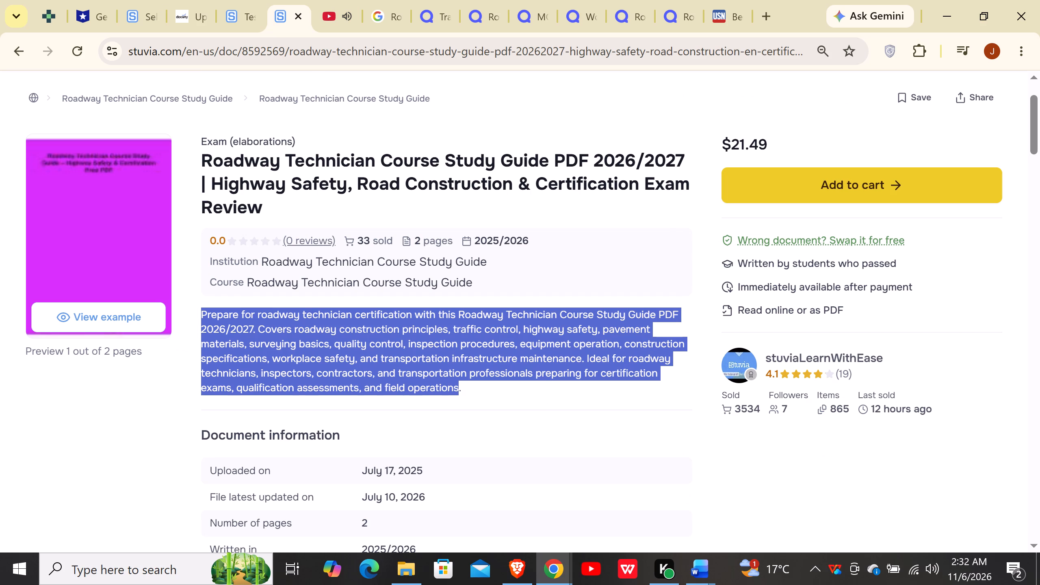
pyautogui.hotkey('ctrl', 'c')
pyautogui.click(141, 14)
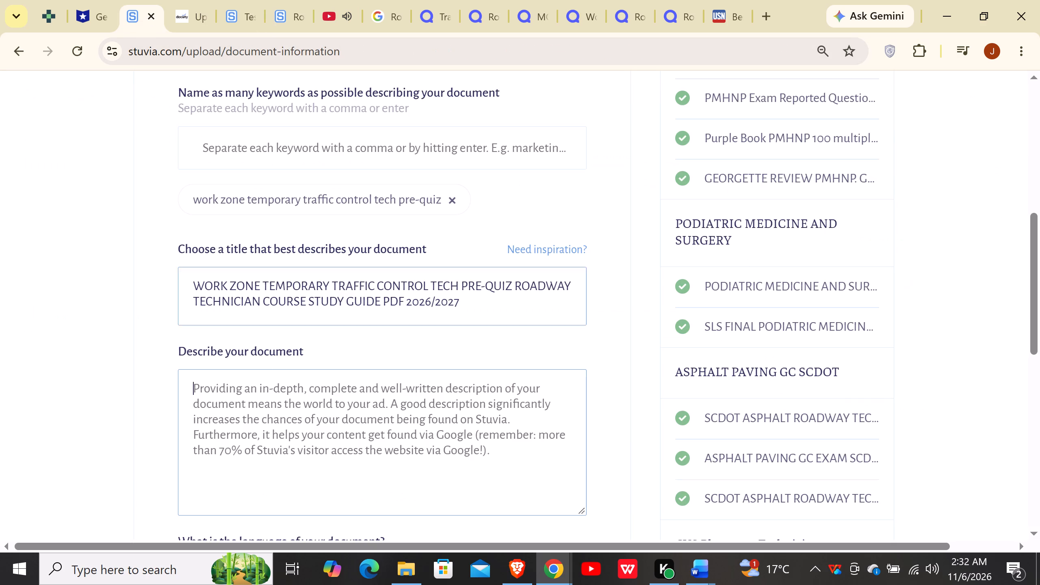
pyautogui.hotkey('ctrl', 'v')
# Set the work zone pre-quiz's language to English and save the title, description and subjects section.
pyautogui.scroll(-2, 365, 405)
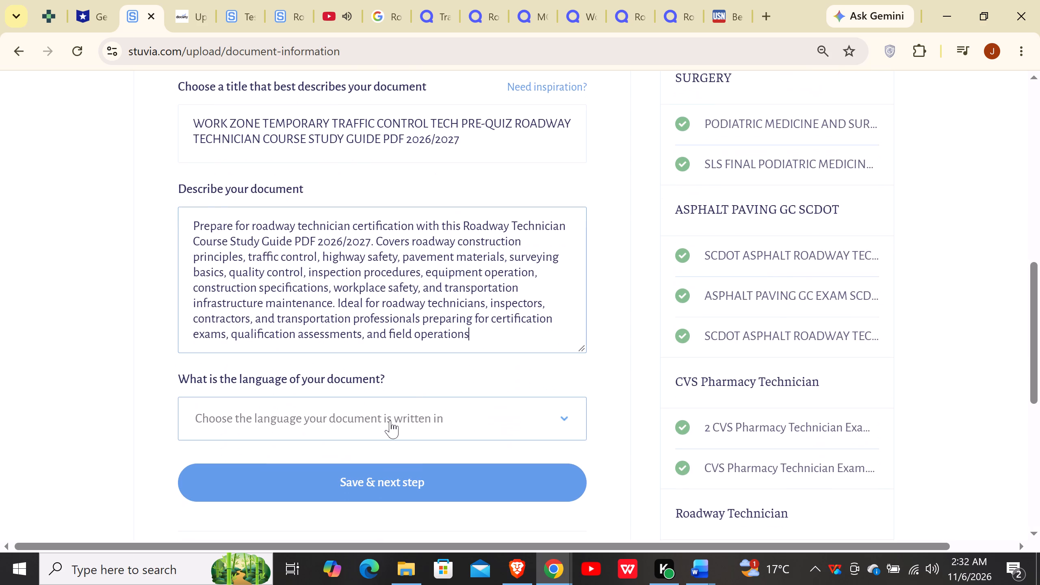
pyautogui.click(390, 420)
pyautogui.click(296, 292)
pyautogui.scroll(-2, 432, 333)
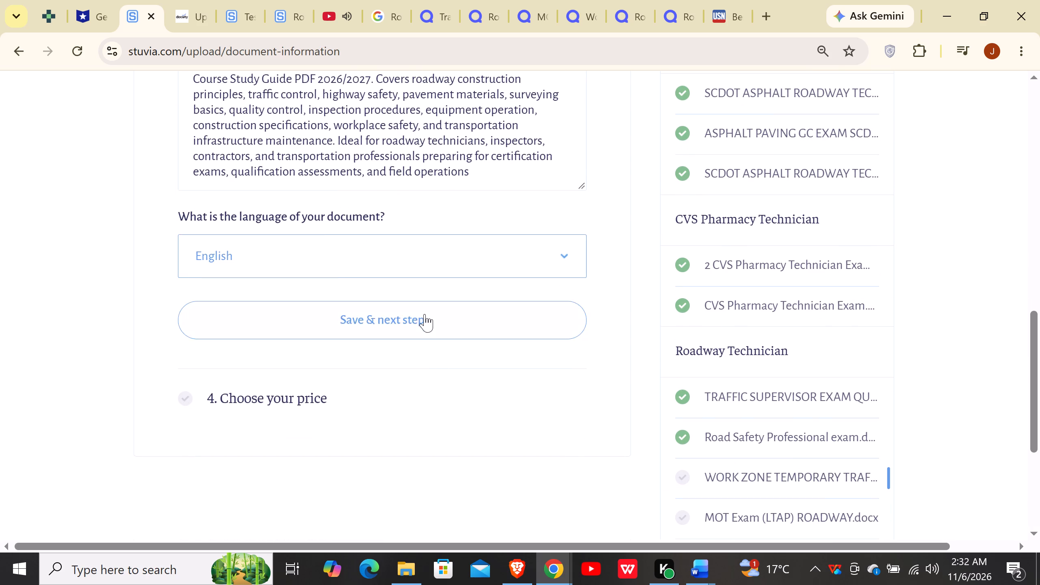
pyautogui.click(425, 314)
# Set the work zone pre-quiz's price to 13.00 and publish it.
pyautogui.scroll(6, 354, 316)
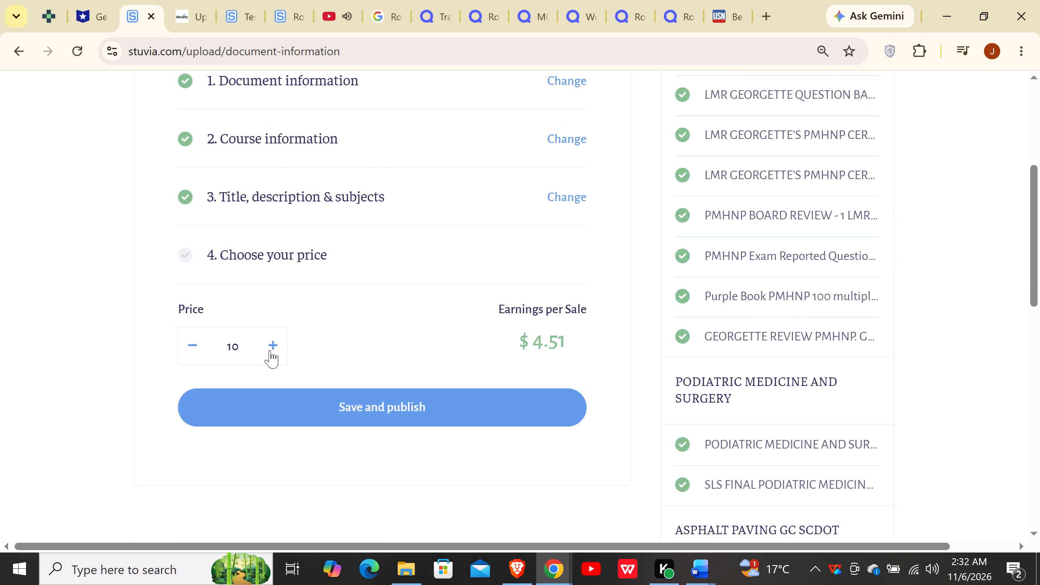
pyautogui.tripleClick(269, 350)
pyautogui.doubleClick(269, 349)
pyautogui.click(269, 349)
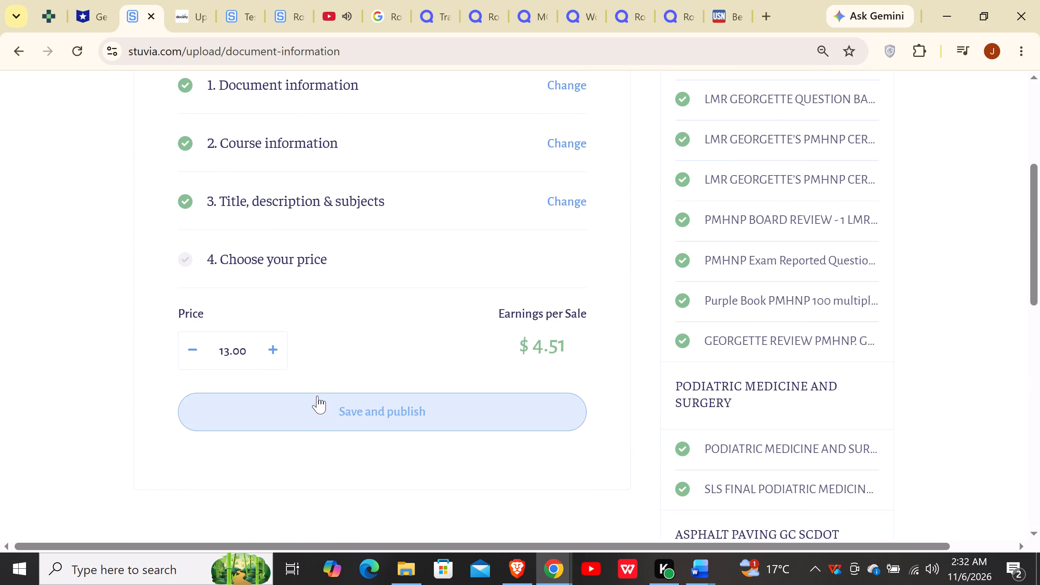
pyautogui.click(344, 407)
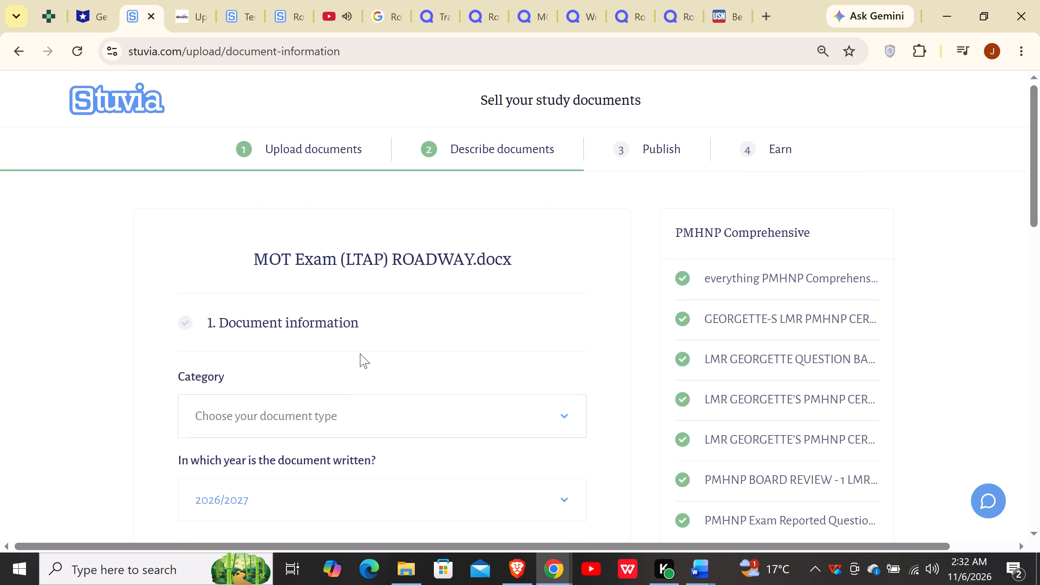
# Set the MOT Exam (LTAP) ROADWAY document to Exam (elaborations), questions & answers, grade A+ and no linked book.
pyautogui.scroll(-2, 310, 300)
pyautogui.click(352, 257)
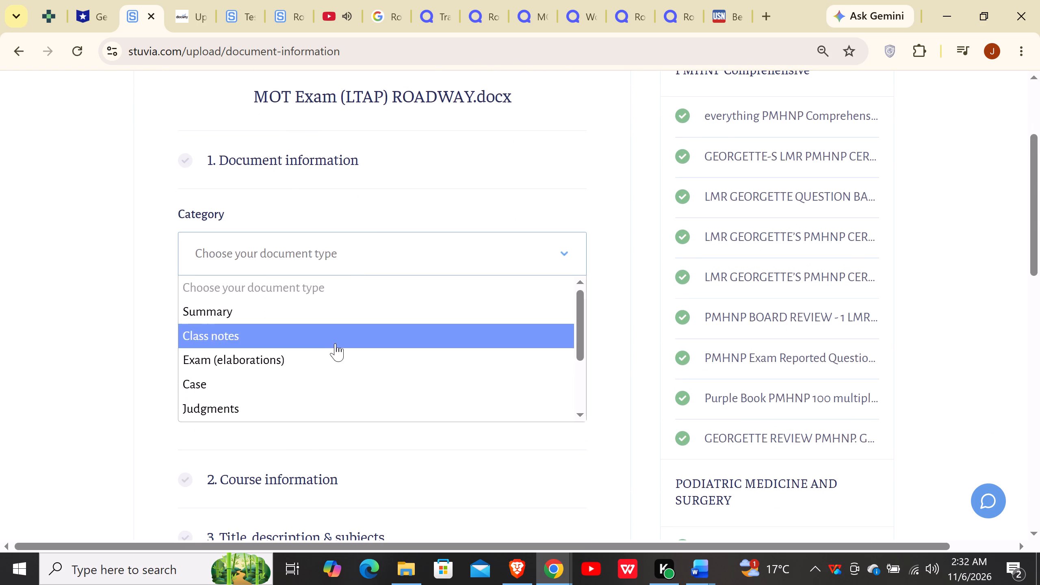
pyautogui.click(332, 354)
pyautogui.click(290, 322)
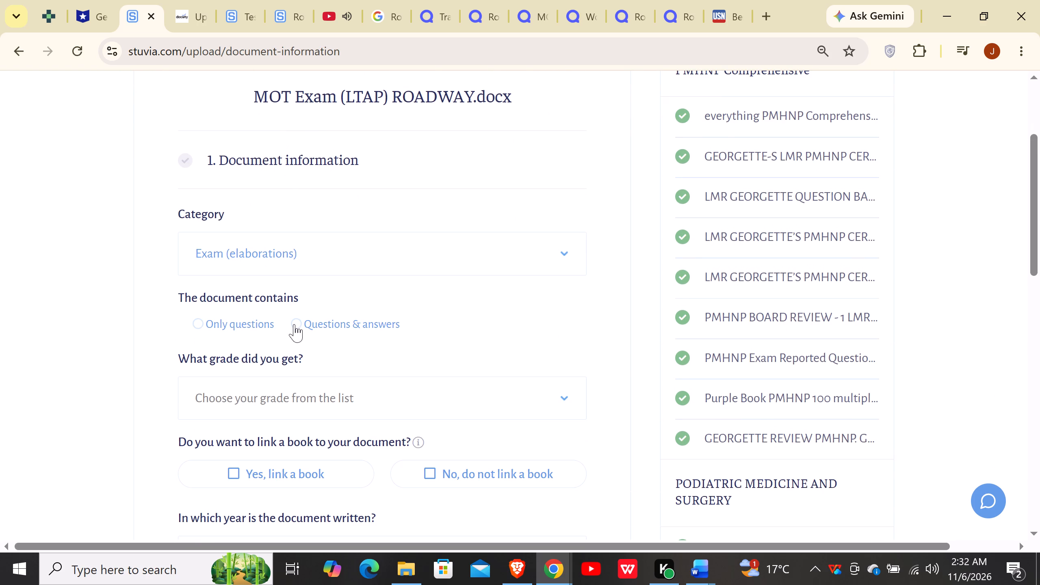
pyautogui.click(295, 325)
pyautogui.click(352, 392)
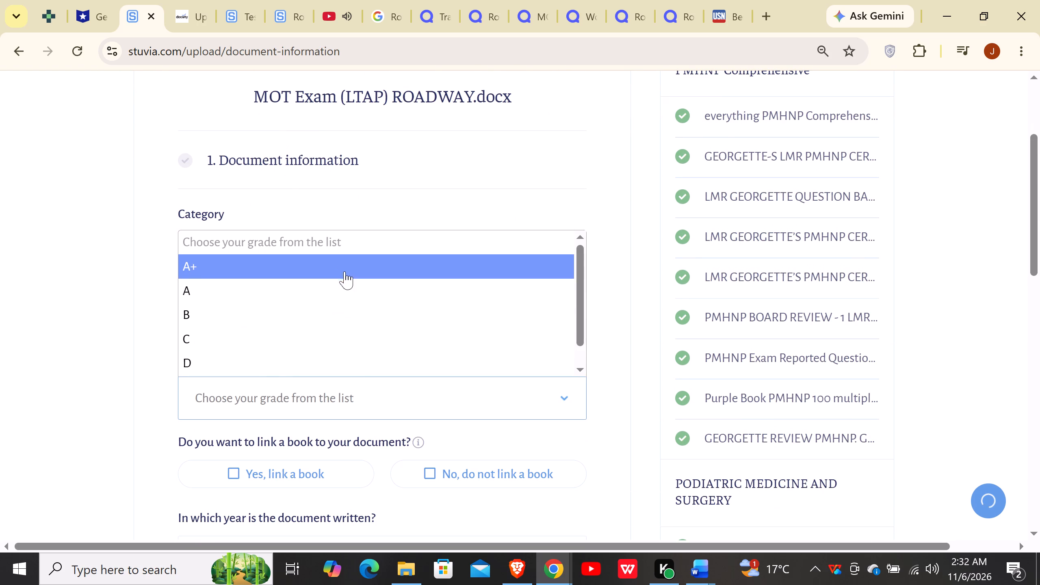
pyautogui.click(346, 269)
pyautogui.scroll(-2, 409, 282)
pyautogui.click(440, 309)
# Save the MOT Exam document information, leave the exam date empty and save the course information.
pyautogui.scroll(-2, 439, 308)
pyautogui.scroll(3, 440, 308)
pyautogui.scroll(-3, 440, 307)
pyautogui.click(427, 303)
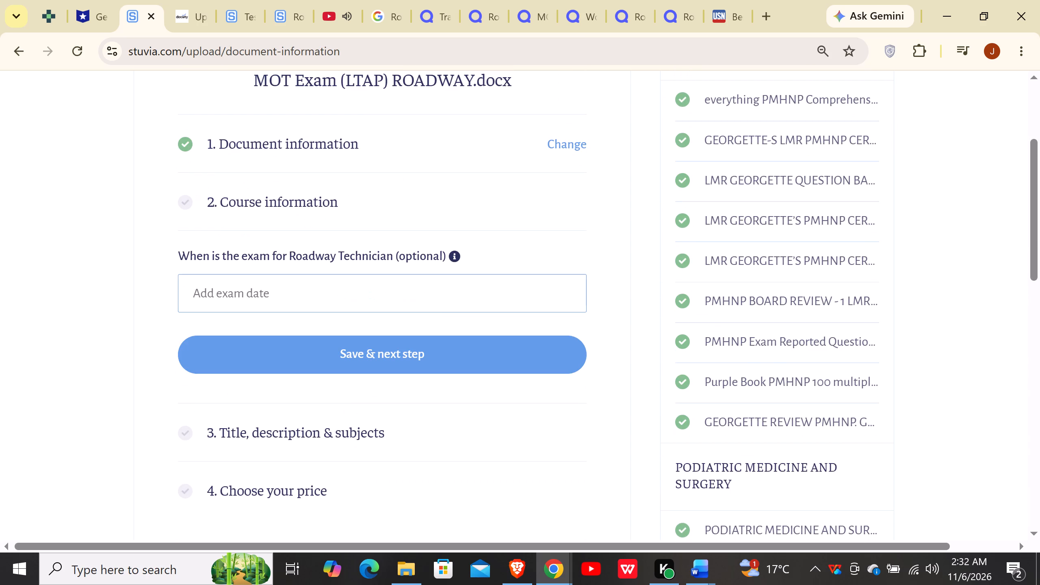
pyautogui.scroll(-1, 427, 302)
pyautogui.click(426, 285)
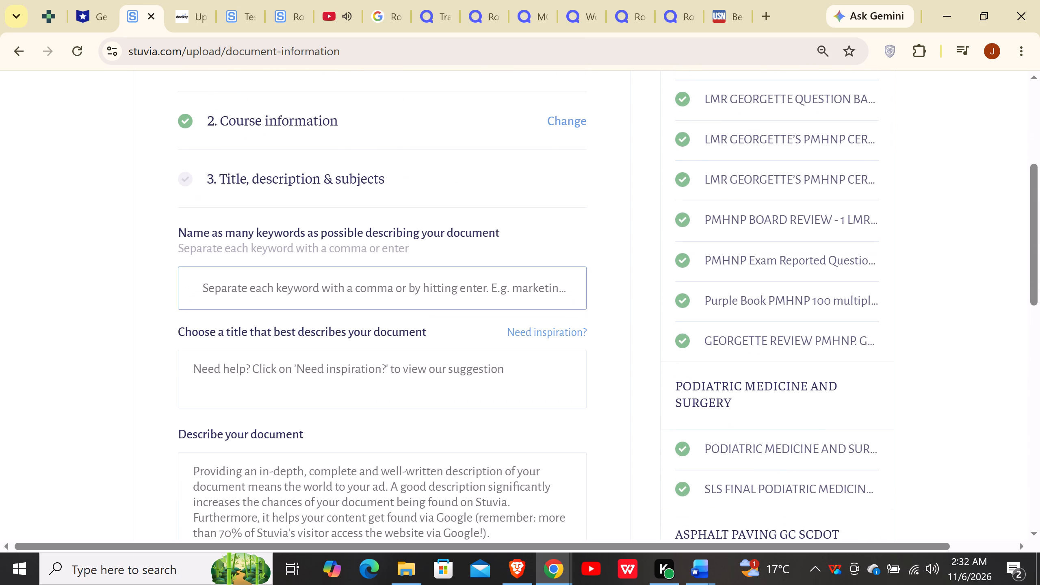
# Add the keywords "prepare for roadway technician certification with" and the MOT Exam document's cover title, copied from Word, to its Stuvia listing.
pyautogui.scroll(2, 420, 286)
pyautogui.scroll(-2, 420, 286)
pyautogui.click(418, 285)
pyautogui.hotkey('ctrl', 'v')
pyautogui.press('Return')
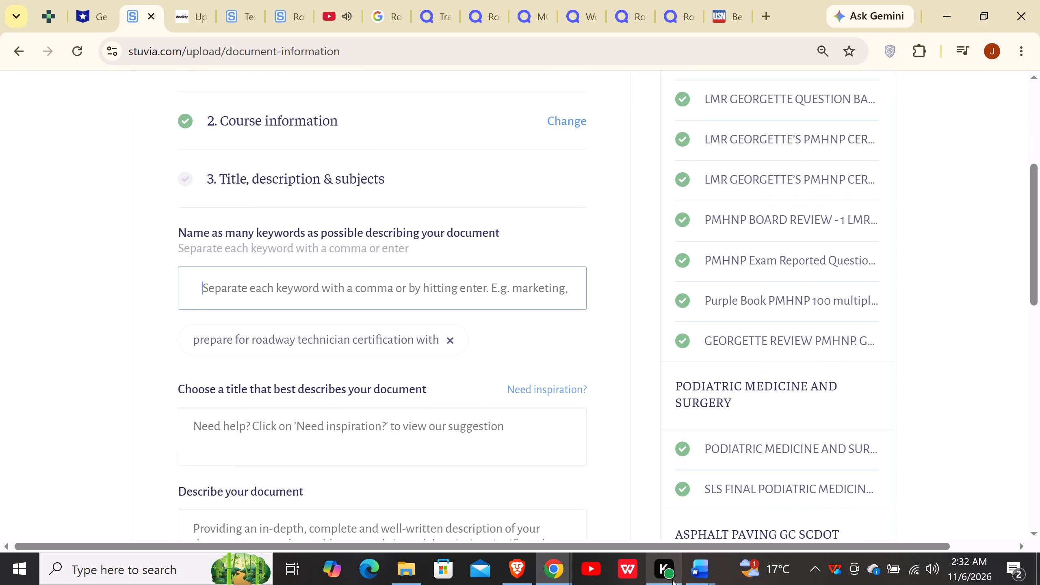
pyautogui.click(772, 519)
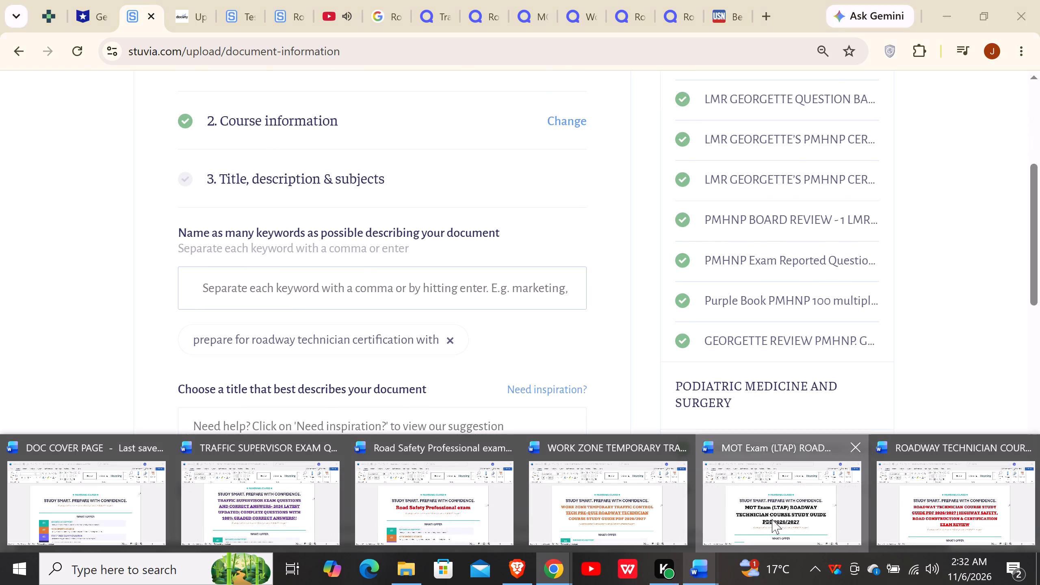
pyautogui.hotkey('ctrl', 'c')
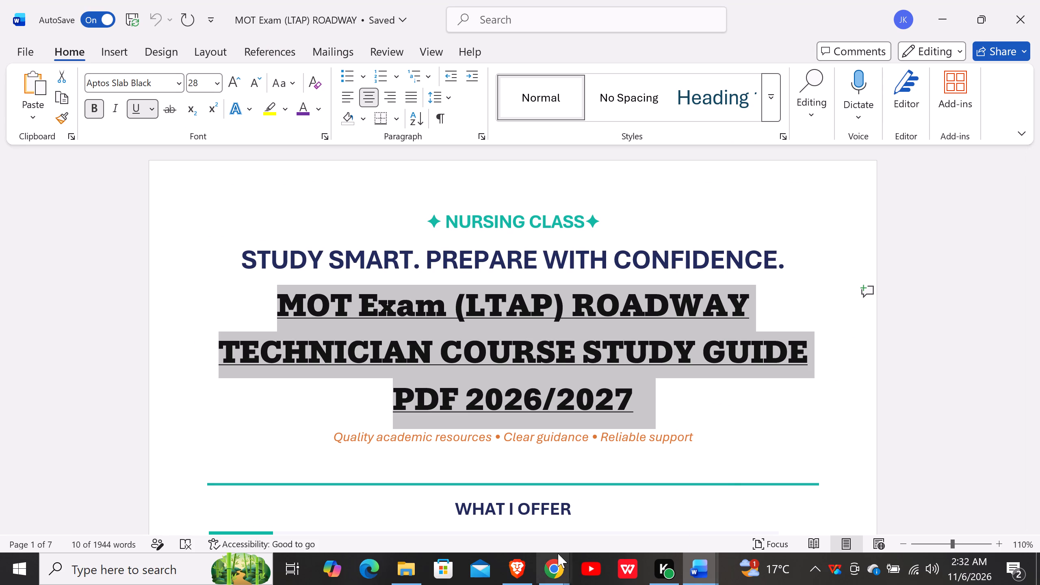
pyautogui.click(557, 558)
pyautogui.click(619, 521)
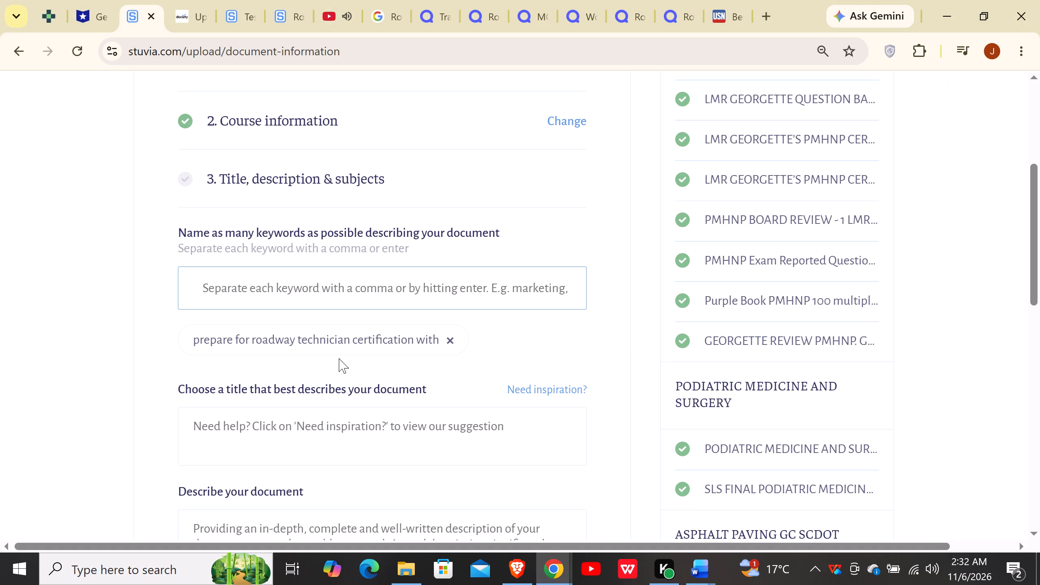
pyautogui.hotkey('ctrl', 'v')
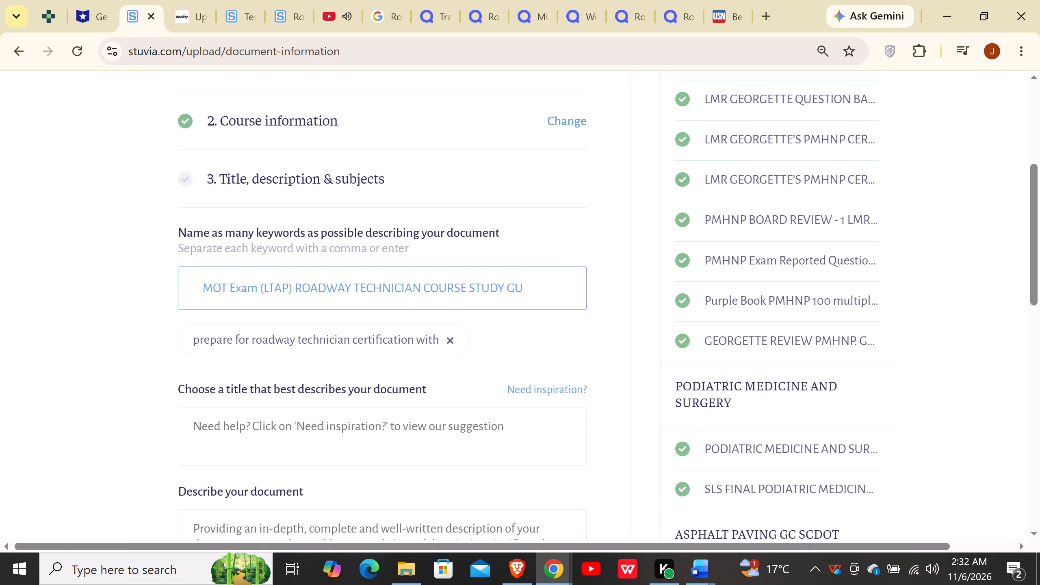
pyautogui.press('Return')
# Title the listing "MOT Exam (LTAP) ROADWAY TECHNICIAN COURSE STUDY GUIDE PDF 2026/2027".
pyautogui.scroll(-2, 340, 338)
pyautogui.click(352, 314)
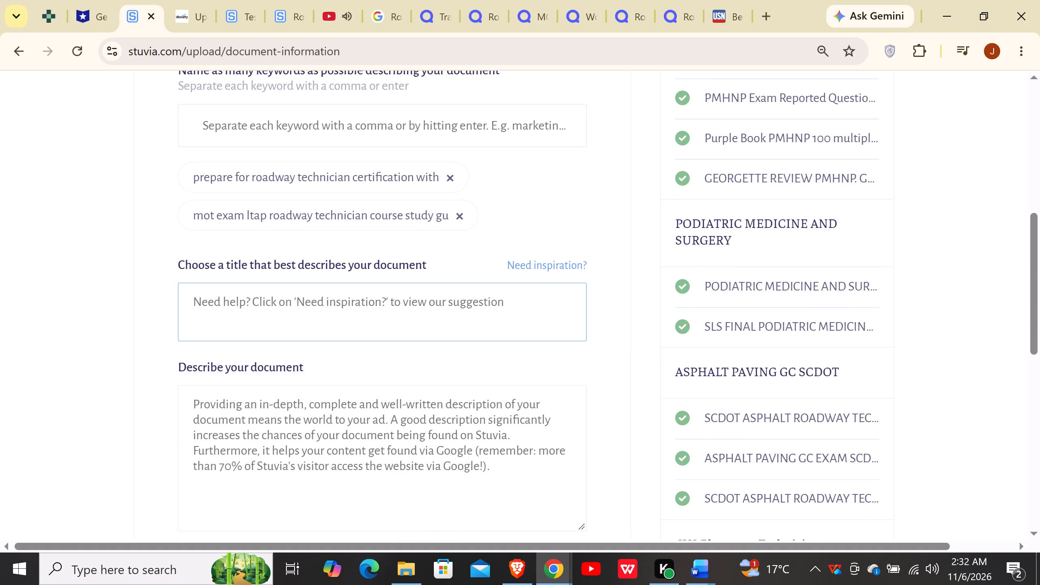
pyautogui.hotkey('ctrl', 'v')
# Fill the MOT Exam document's description with the description copied from the open Roadway Technician Course Study Guide listing.
pyautogui.click(340, 416)
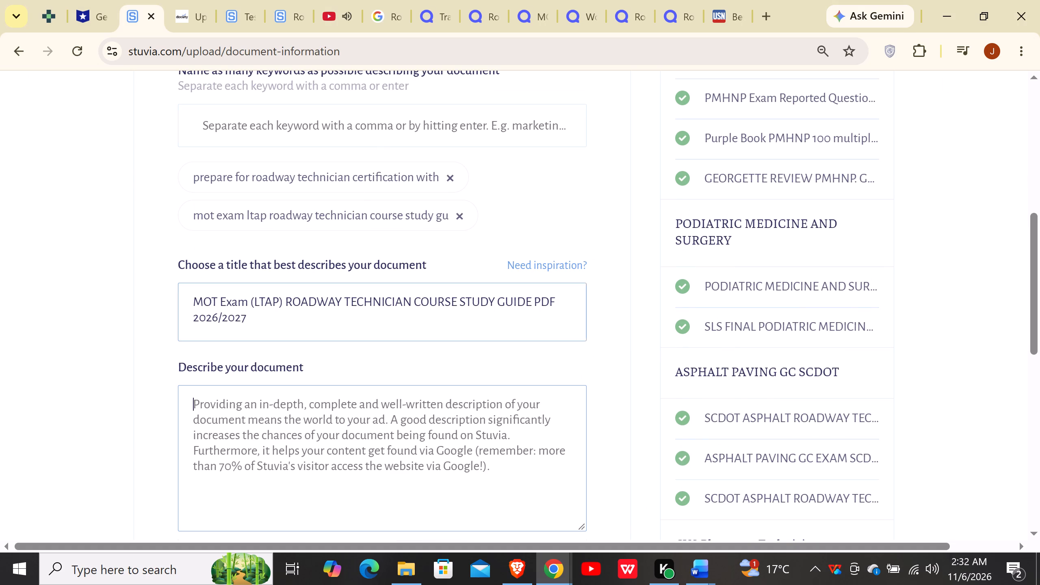
pyautogui.click(302, 17)
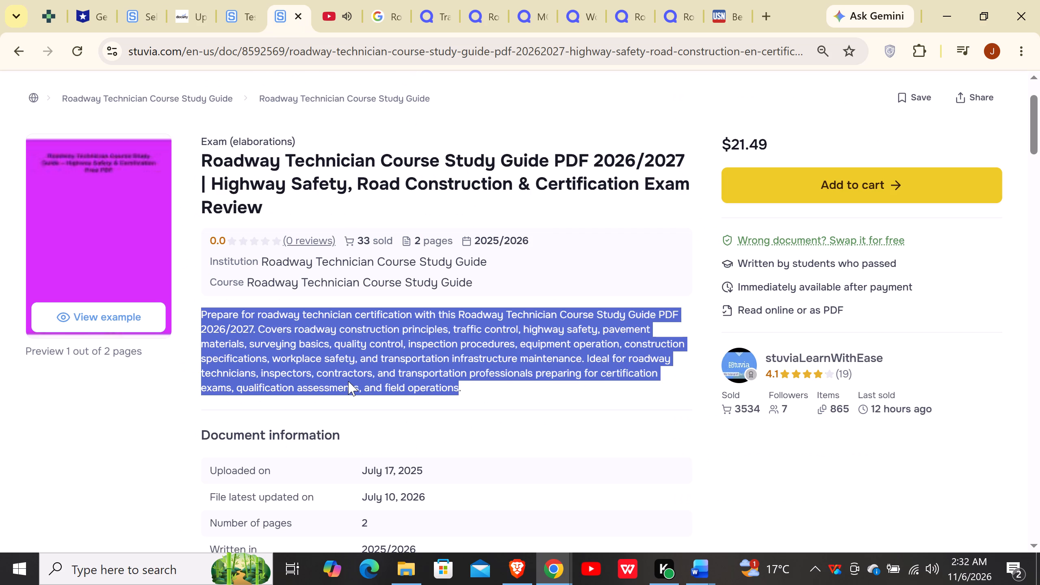
pyautogui.hotkey('ctrl', 'c')
pyautogui.click(146, 17)
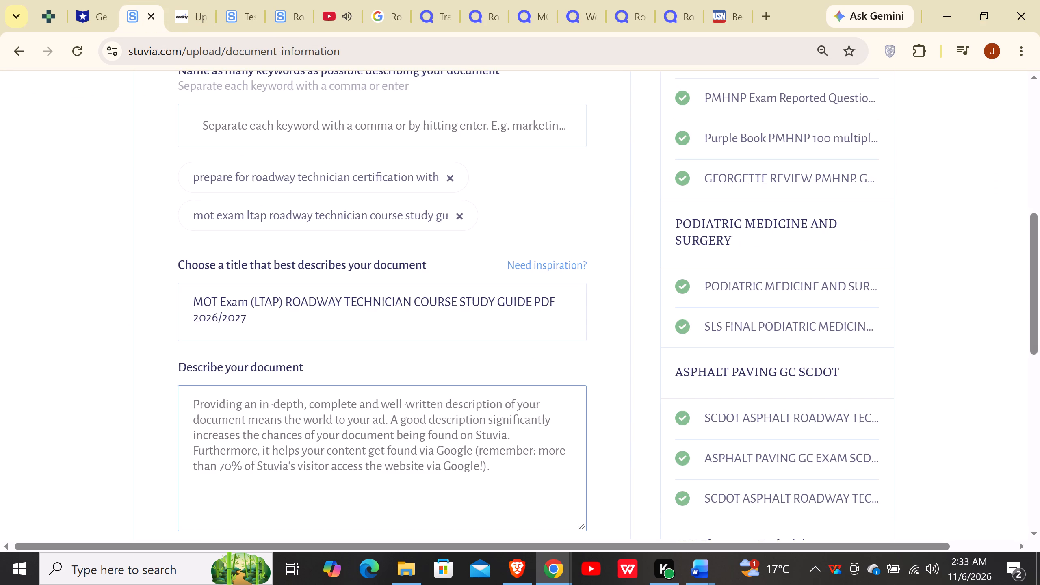
pyautogui.hotkey('ctrl', 'v')
# Set the MOT Exam document's language to English and save the title, description and subjects section.
pyautogui.scroll(-3, 381, 470)
pyautogui.click(427, 342)
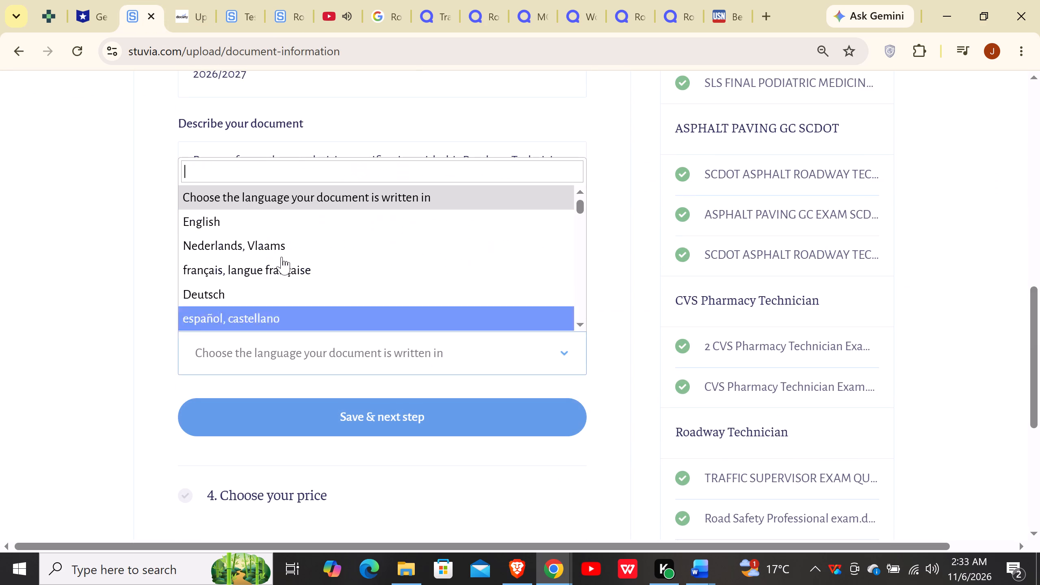
pyautogui.click(280, 211)
pyautogui.click(373, 423)
# Set the MOT Exam document's price to 13.00 and publish it.
pyautogui.scroll(6, 353, 370)
pyautogui.click(276, 399)
pyautogui.tripleClick(276, 402)
pyautogui.click(276, 402)
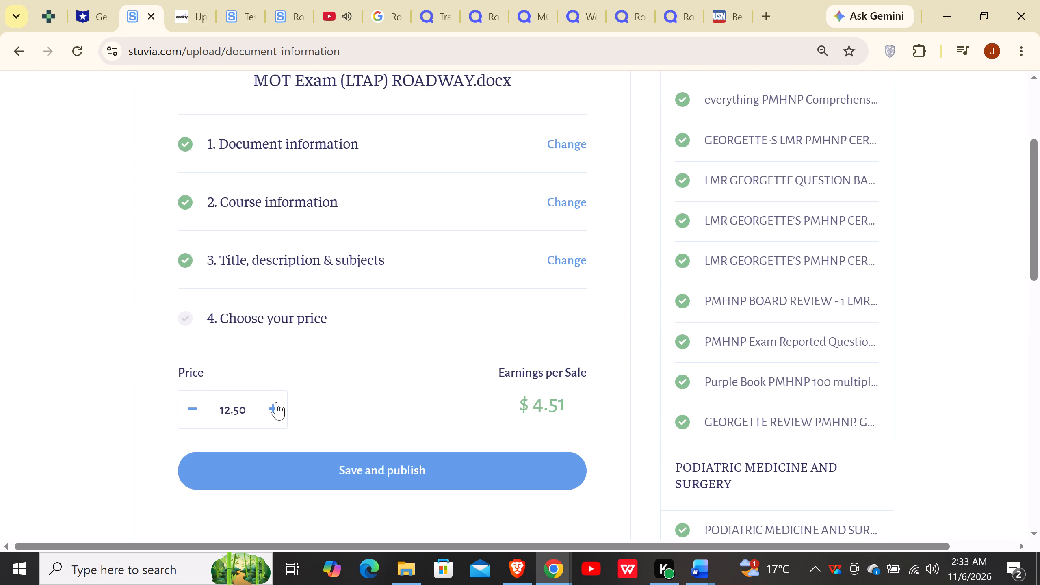
pyautogui.click(276, 402)
pyautogui.click(305, 469)
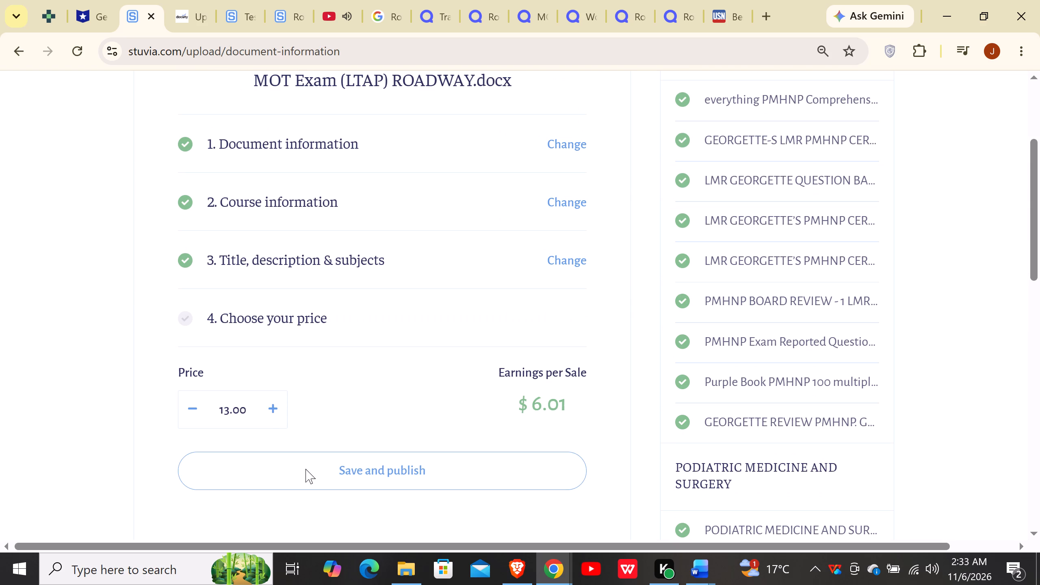
# Set the ROADWAY TECHNICIAN COURSE STUDY GUIDE document to Exam (elaborations), questions & answers, grade A+ and no linked book.
pyautogui.scroll(-1, 319, 451)
pyautogui.click(451, 345)
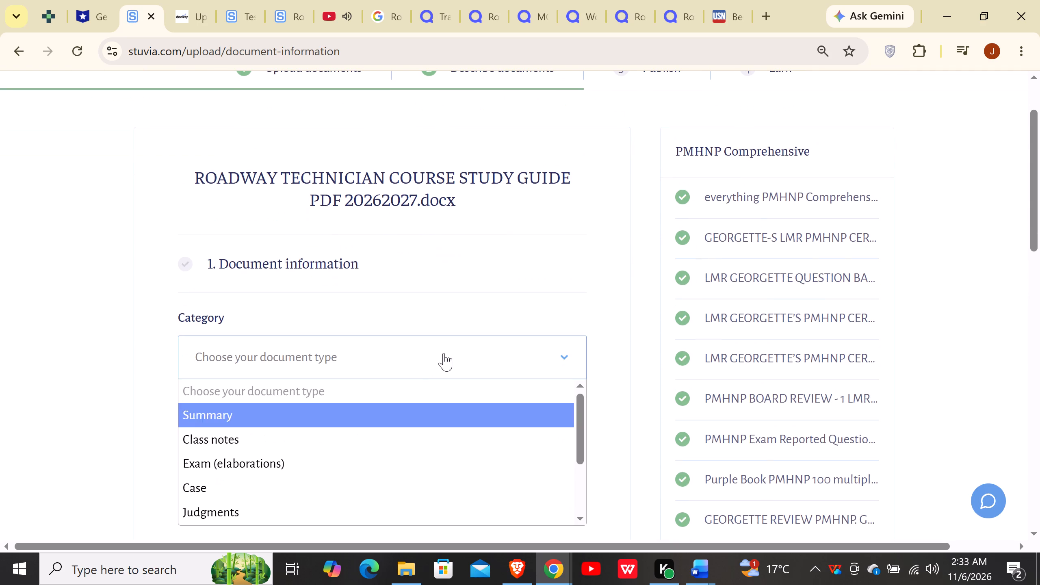
pyautogui.click(316, 462)
pyautogui.scroll(-2, 322, 448)
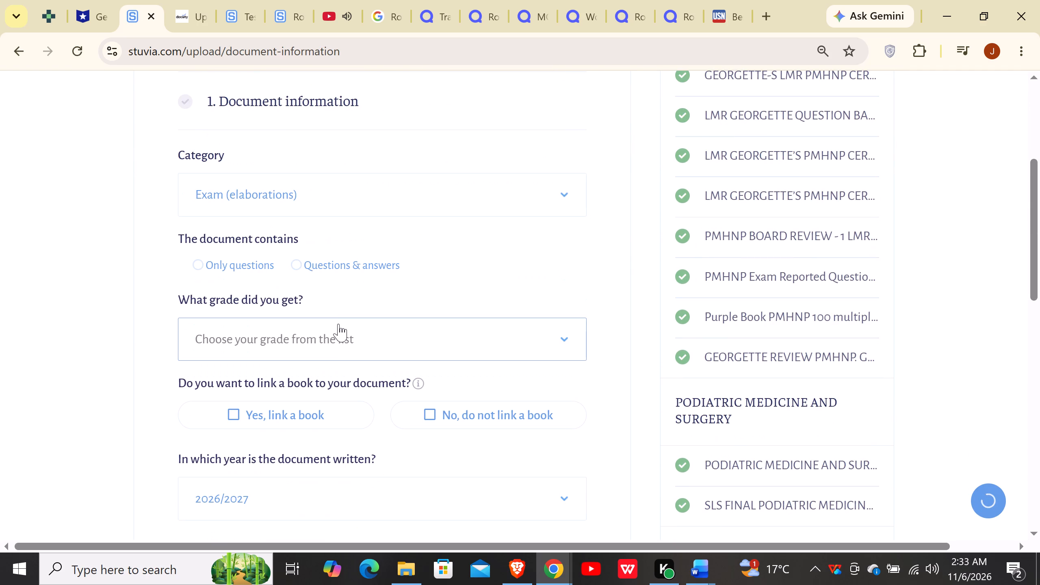
pyautogui.click(291, 263)
pyautogui.click(401, 351)
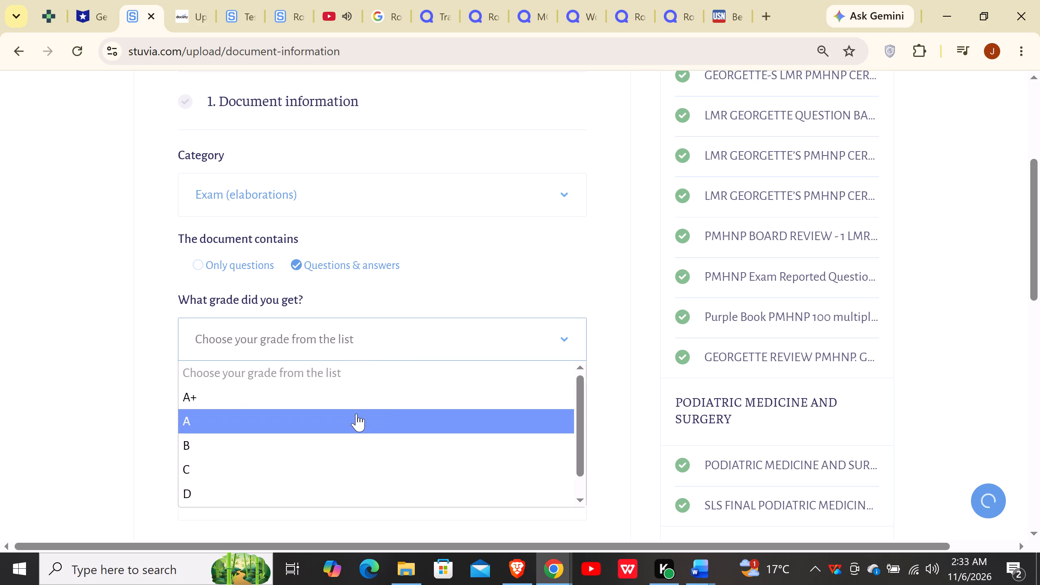
pyautogui.click(372, 396)
pyautogui.click(433, 412)
pyautogui.scroll(-2, 459, 409)
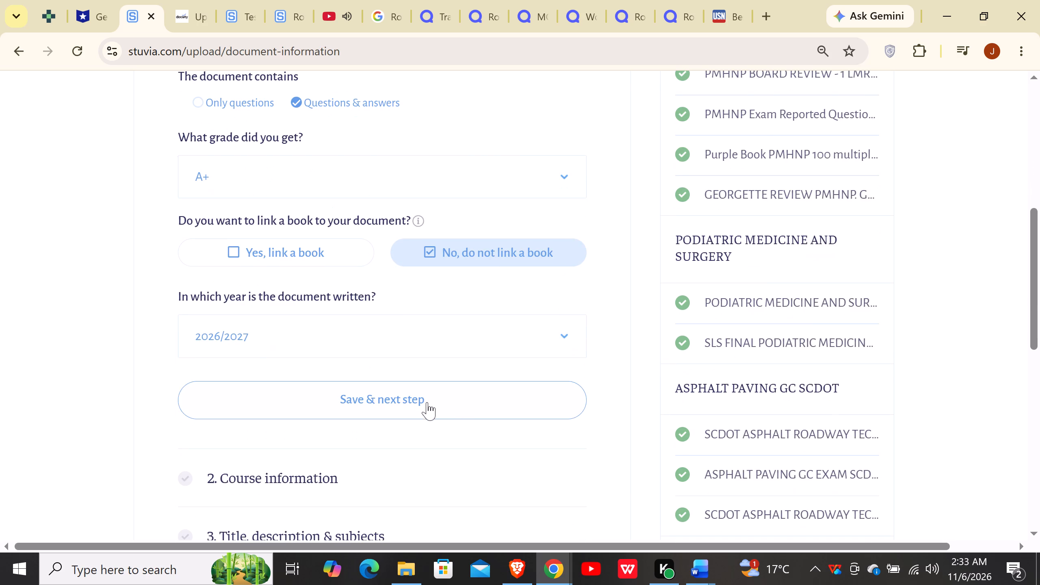
# Save the roadway study guide's document information and course information.
pyautogui.click(427, 402)
pyautogui.click(351, 448)
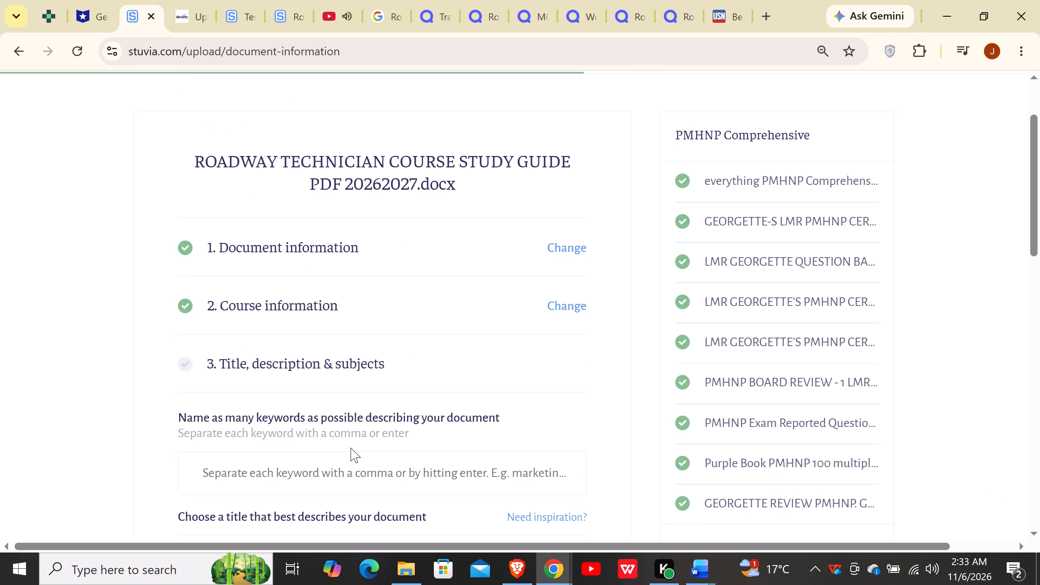
# Add the keyword "ROADWAY TECHNICIAN COURSE", copied from the document's file name, to the study guide listing.
pyautogui.scroll(-2, 351, 446)
pyautogui.click(359, 314)
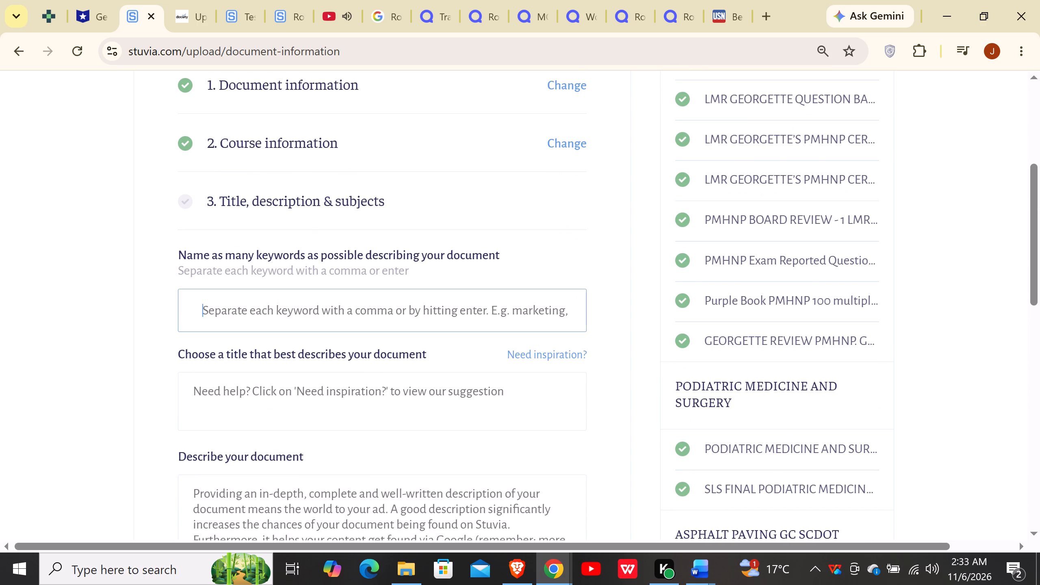
pyautogui.scroll(4, 524, 401)
pyautogui.scroll(-1, 524, 401)
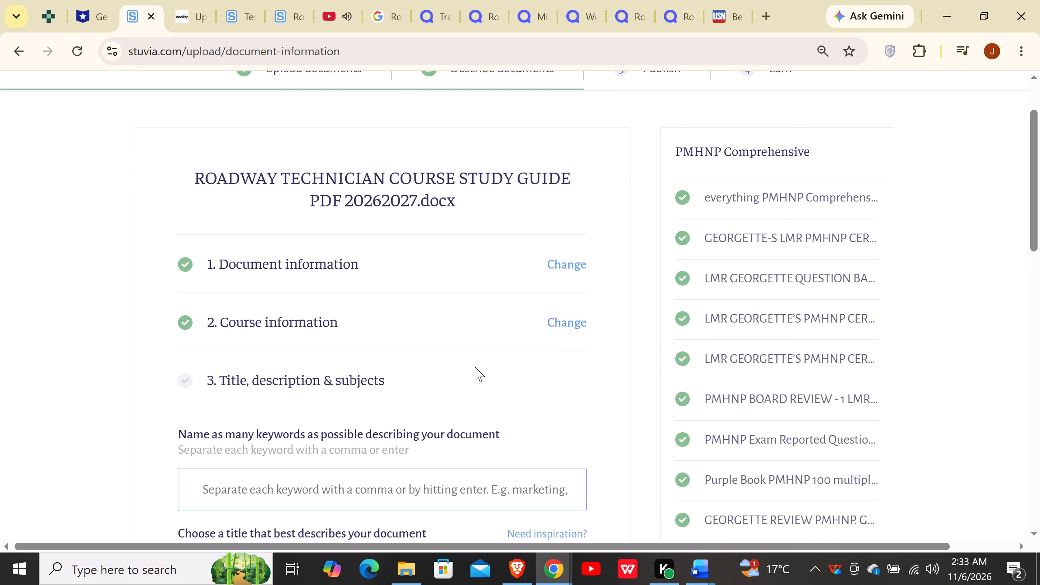
pyautogui.moveTo(456, 178); pyautogui.dragTo(212, 185)
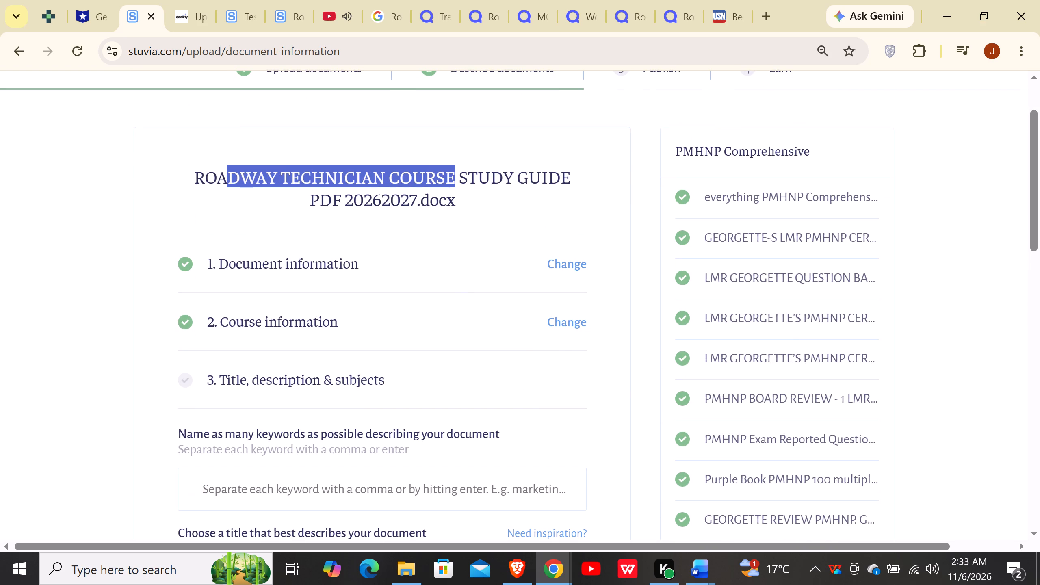
pyautogui.moveTo(212, 185); pyautogui.dragTo(179, 185)
pyautogui.hotkey('ctrl', 'c')
pyautogui.scroll(-1, 386, 428)
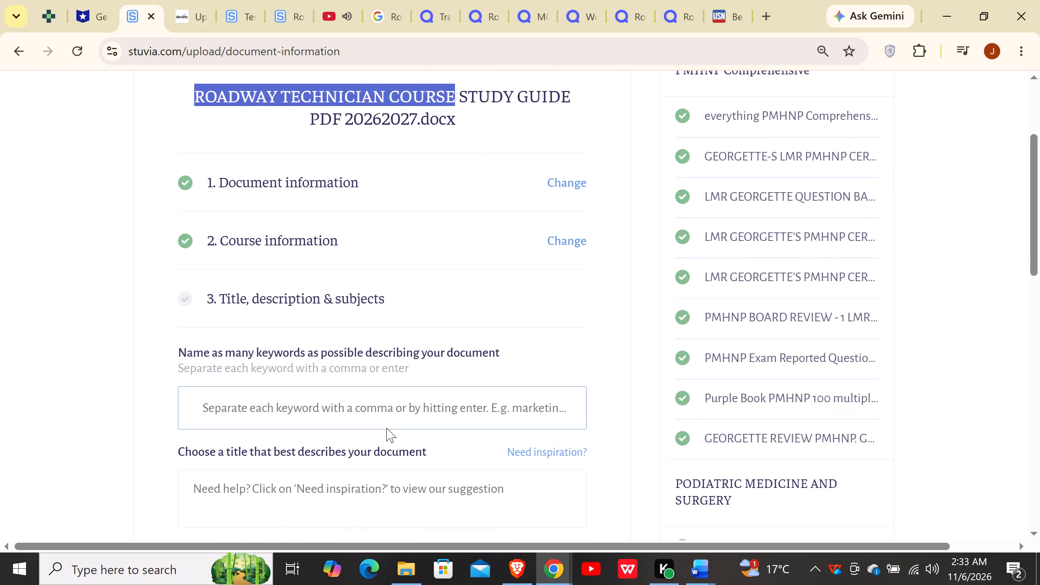
pyautogui.click(379, 412)
pyautogui.hotkey('ctrl', 'v')
pyautogui.press('Return')
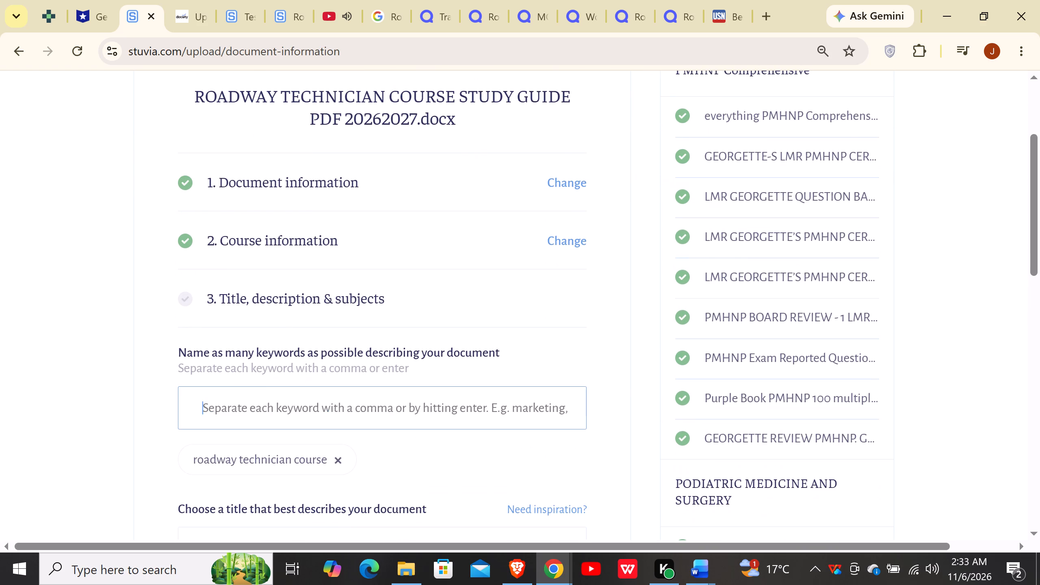
# Title the listing "ROADWAY TECHNICIAN COURSE STUDY GUIDE PDF 2026/2027 | HIGHWAY SAFETY, ROAD CONSTRUCTION & CERTIFICATION EXAM REVIEW", copied from its Word cover page.
pyautogui.scroll(-3, 387, 414)
pyautogui.click(382, 318)
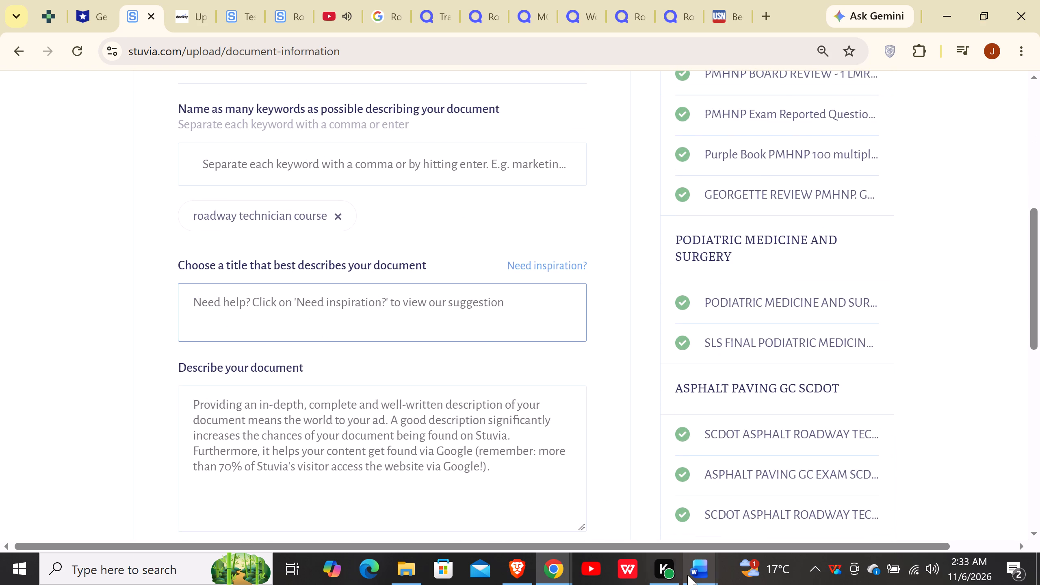
pyautogui.scroll(4, 483, 334)
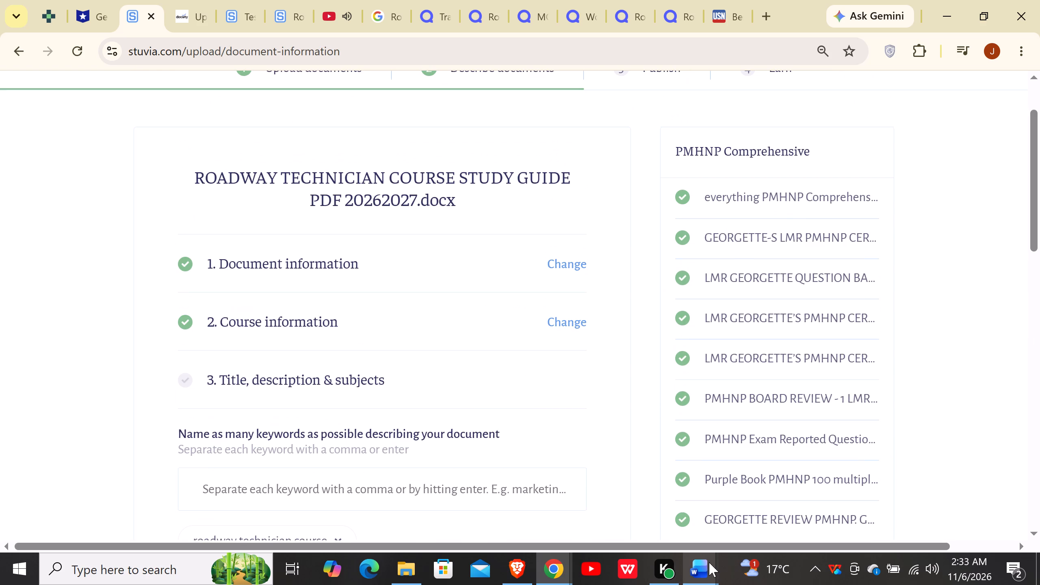
pyautogui.click(915, 515)
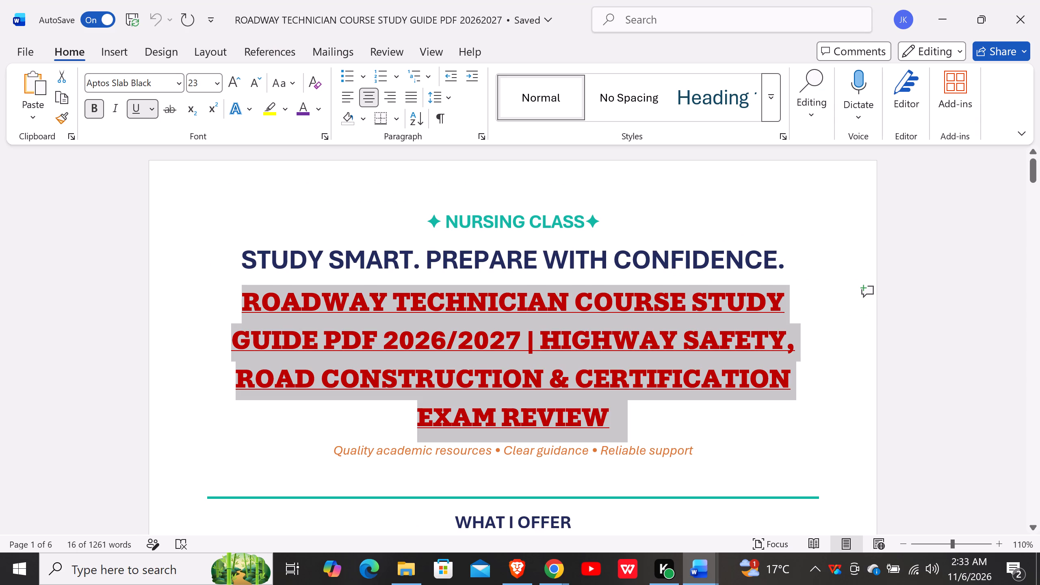
pyautogui.hotkey('ctrl', 'c')
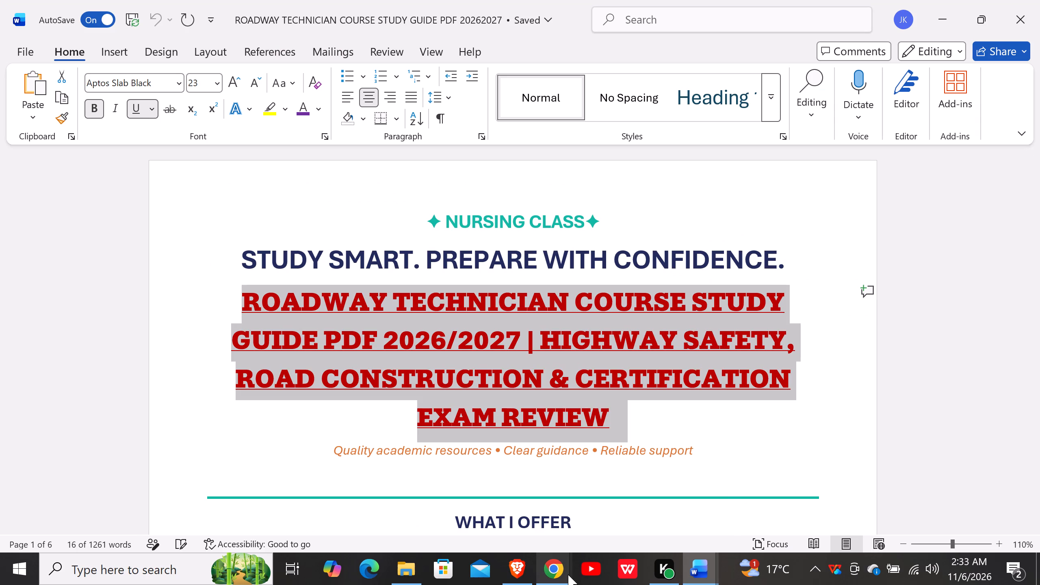
pyautogui.click(668, 534)
pyautogui.scroll(-2, 442, 455)
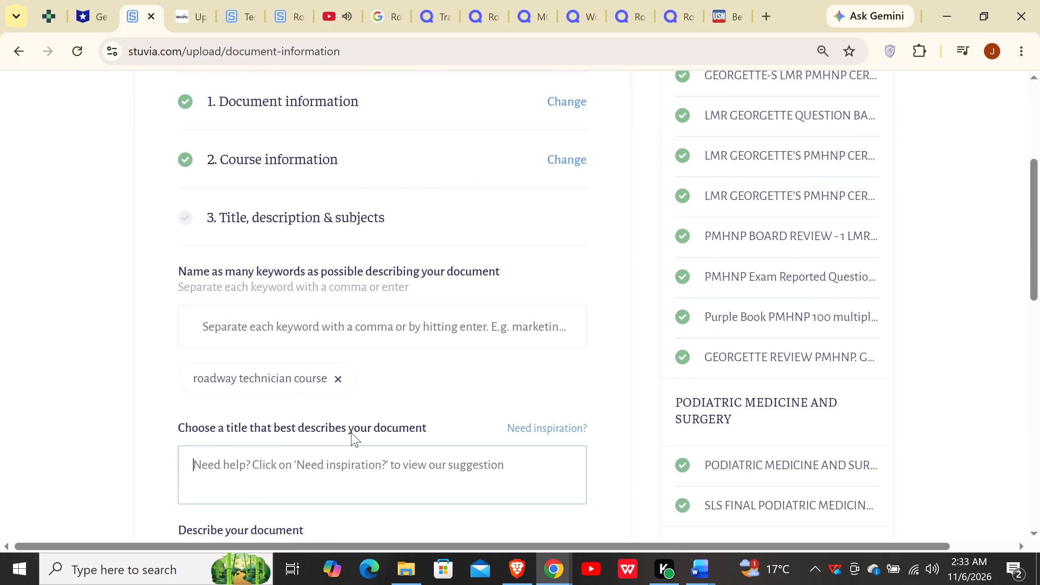
pyautogui.click(332, 468)
pyautogui.hotkey('ctrl', 'v')
# Fill the roadway study guide's description with the description copied from the open Roadway Technician Course Study Guide listing.
pyautogui.scroll(-2, 363, 441)
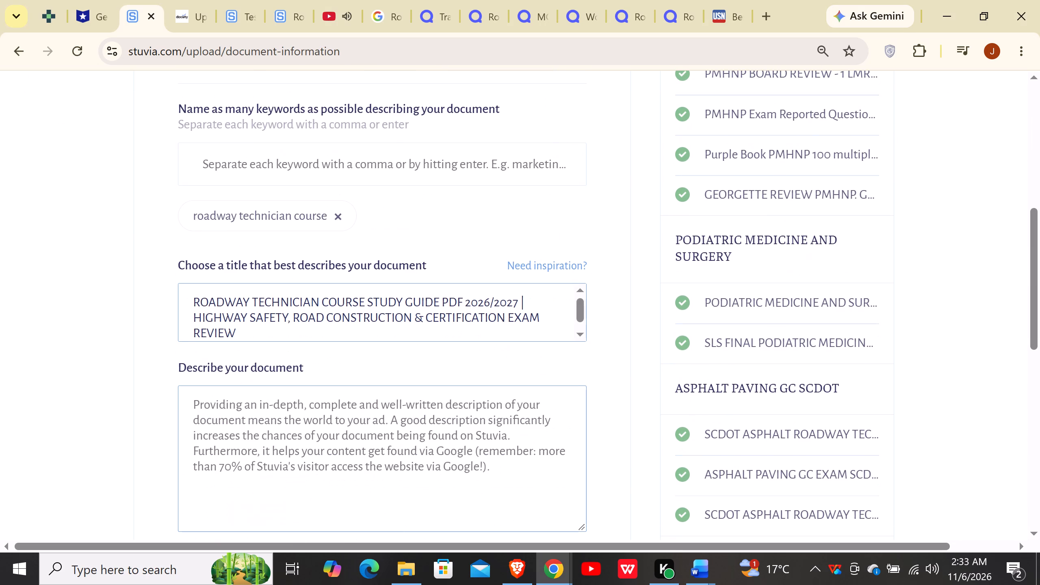
pyautogui.click(279, 3)
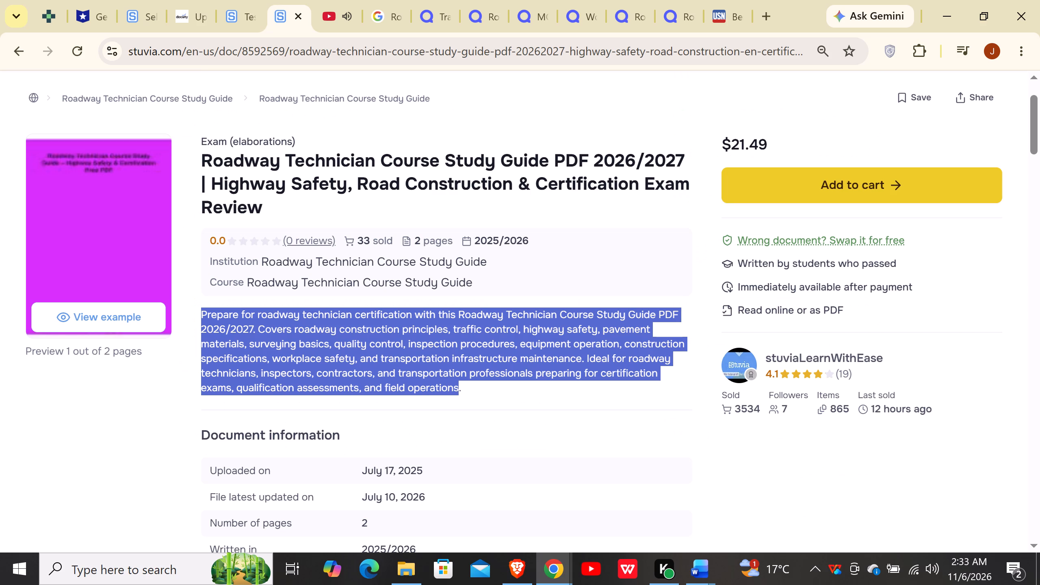
pyautogui.hotkey('ctrl', 'c')
pyautogui.click(141, 17)
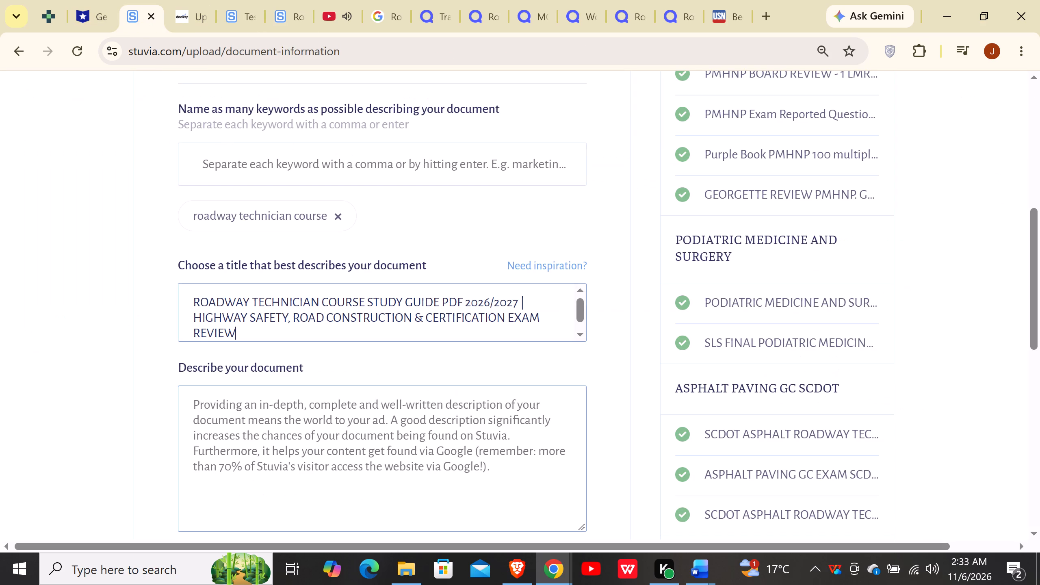
pyautogui.hotkey('ctrl', 'v')
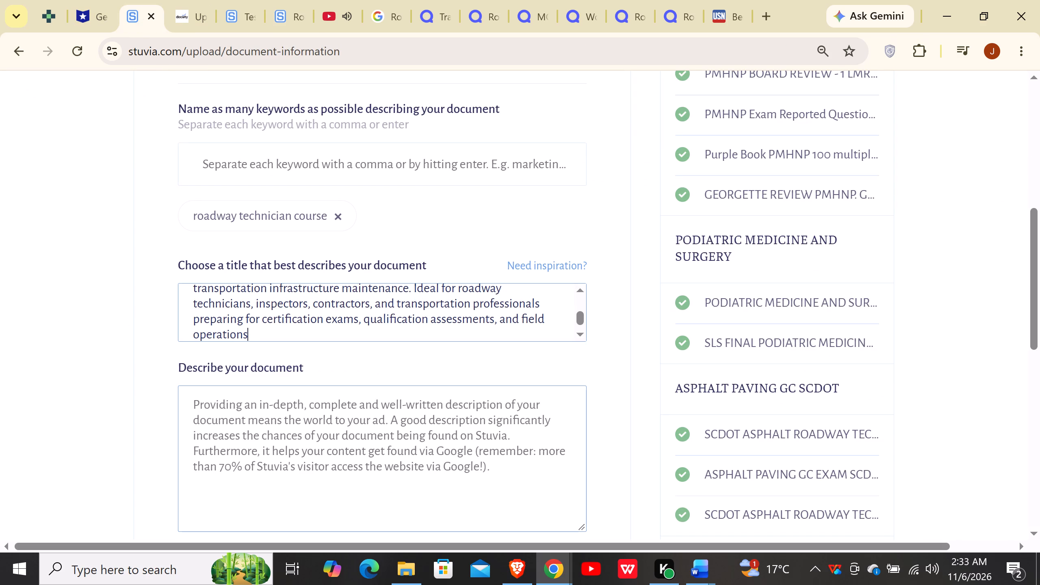
pyautogui.hotkey('ctrl', 'z')
pyautogui.click(348, 441)
pyautogui.hotkey('ctrl', 'v')
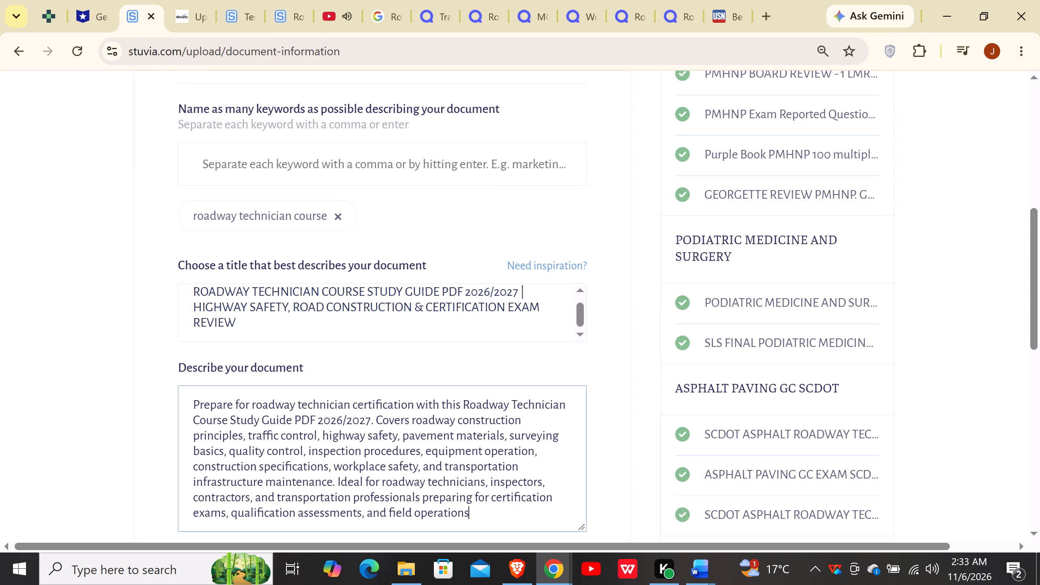
# Set the roadway study guide's language to English and save its title and description details.
pyautogui.scroll(-3, 430, 437)
pyautogui.click(363, 351)
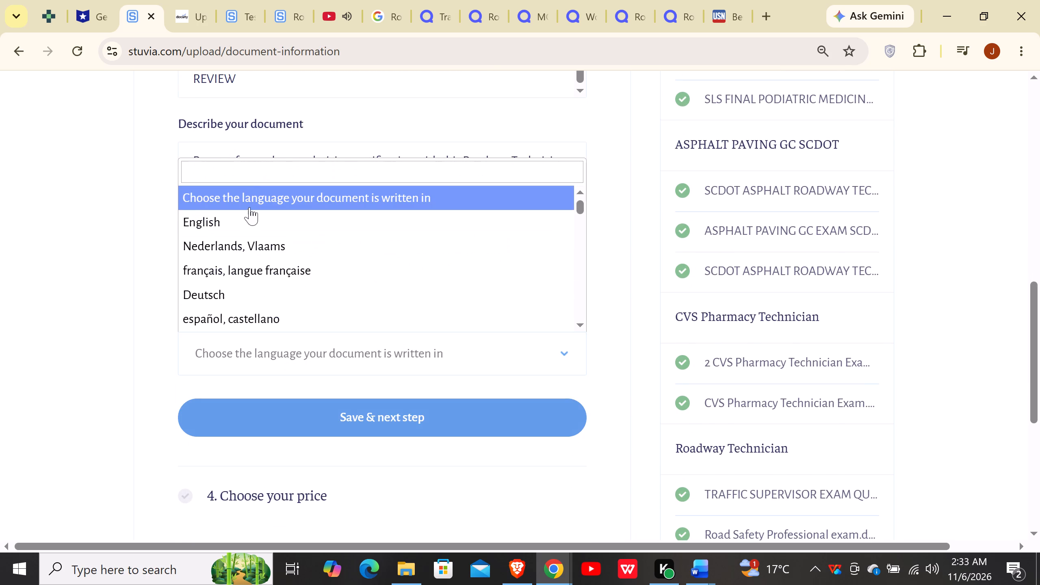
pyautogui.click(249, 208)
pyautogui.click(290, 340)
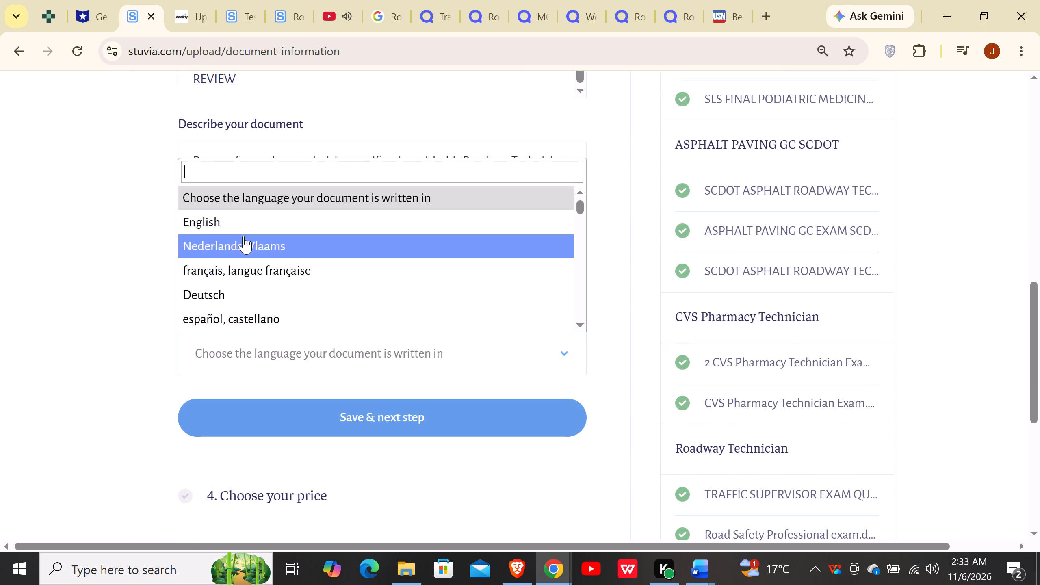
pyautogui.moveTo(250, 215); pyautogui.dragTo(253, 221)
pyautogui.click(333, 422)
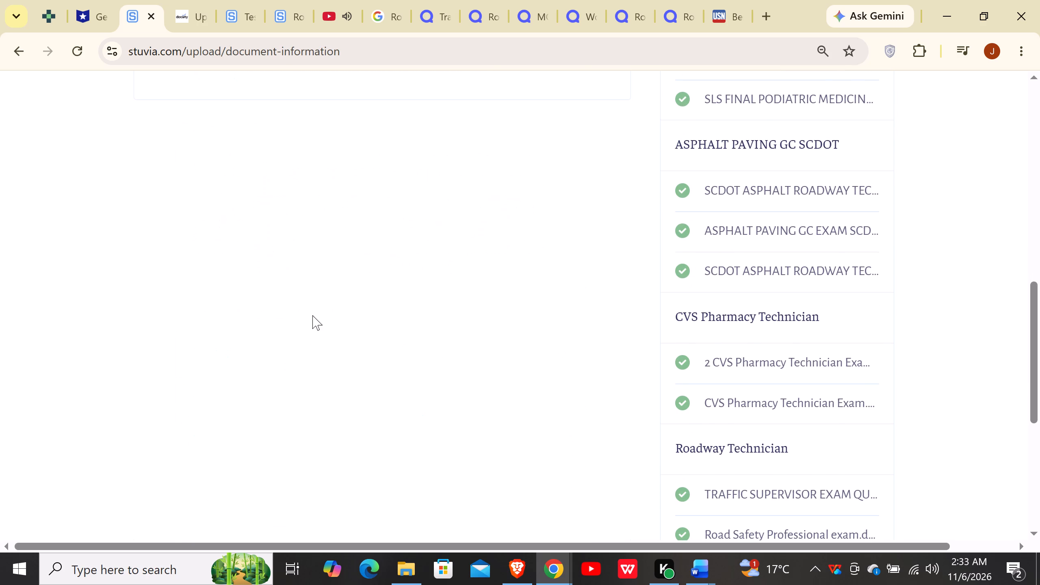
# Raise the roadway study guide's price above $12.00 and publish the listing.
pyautogui.scroll(4, 312, 315)
pyautogui.tripleClick(272, 285)
pyautogui.doubleClick(272, 285)
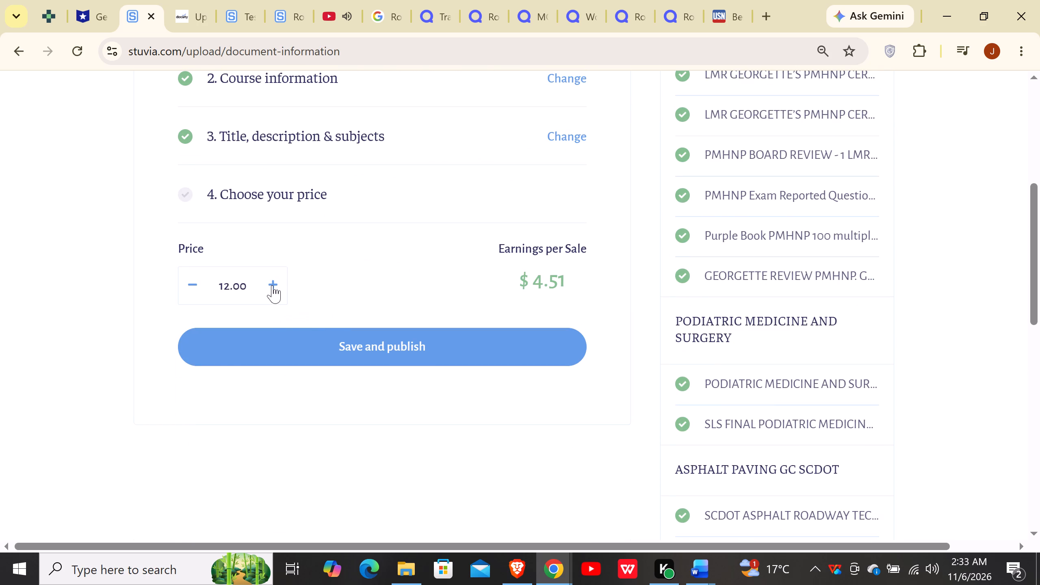
pyautogui.click(272, 285)
pyautogui.click(322, 351)
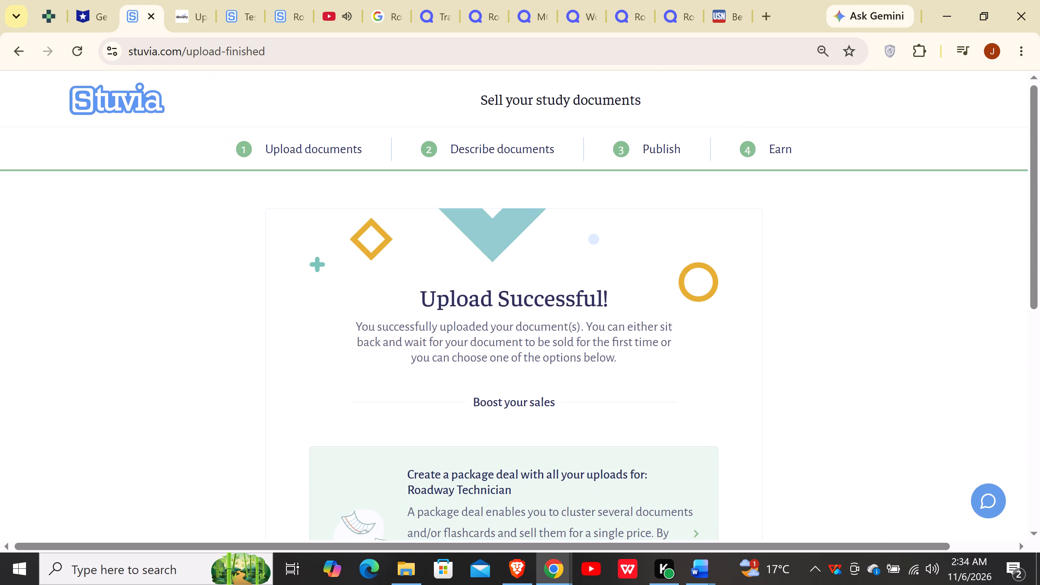
# Start creating a package deal with all uploads for the Roadway Technician course.
pyautogui.scroll(-2, 485, 353)
pyautogui.click(492, 367)
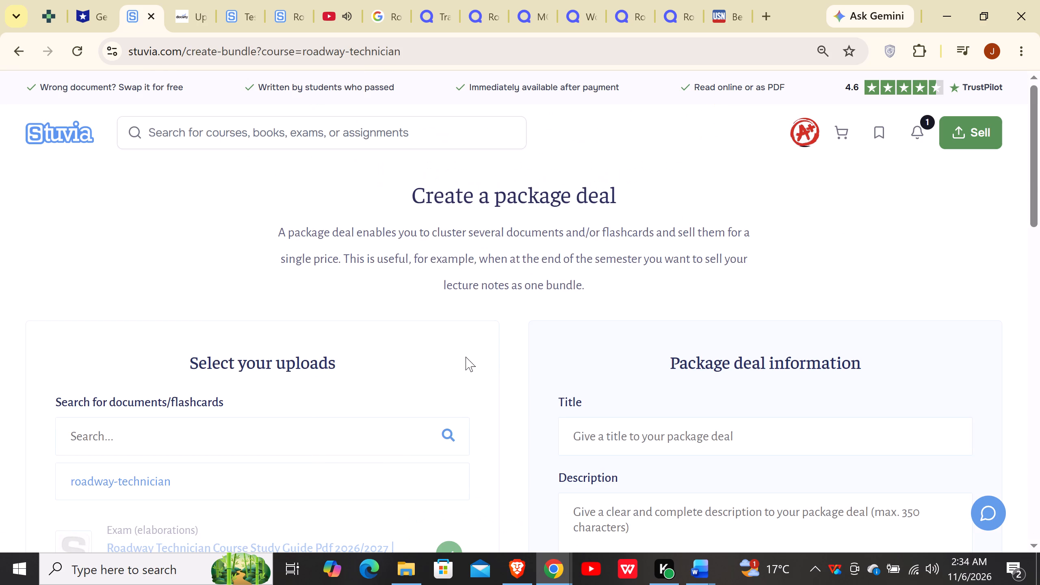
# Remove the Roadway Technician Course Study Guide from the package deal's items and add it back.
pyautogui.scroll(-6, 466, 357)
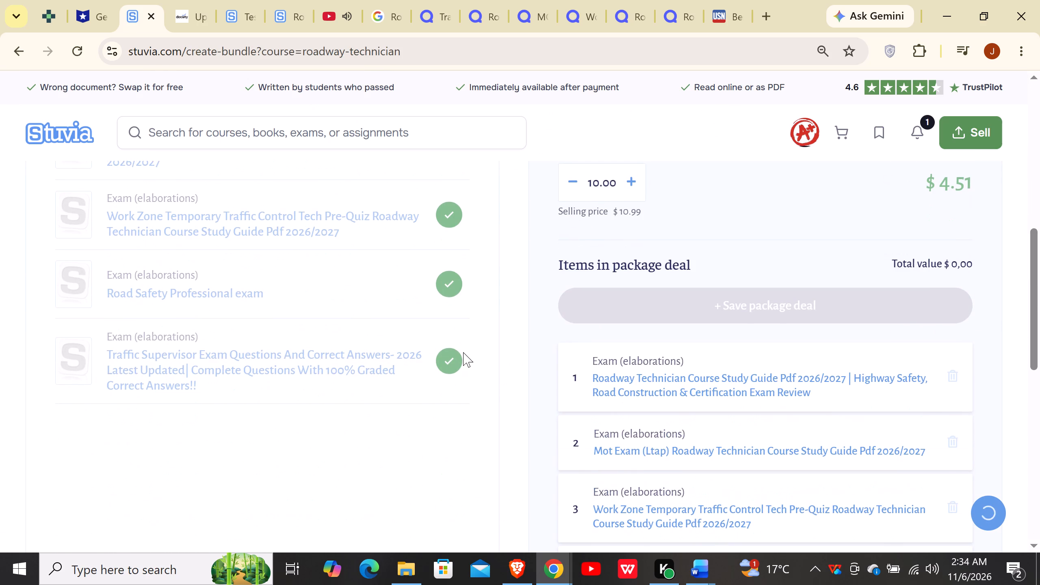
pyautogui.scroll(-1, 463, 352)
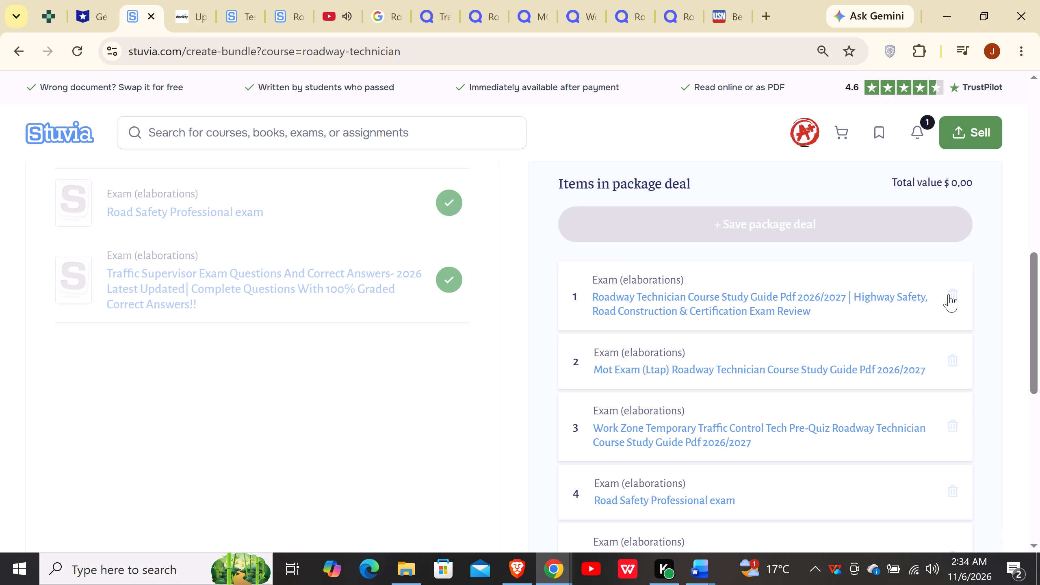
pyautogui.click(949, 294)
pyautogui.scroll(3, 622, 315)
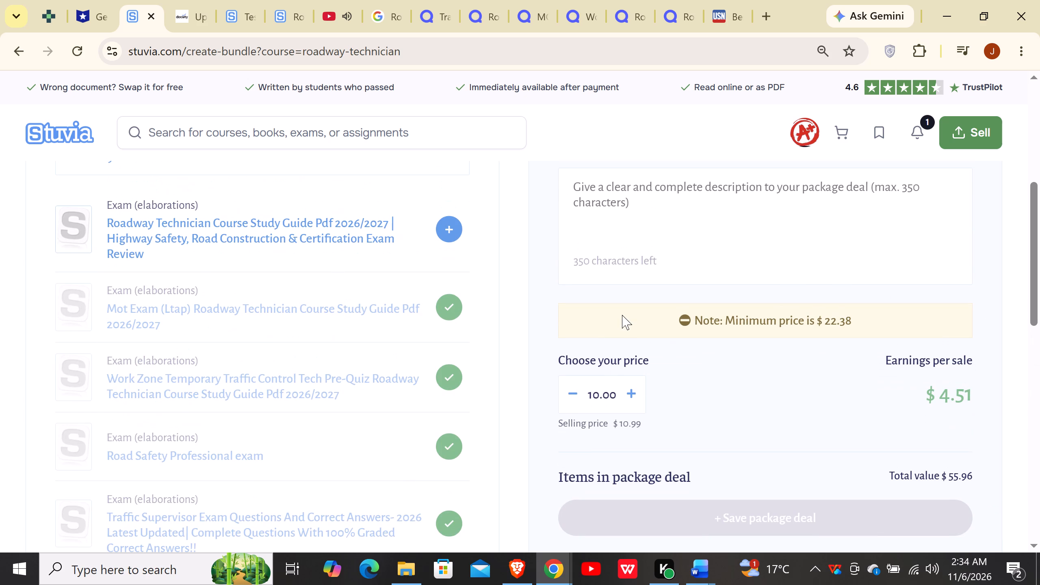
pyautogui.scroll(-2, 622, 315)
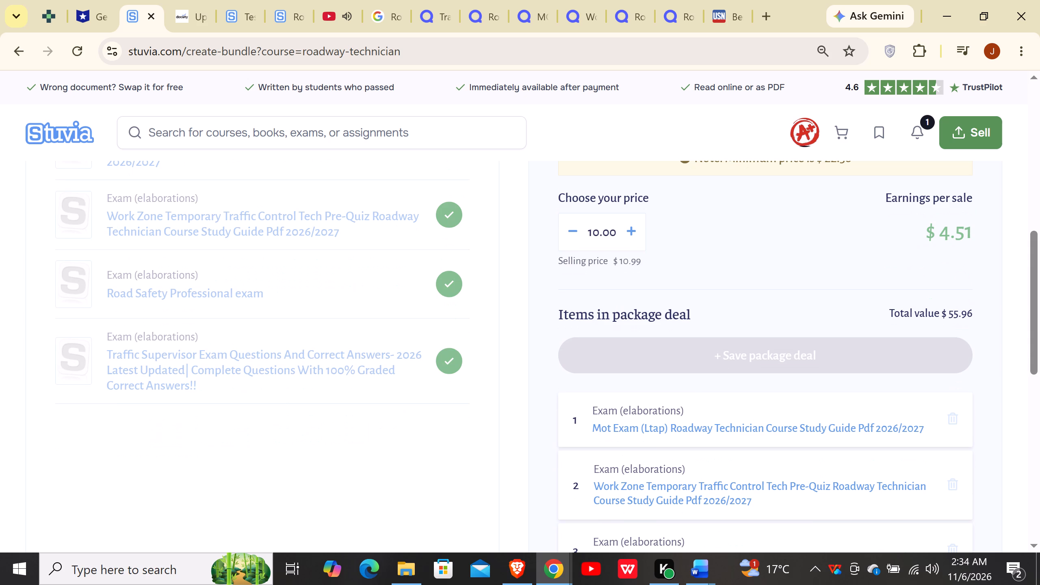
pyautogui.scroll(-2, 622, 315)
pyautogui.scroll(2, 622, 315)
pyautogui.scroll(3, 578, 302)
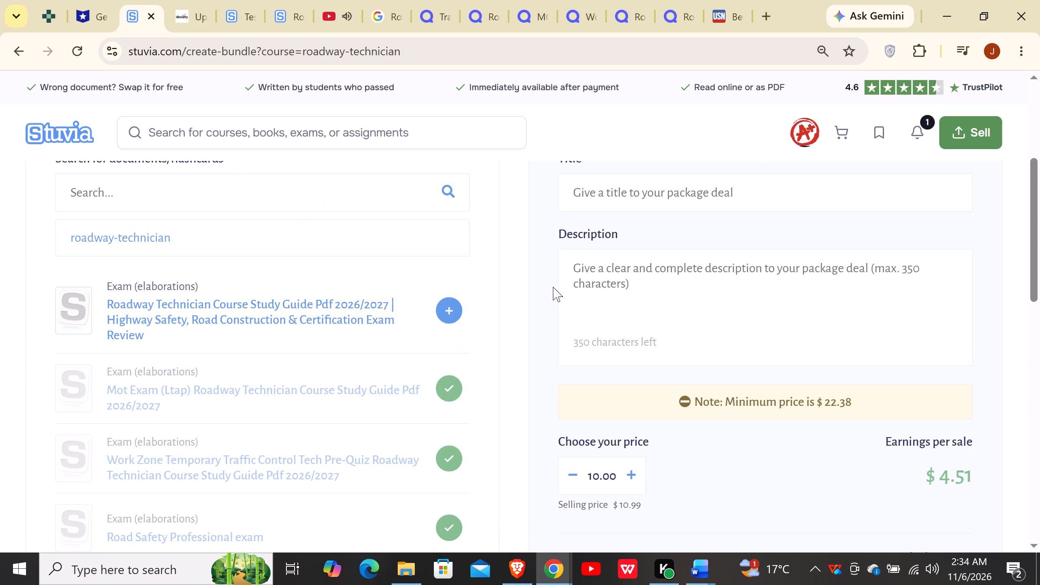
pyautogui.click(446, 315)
# Remove the Traffic Supervisor exam questions document from the package deal's items.
pyautogui.scroll(-3, 524, 302)
pyautogui.scroll(-3, 686, 345)
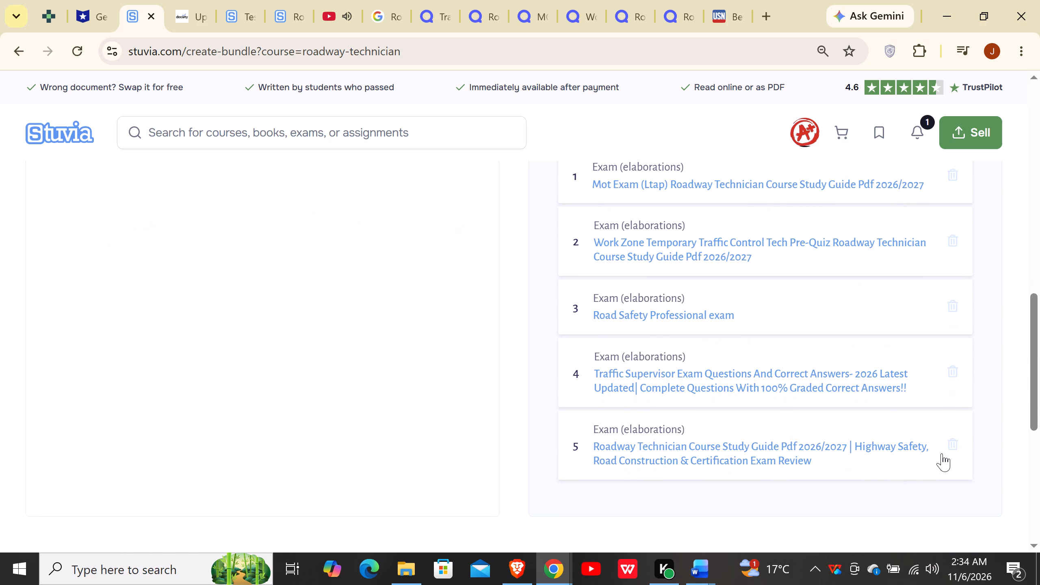
pyautogui.scroll(3, 466, 376)
pyautogui.scroll(-2, 466, 376)
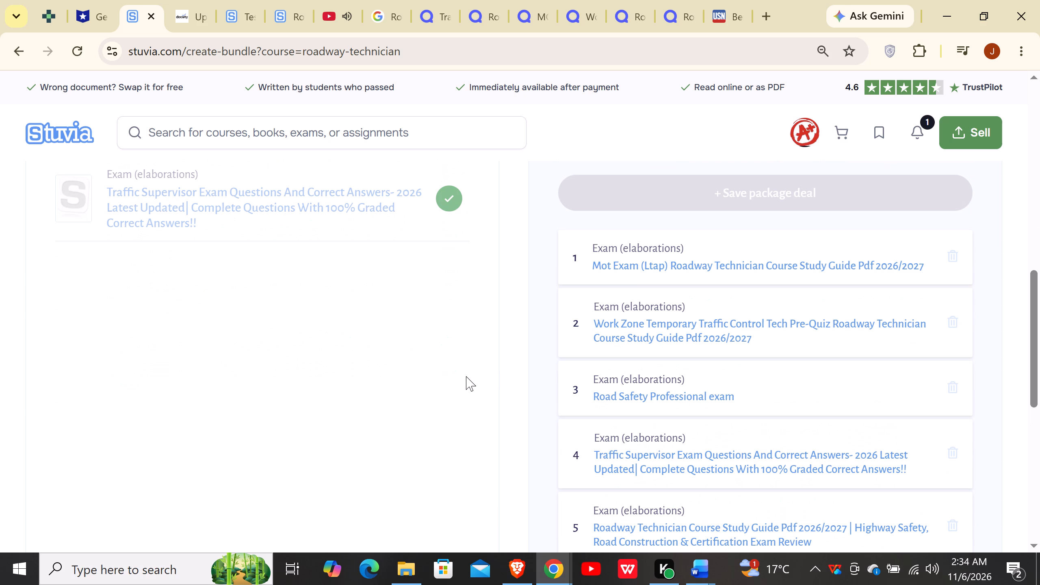
pyautogui.scroll(-1, 466, 376)
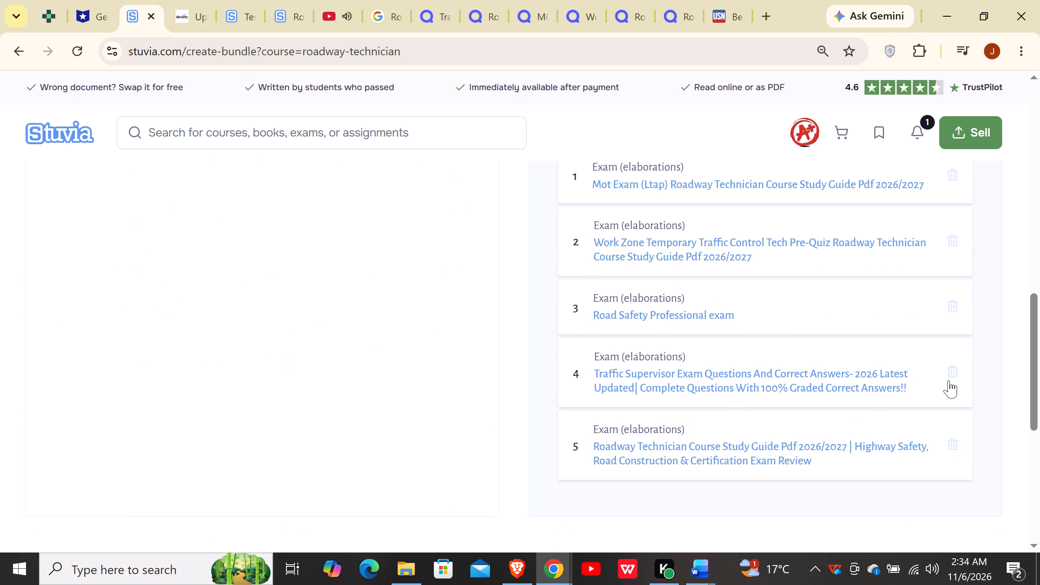
pyautogui.click(955, 367)
# Title the package deal "Roadway Technician Course Study Guide PDF 2026/2027 | Highway Safety, Road Construction & Certification Exam Review", copied from the open listing.
pyautogui.scroll(4, 437, 345)
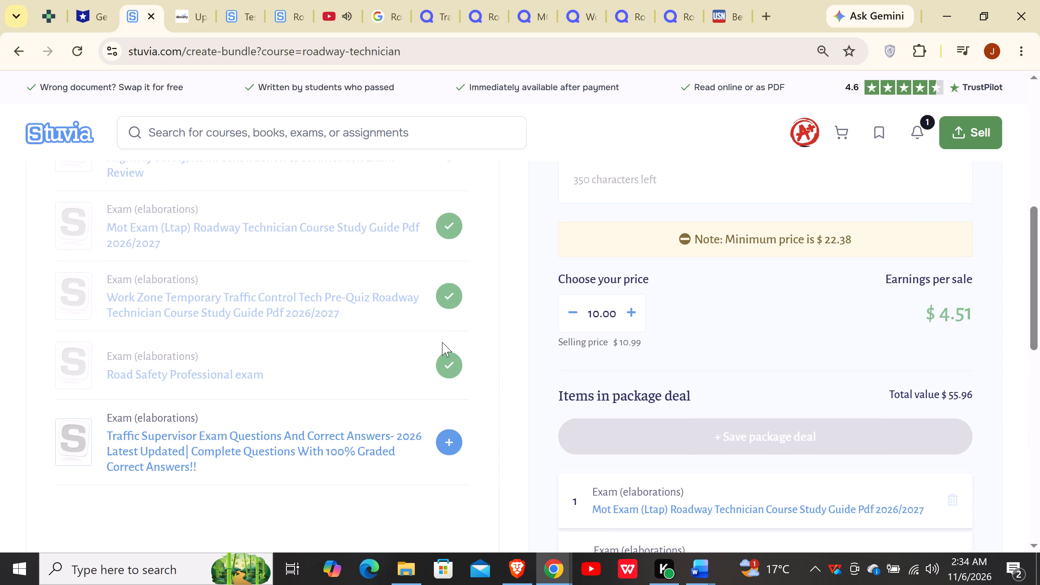
pyautogui.scroll(3, 446, 340)
pyautogui.click(650, 286)
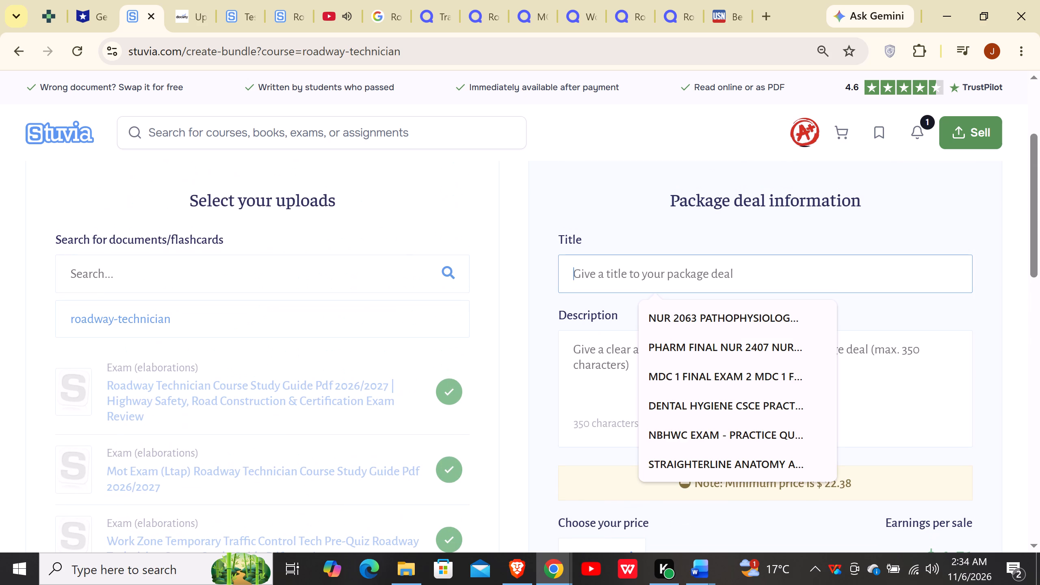
pyautogui.hotkey('ctrl', 'v')
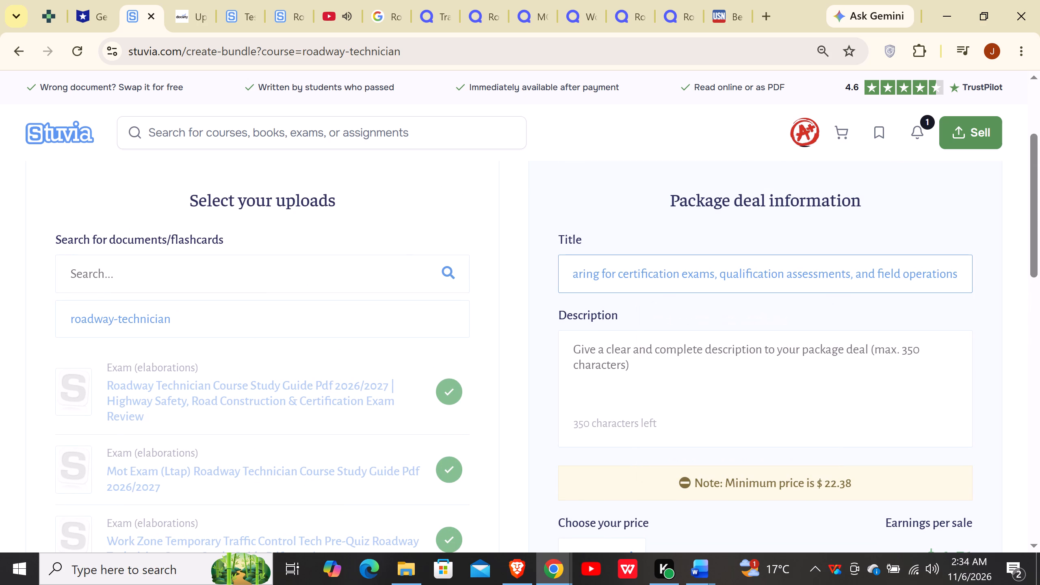
pyautogui.hotkey('ctrl', 'z')
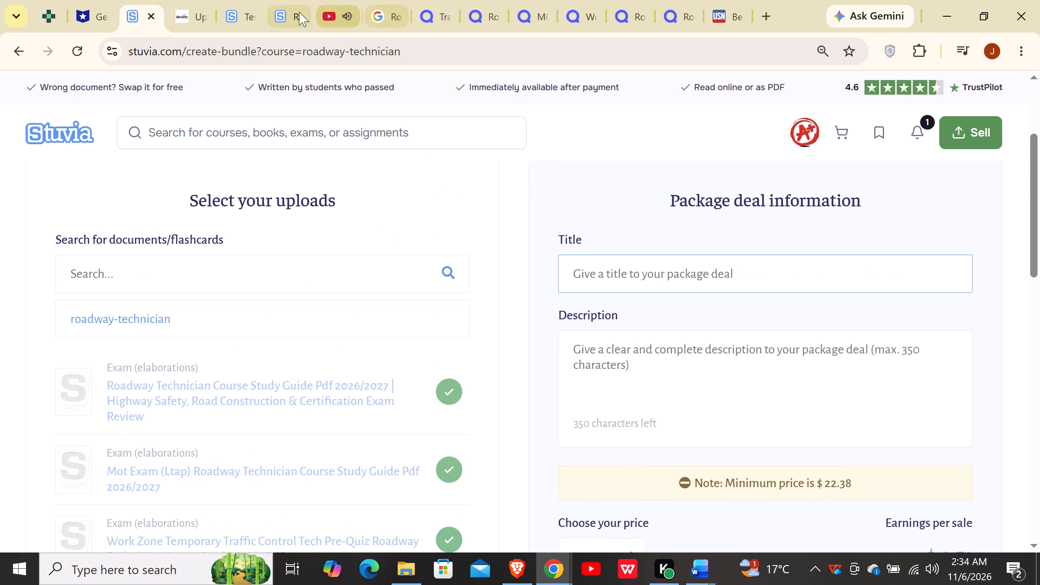
pyautogui.click(299, 13)
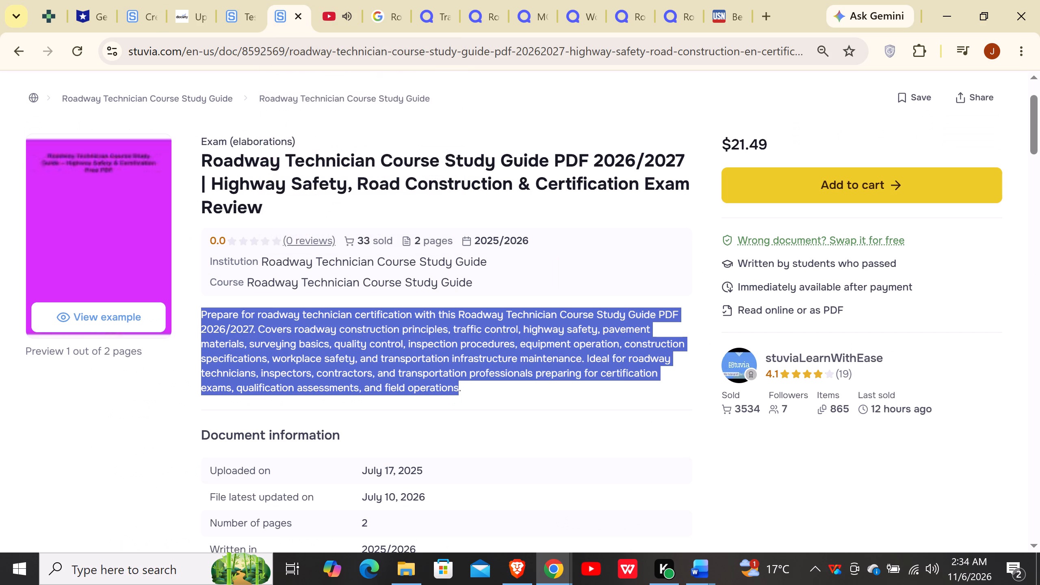
pyautogui.moveTo(260, 208); pyautogui.dragTo(206, 151)
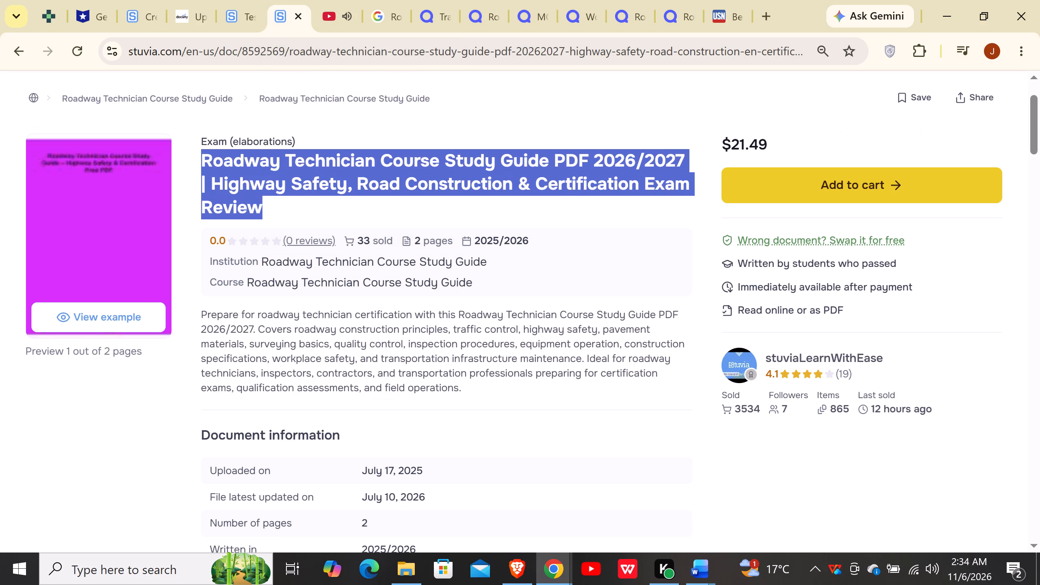
pyautogui.hotkey('ctrl', 'c')
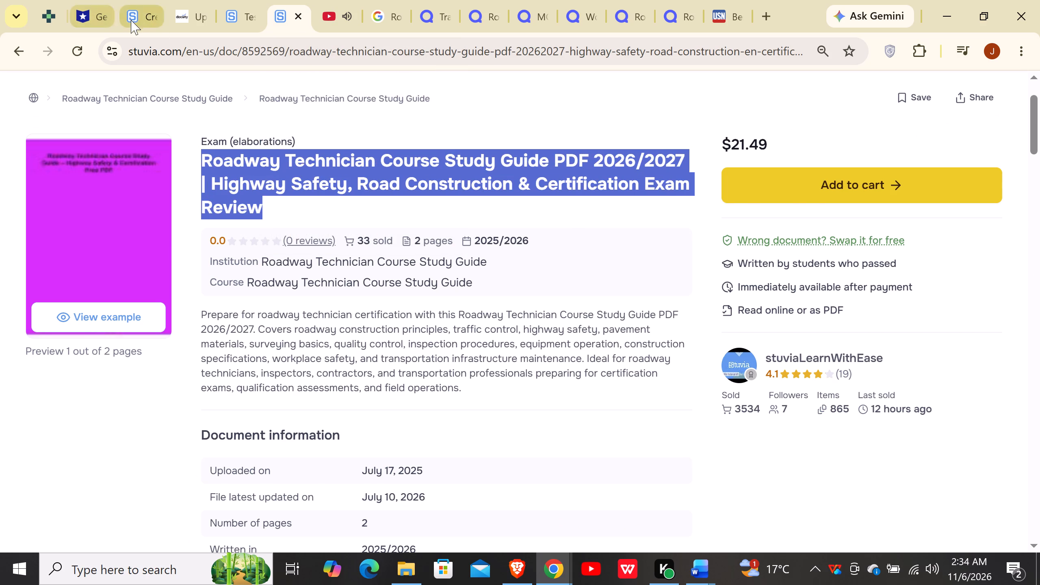
pyautogui.click(132, 18)
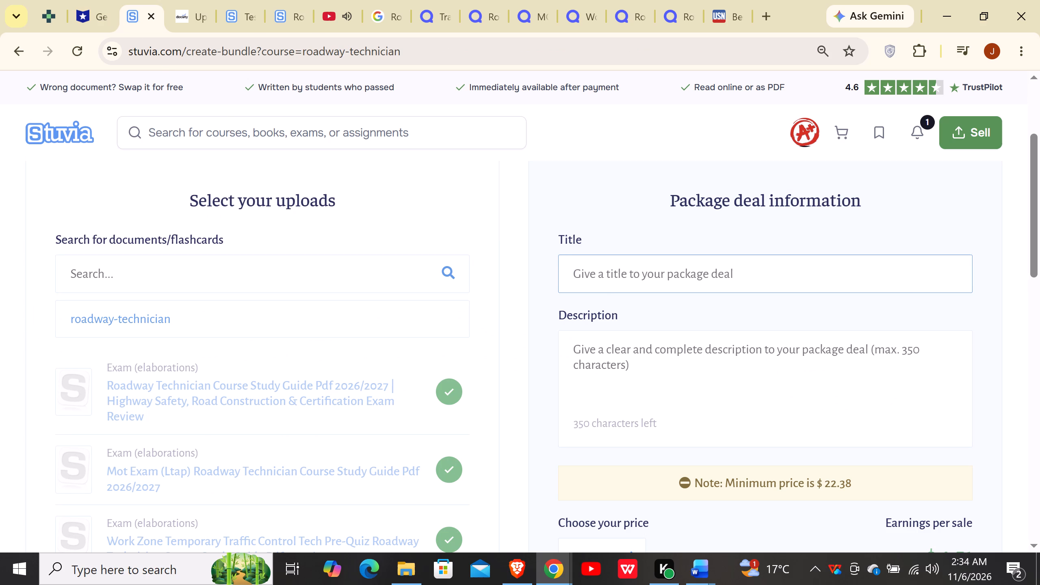
pyautogui.hotkey('ctrl', 'v')
# Fill the package deal's description with the description text copied from the open Roadway Technician Course Study Guide listing.
pyautogui.click(607, 351)
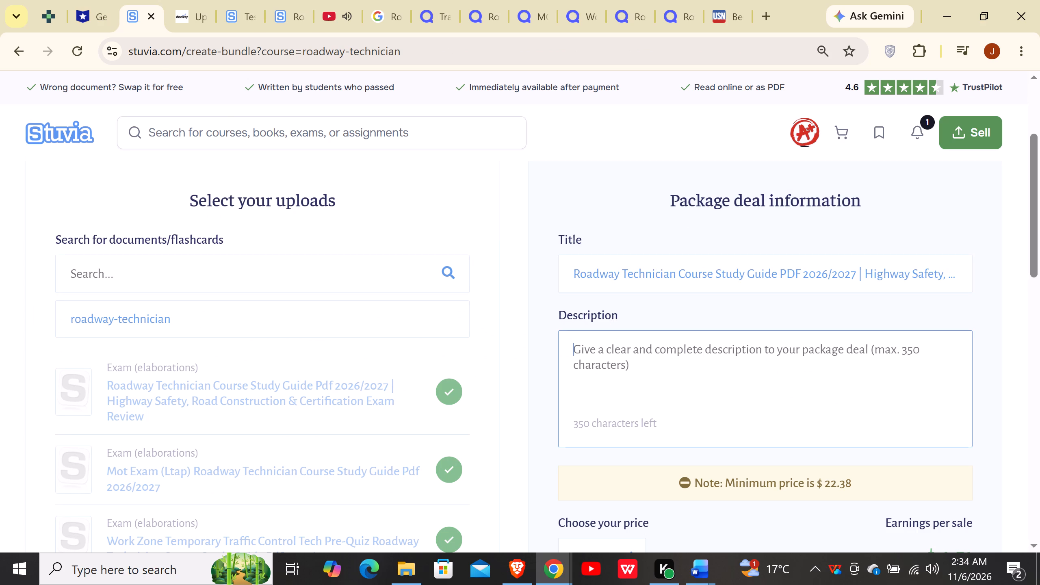
pyautogui.click(292, 19)
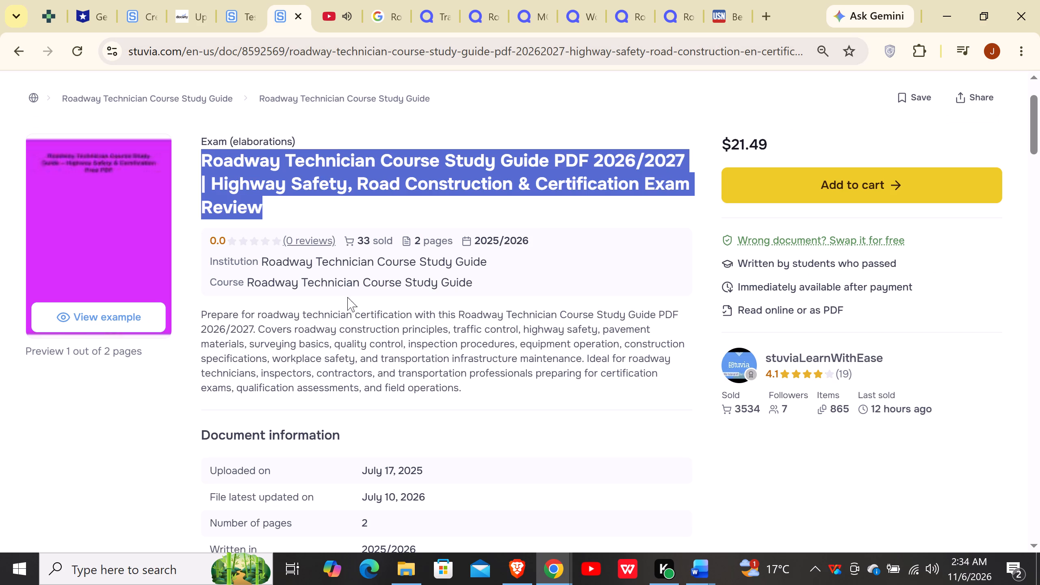
pyautogui.moveTo(461, 390); pyautogui.dragTo(287, 334)
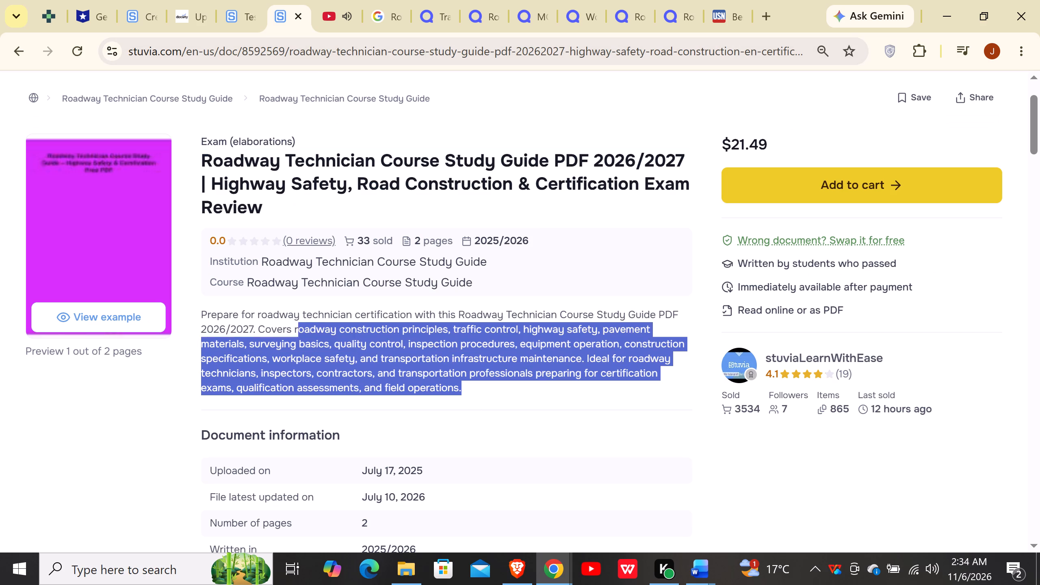
pyautogui.moveTo(287, 334); pyautogui.dragTo(198, 320)
pyautogui.hotkey('ctrl', 'c')
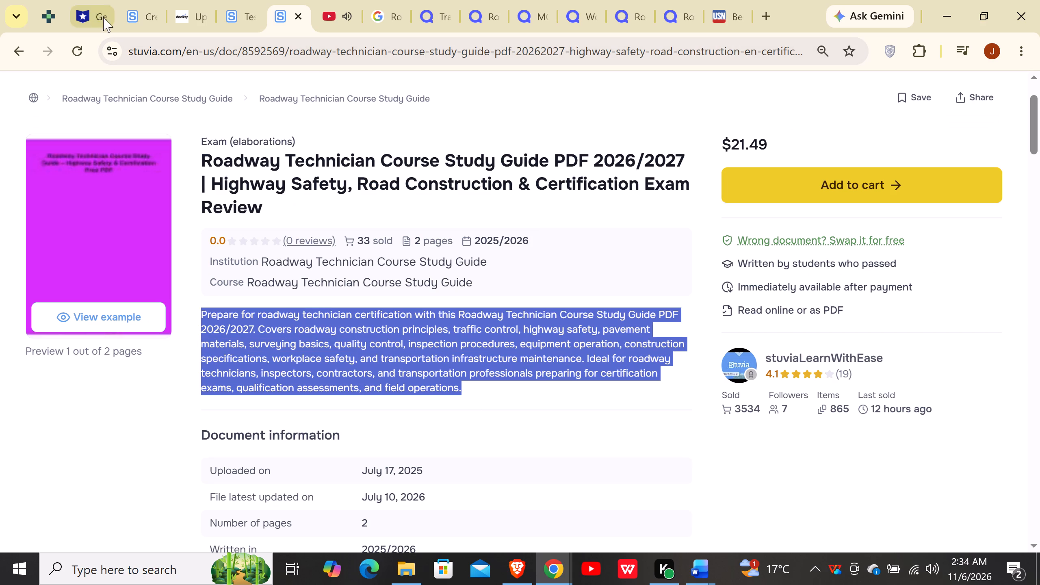
pyautogui.click(145, 19)
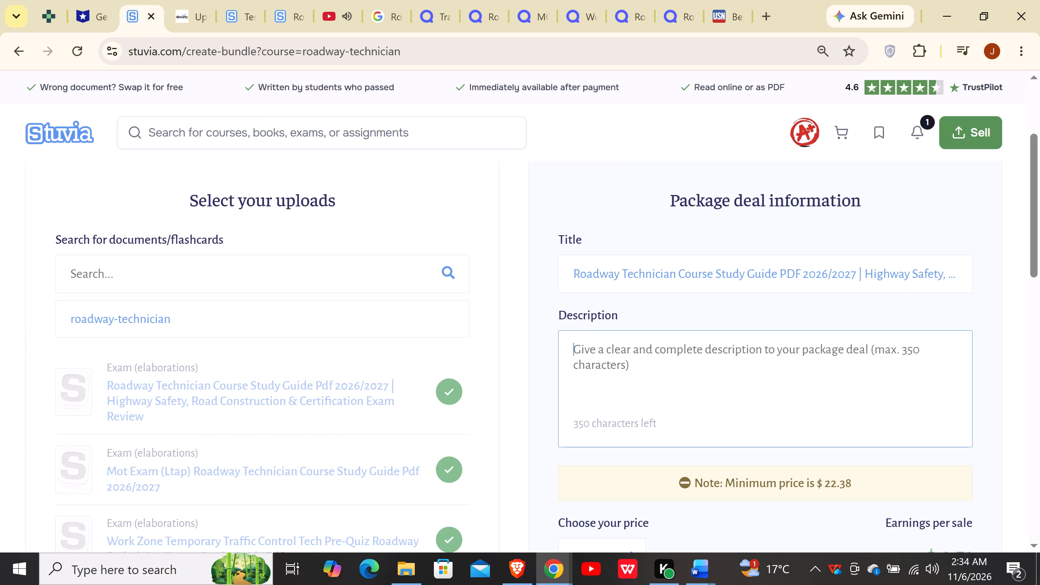
pyautogui.hotkey('ctrl', 'v')
# Price the package deal at $23.38 and save it.
pyautogui.scroll(-2, 618, 388)
pyautogui.scroll(-3, 715, 416)
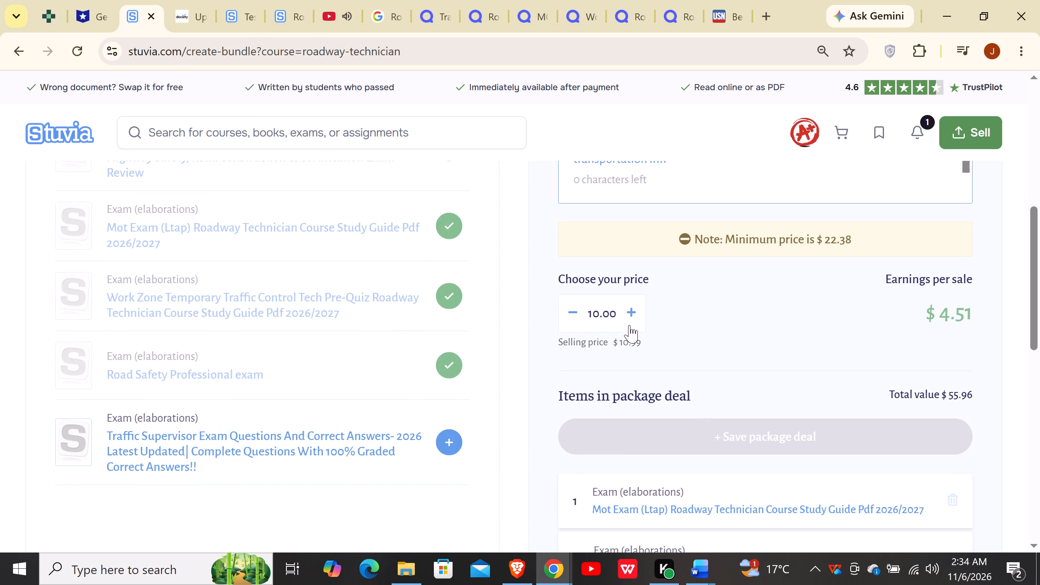
pyautogui.click(634, 311)
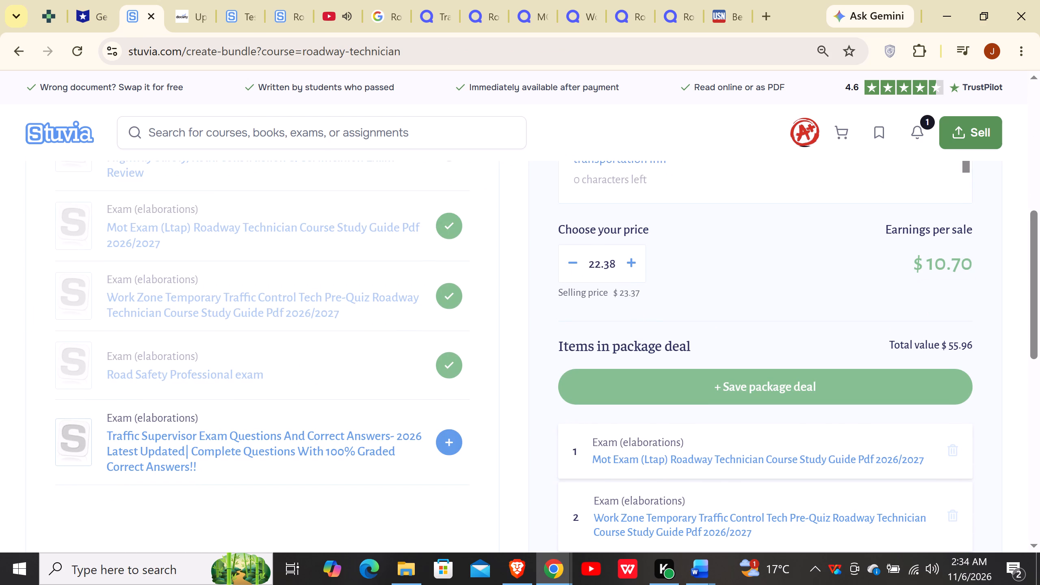
pyautogui.click(633, 262)
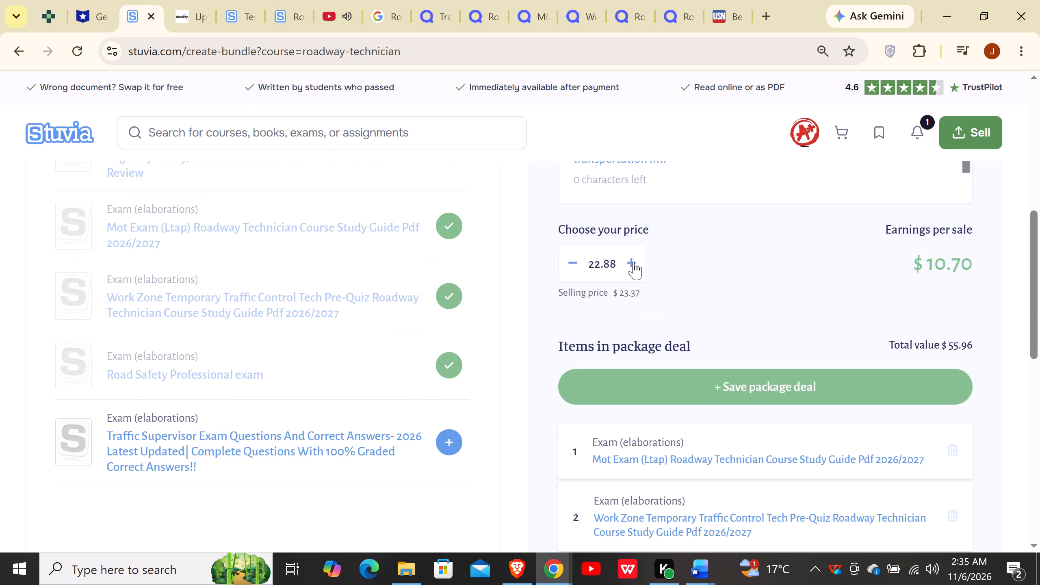
pyautogui.click(633, 262)
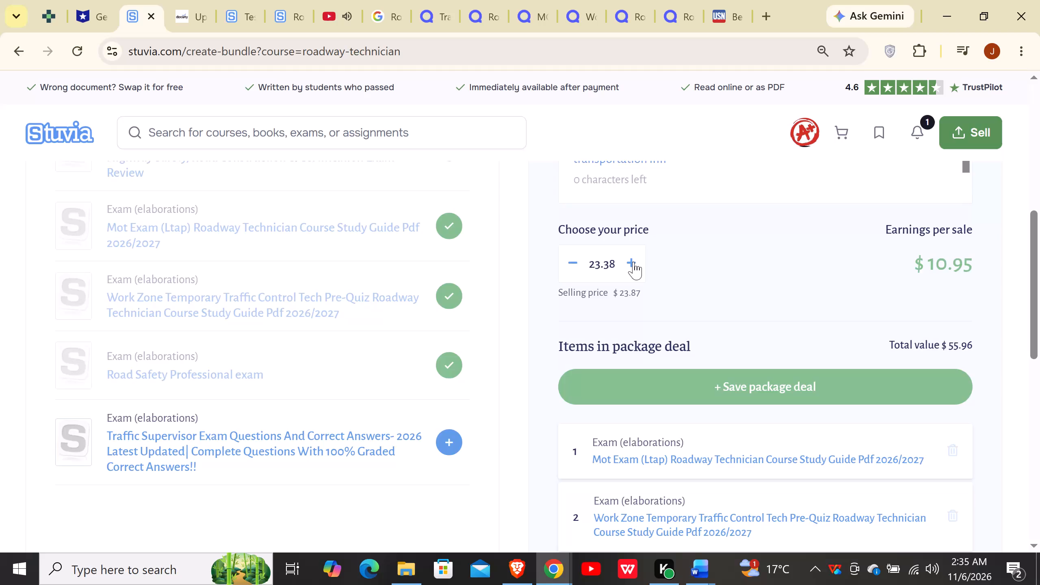
pyautogui.click(707, 391)
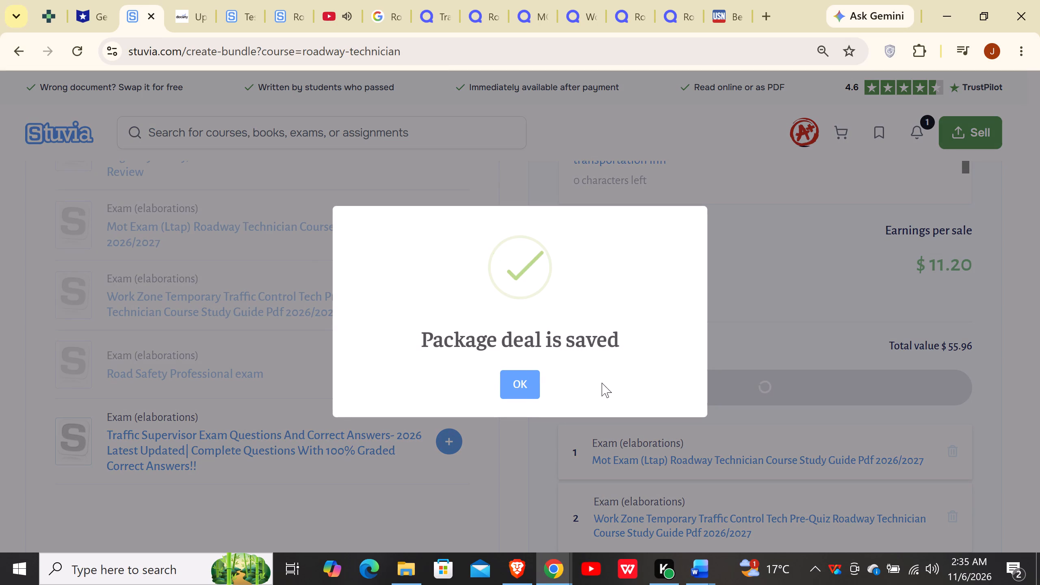
pyautogui.click(532, 390)
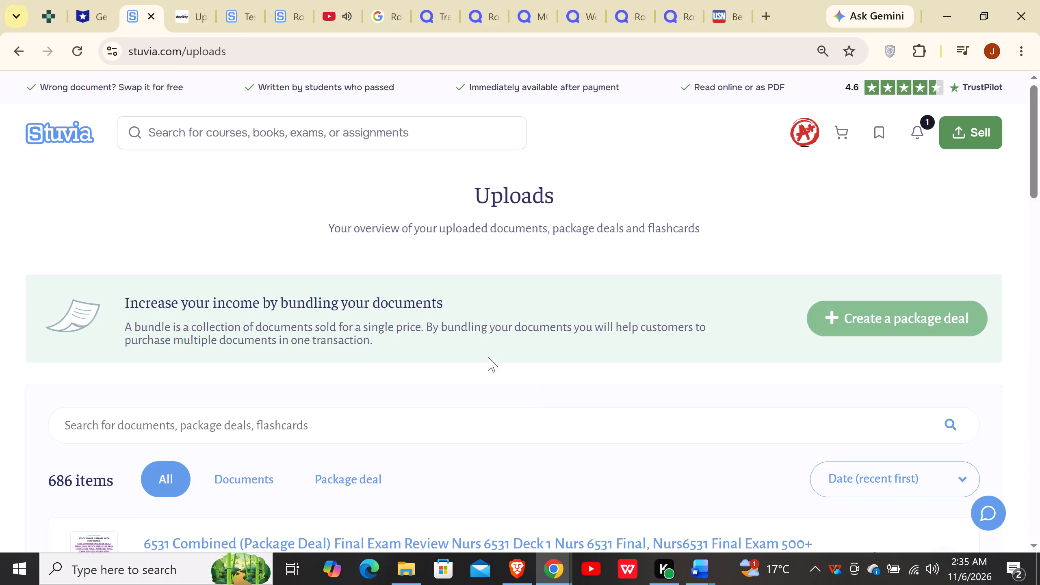
# Return from the uploads overview to the Stuvia dashboard.
pyautogui.scroll(-4, 444, 325)
pyautogui.scroll(3, 411, 305)
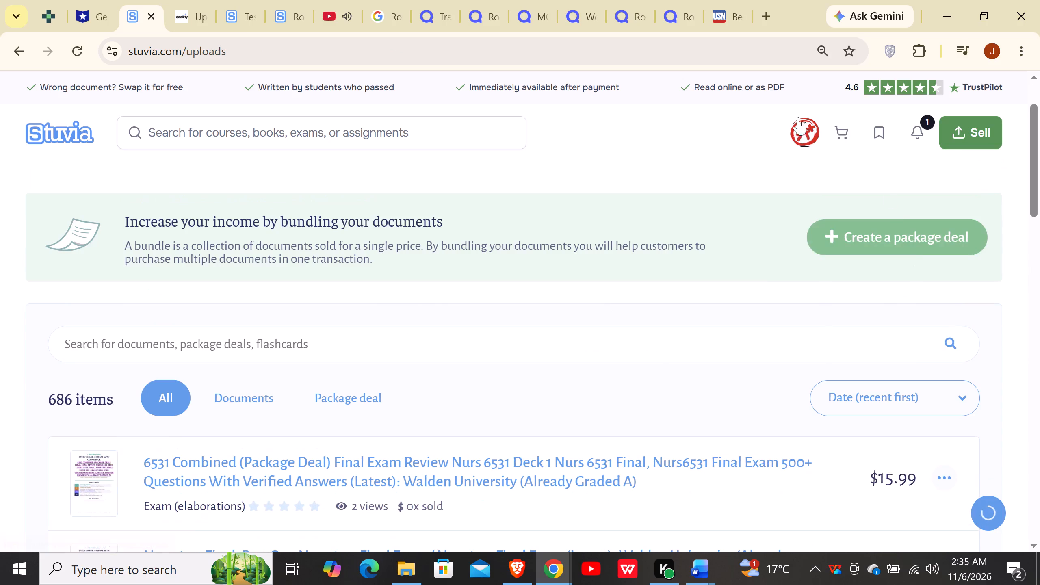
pyautogui.click(51, 128)
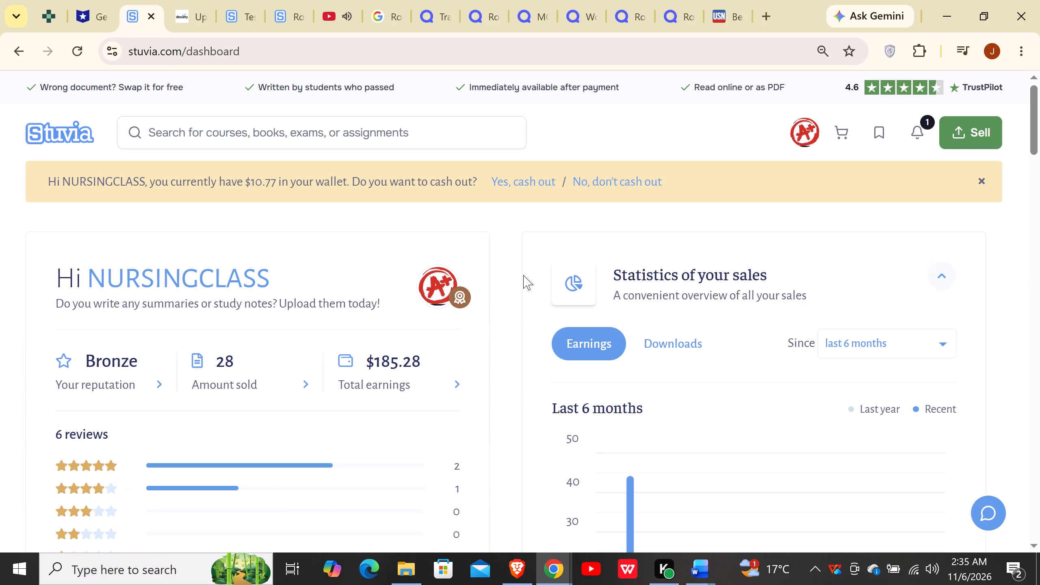
# Look over the dashboard's sales statistics, received reviews, wallet and latest uploads.
pyautogui.scroll(-5, 520, 273)
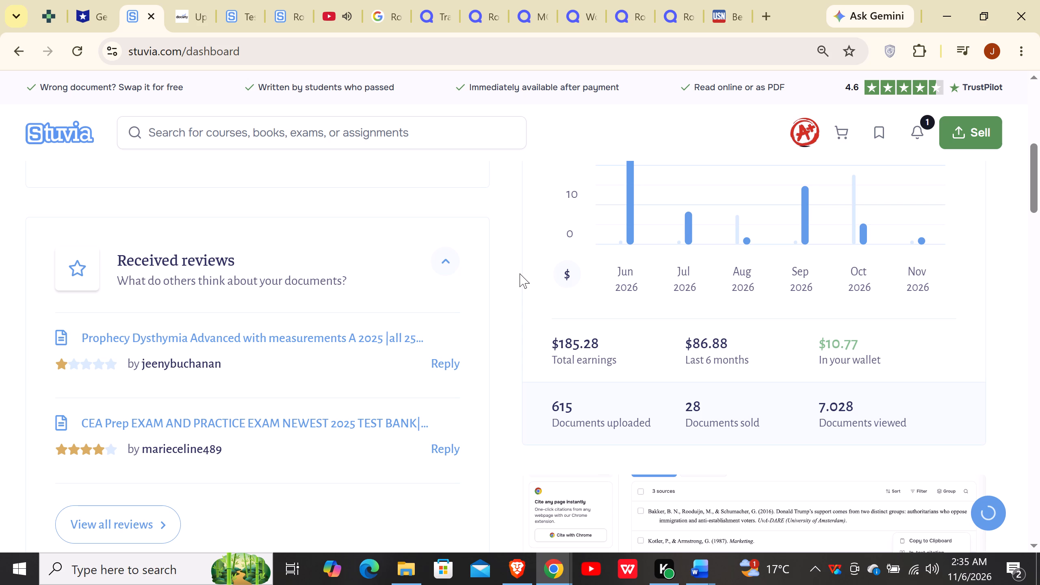
pyautogui.scroll(-4, 526, 242)
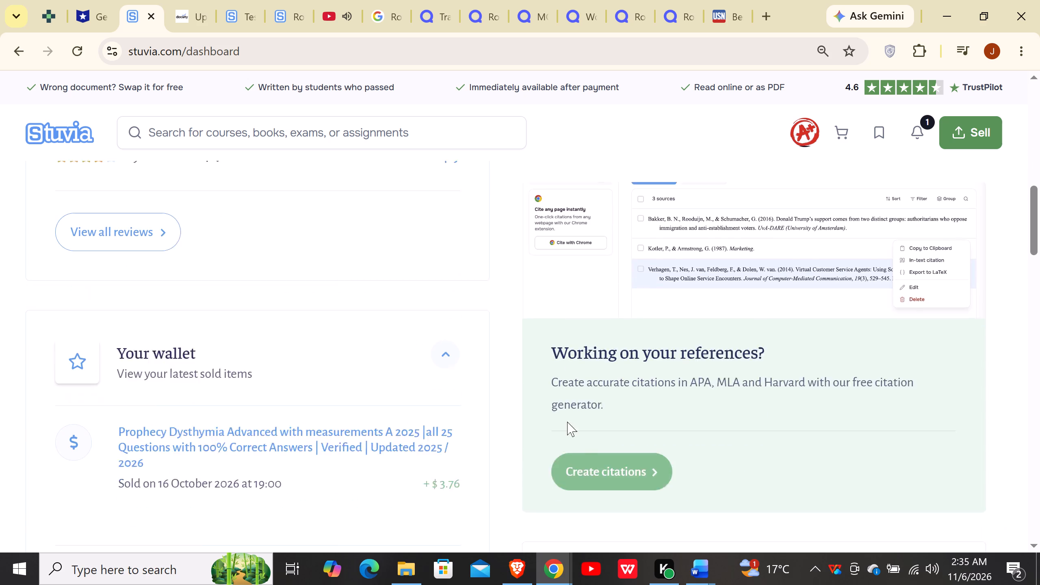
pyautogui.scroll(-4, 564, 422)
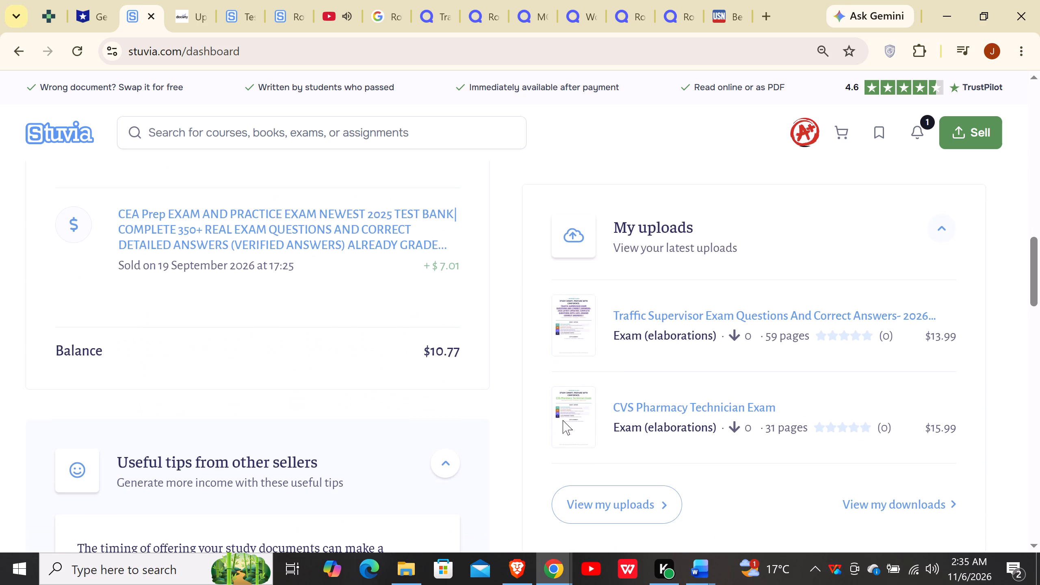
pyautogui.scroll(5, 563, 418)
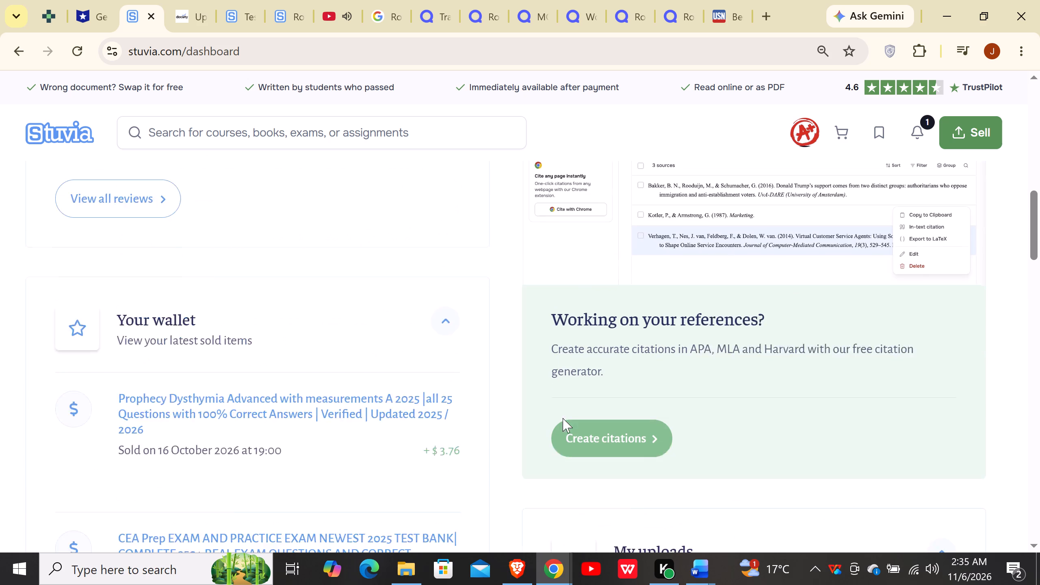
# Return from the open Roadway Technician Course Study Guide listing to the stuviaLearnWithEase seller profile.
pyautogui.click(381, 17)
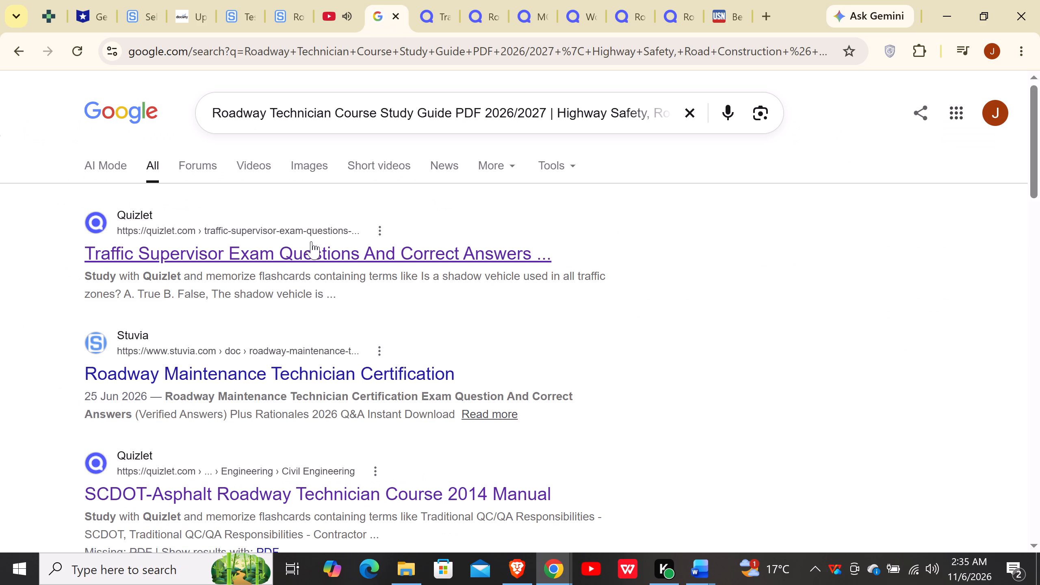
pyautogui.click(292, 22)
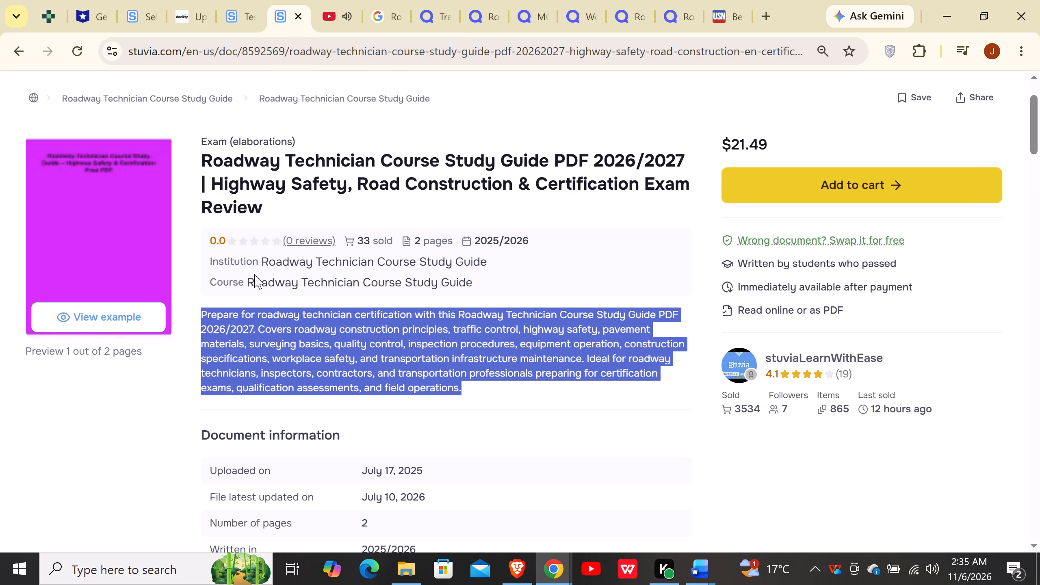
pyautogui.click(19, 47)
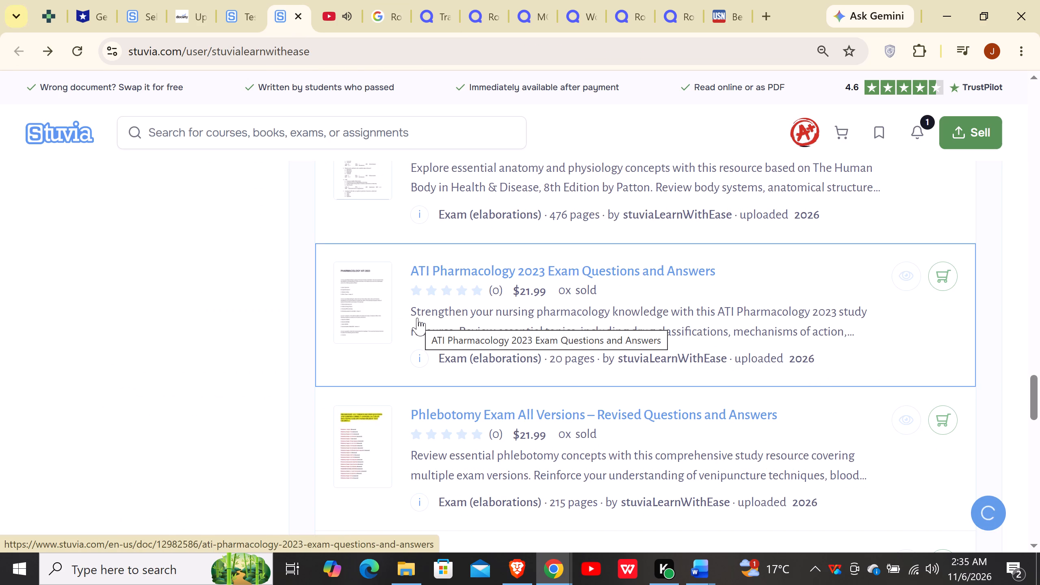
# Sort the seller's full item list by newest, and then by best sold.
pyautogui.scroll(16, 560, 348)
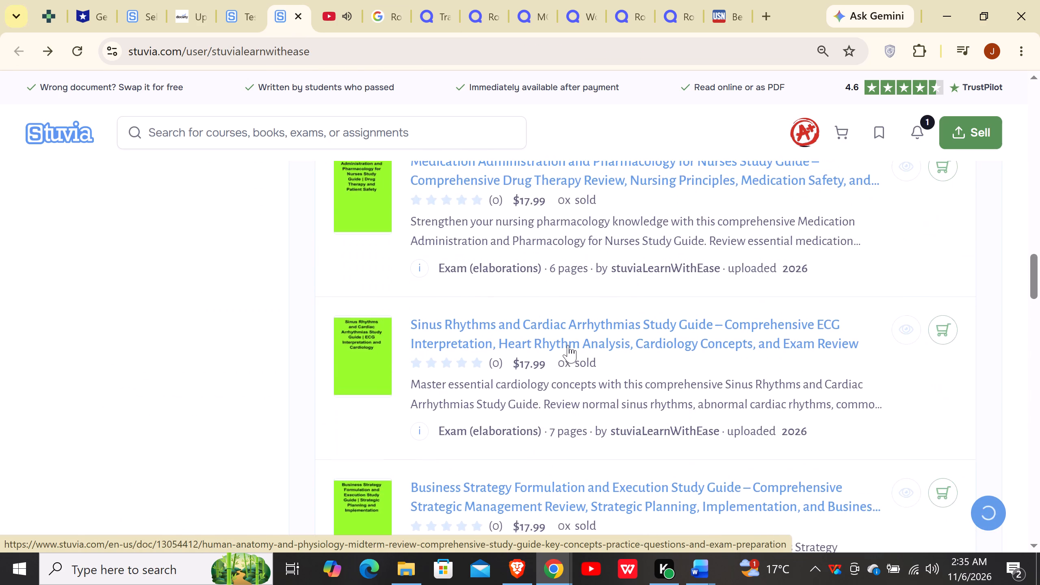
pyautogui.scroll(12, 568, 345)
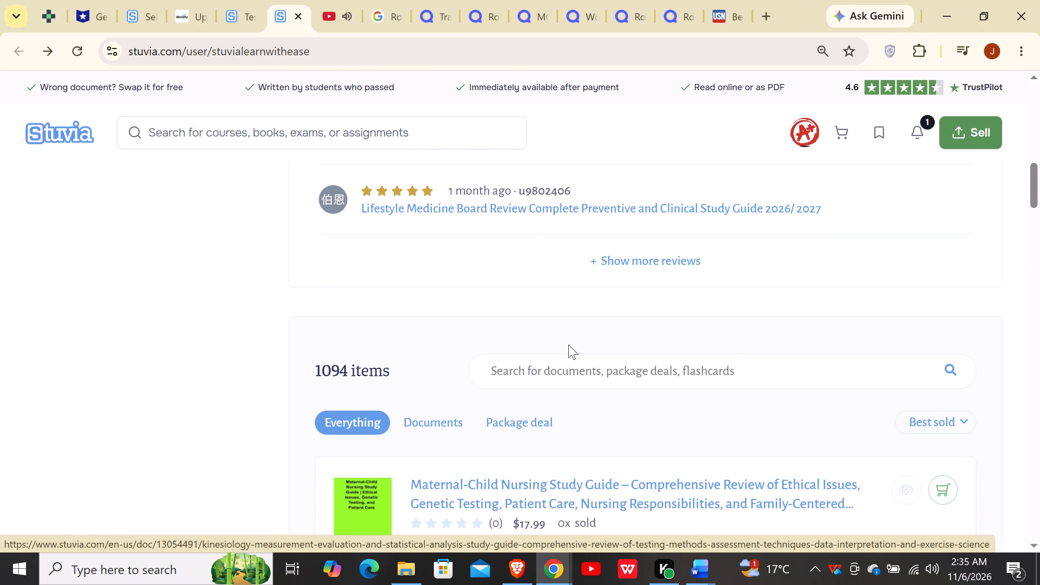
pyautogui.click(932, 425)
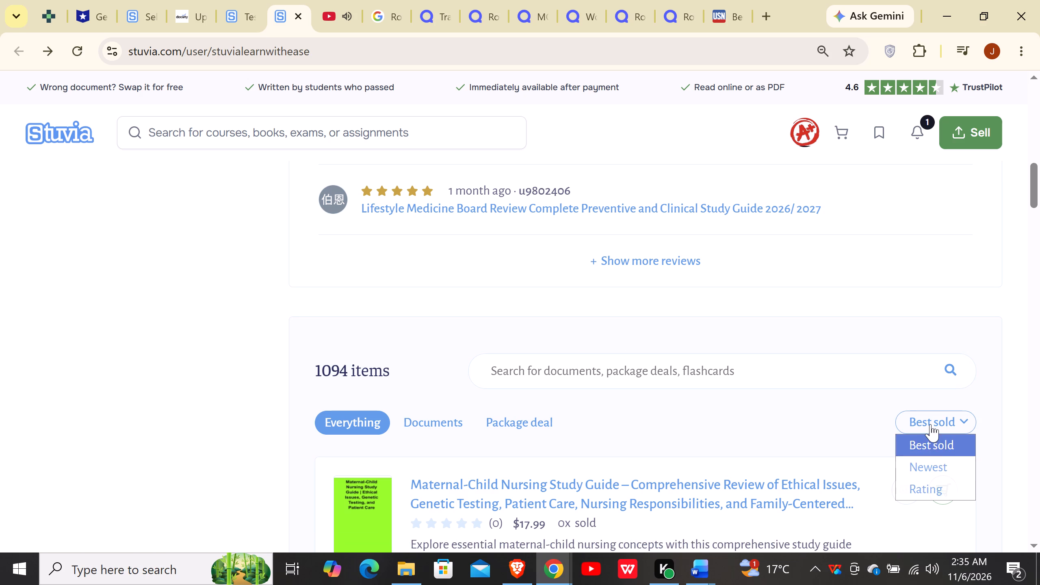
pyautogui.click(935, 467)
pyautogui.click(931, 418)
pyautogui.click(931, 447)
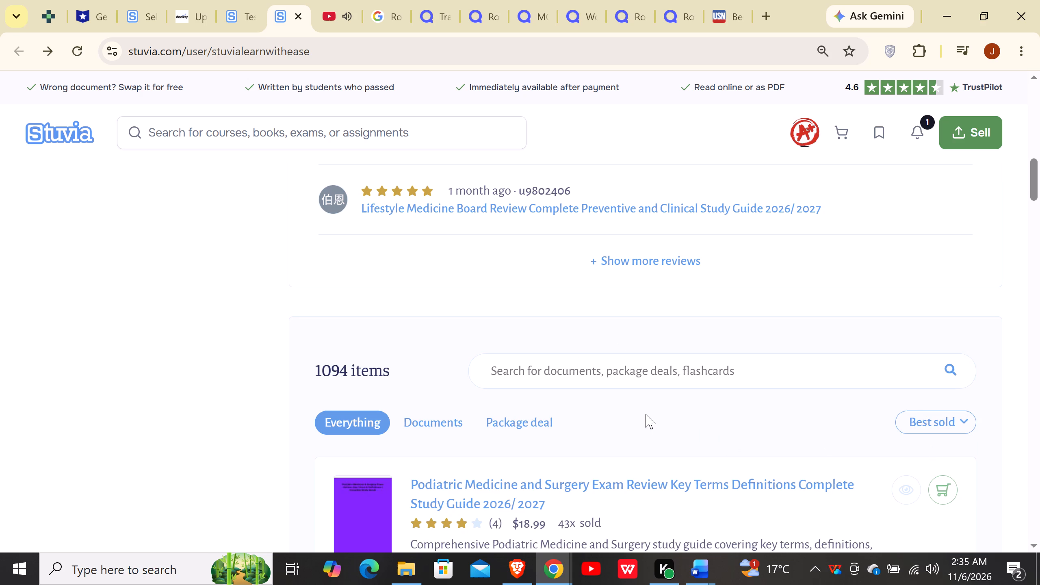
# Examine the seller profile's document and package deal totals, reputation and received reviews.
pyautogui.scroll(5, 646, 413)
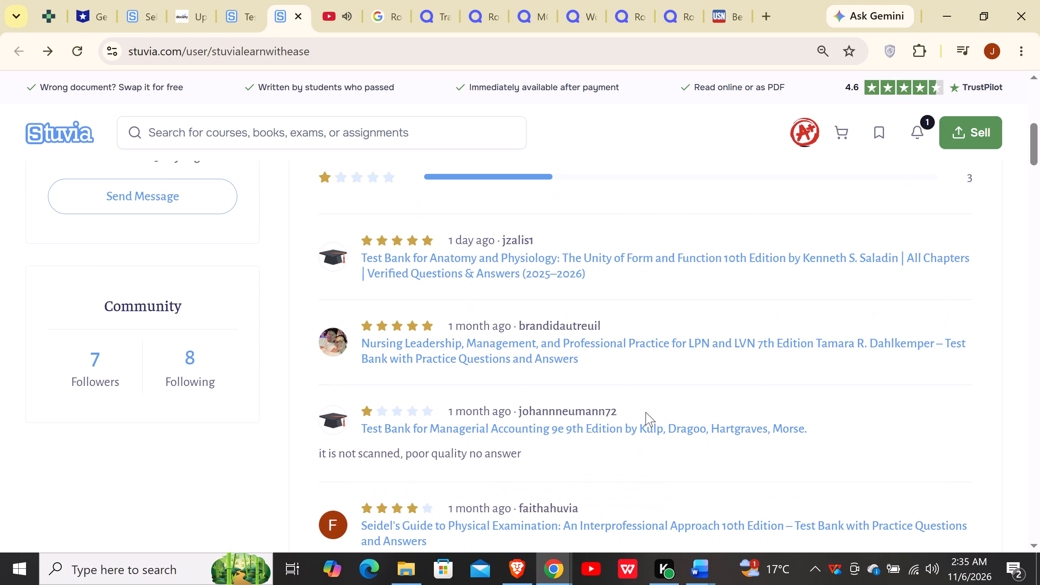
pyautogui.scroll(4, 646, 412)
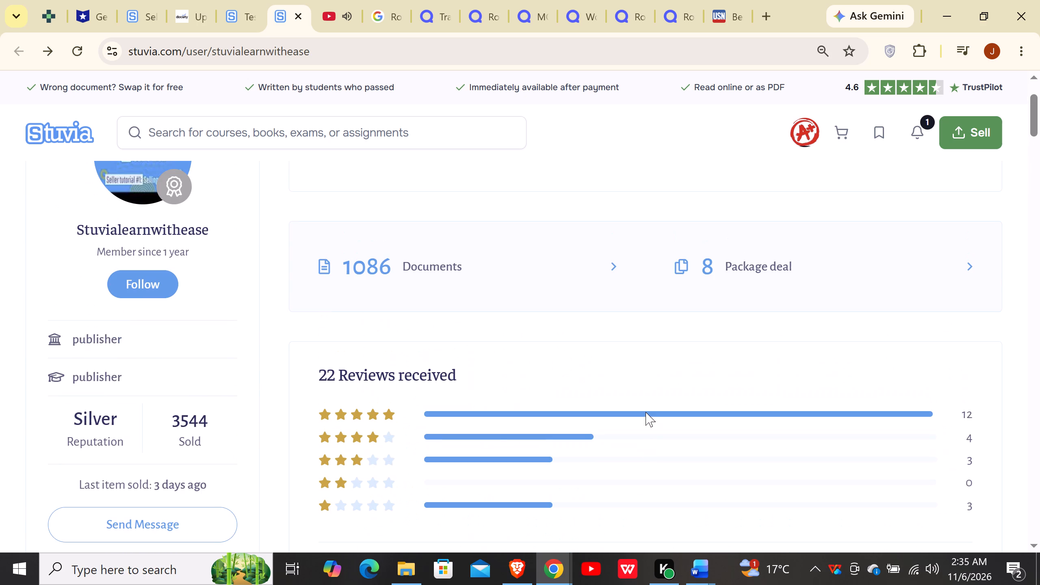
pyautogui.scroll(-2, 646, 412)
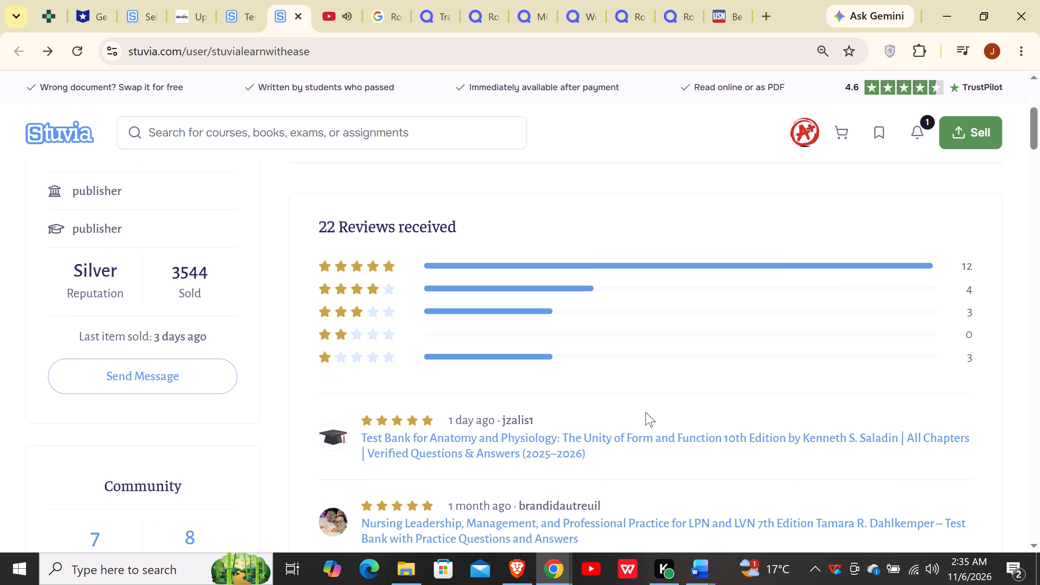
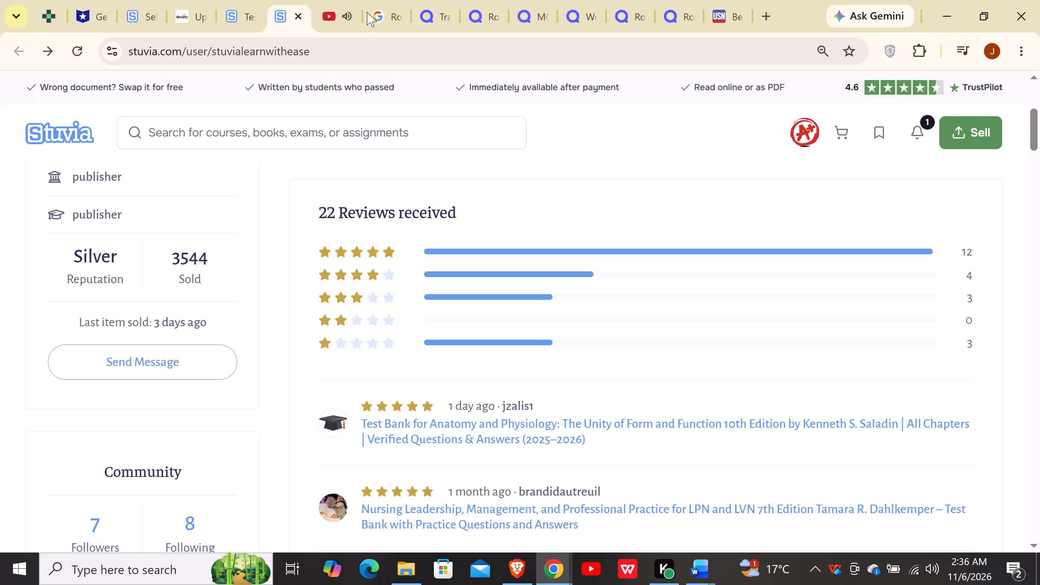
# Look over the received reviews and the document and package deal overview on the stuviaLearnWithEase seller profile.
pyautogui.scroll(3, 353, 325)
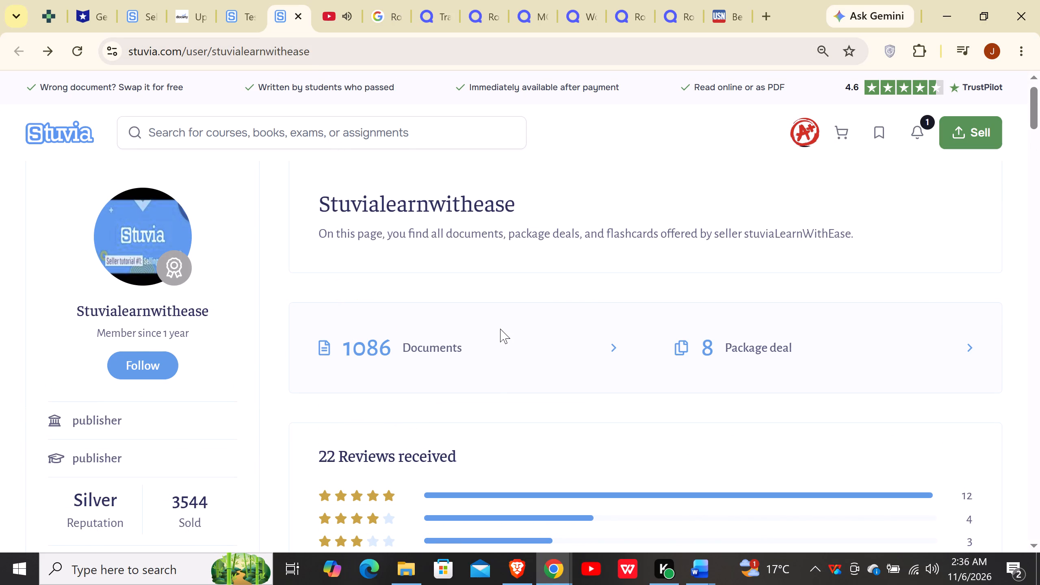
pyautogui.scroll(-6, 500, 329)
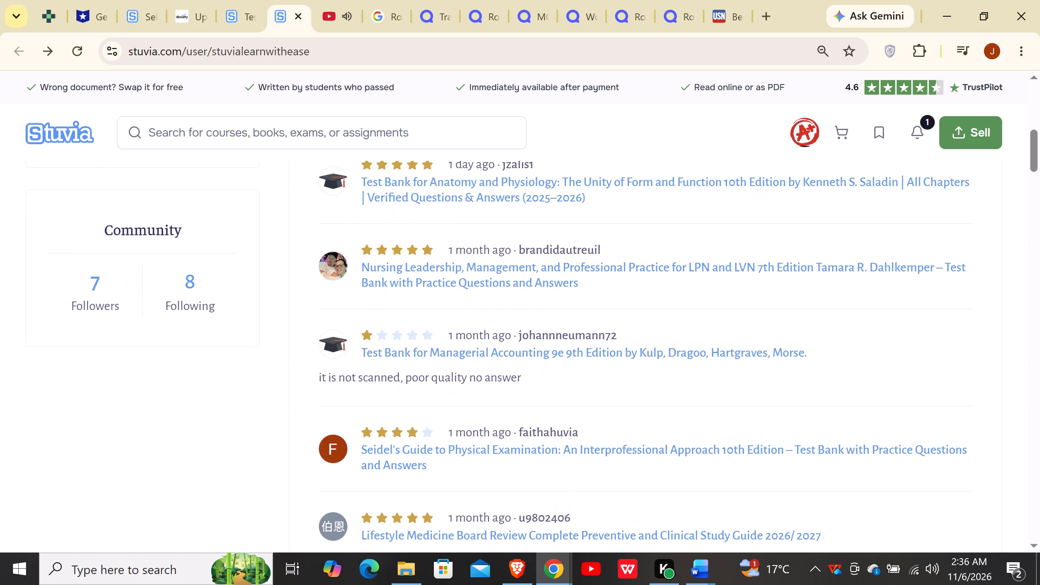
pyautogui.scroll(6, 500, 329)
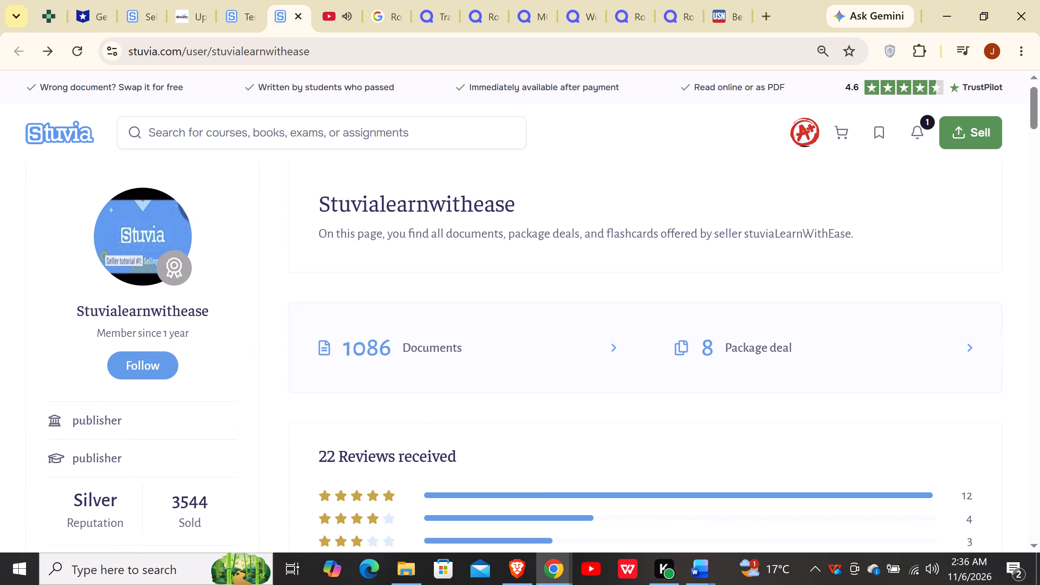
pyautogui.scroll(1, 500, 329)
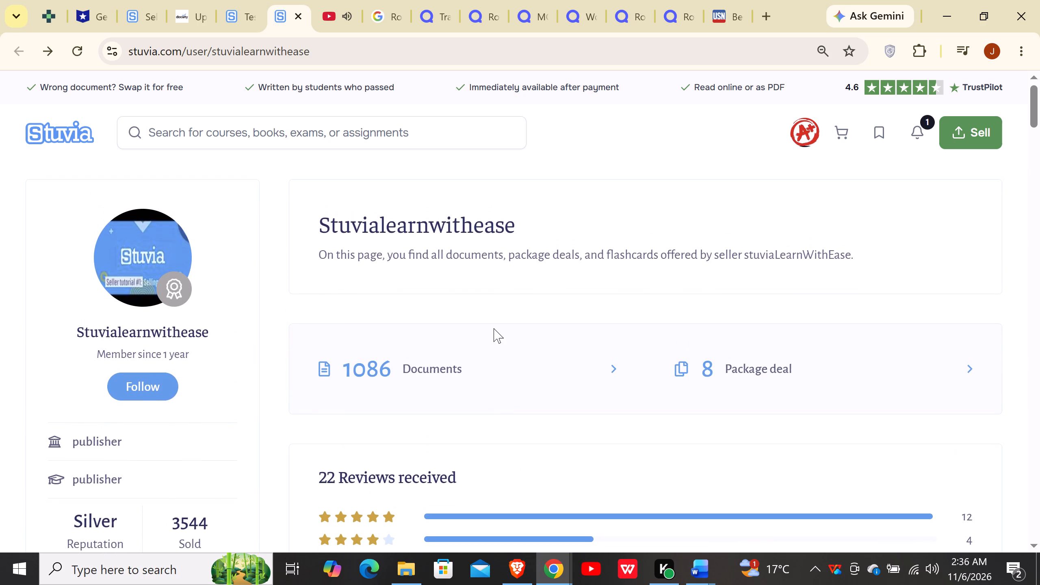